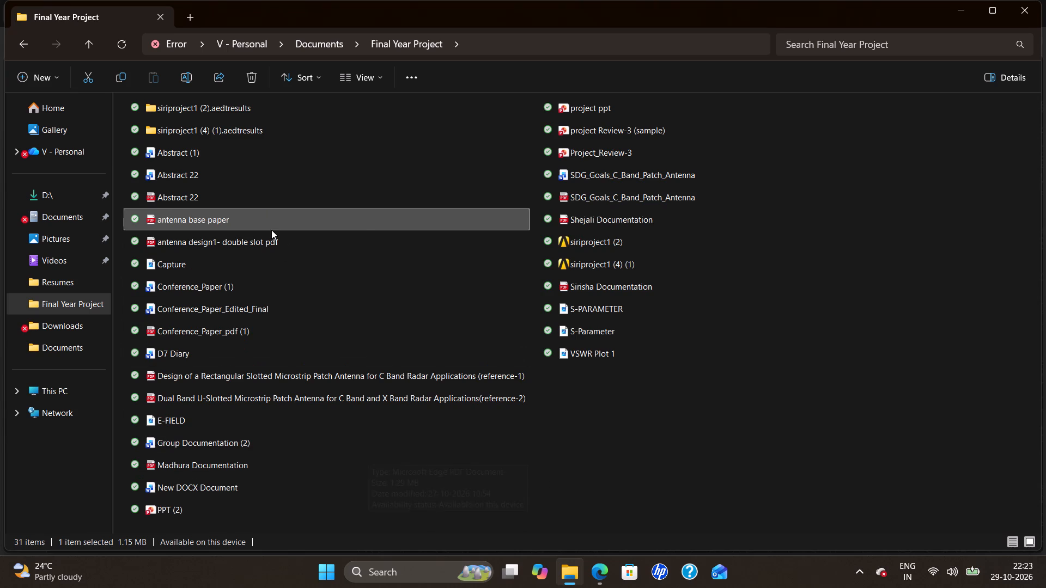
# Review the title, certificate and declaration pages of the Group Documentation (2) Word file and close it.
pyautogui.doubleClick(333, 435)
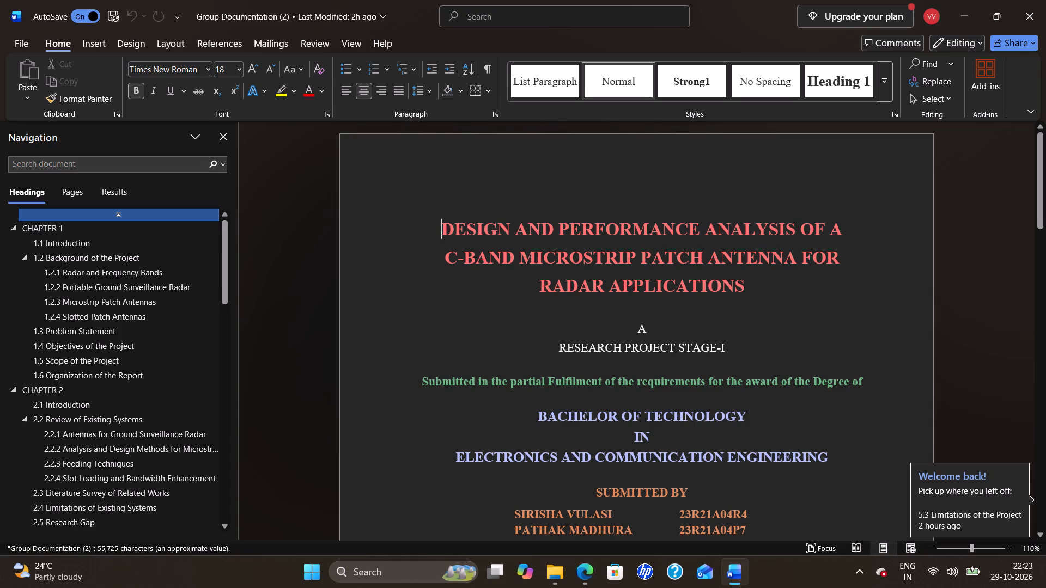
pyautogui.click(426, 385)
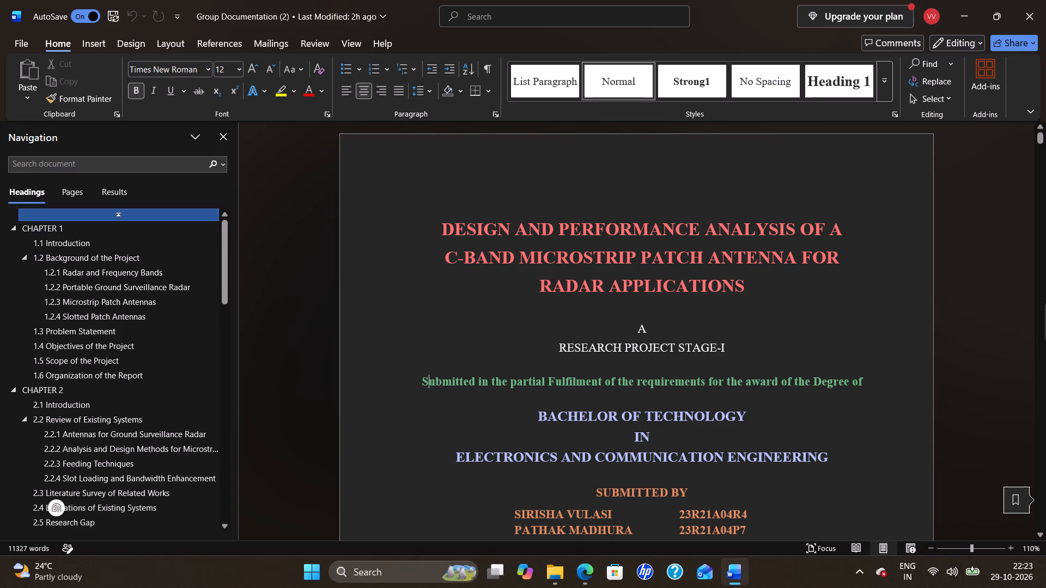
pyautogui.scroll(-1, 469, 387)
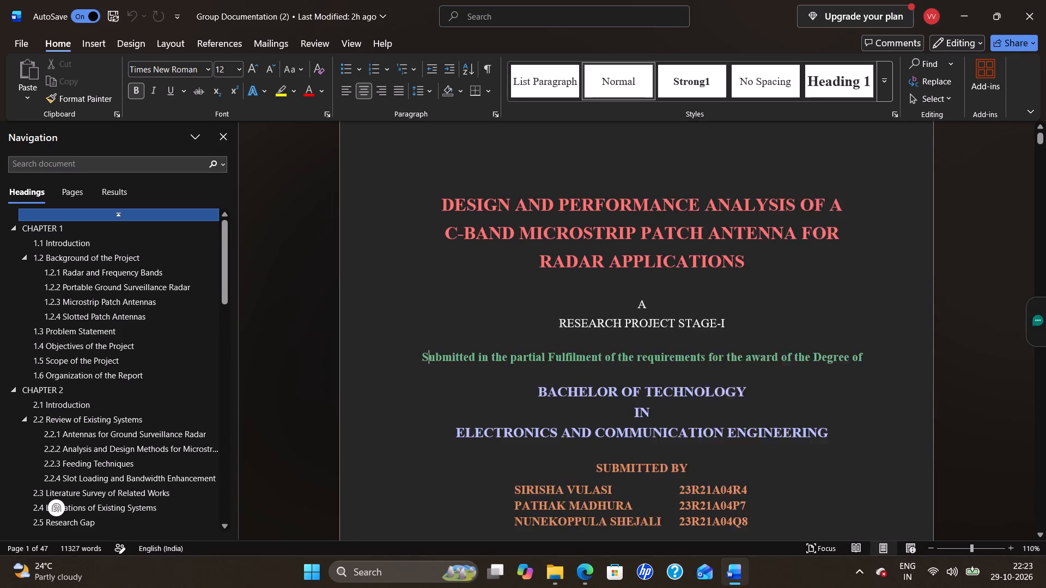
pyautogui.scroll(-2, 469, 387)
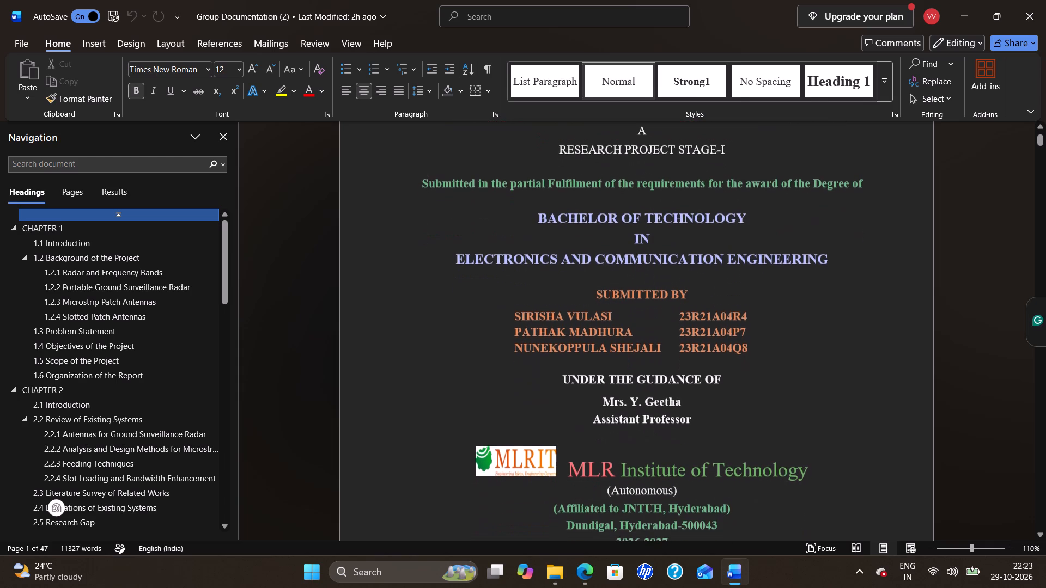
pyautogui.scroll(-1, 469, 387)
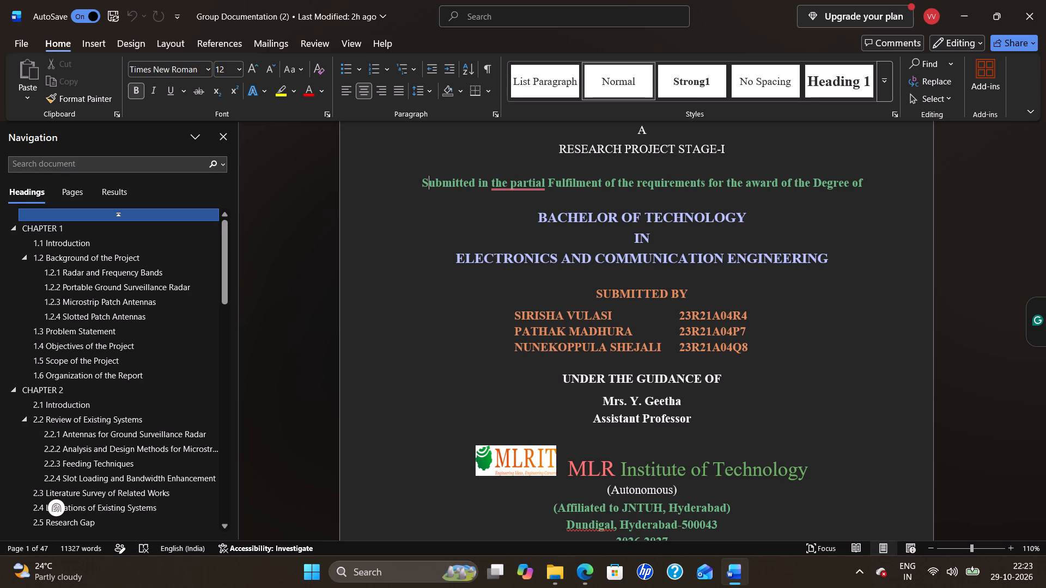
pyautogui.scroll(-6, 469, 387)
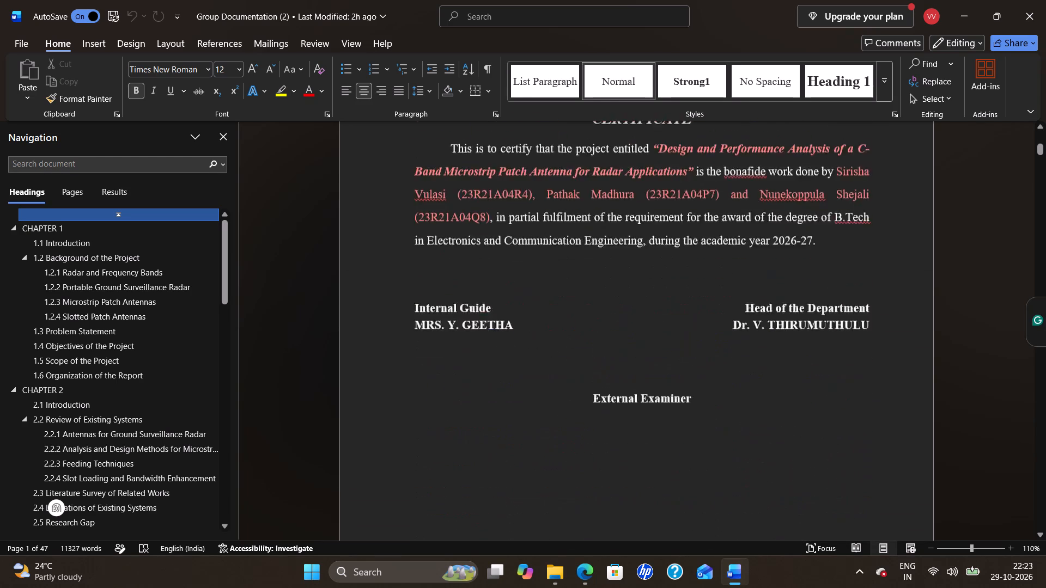
pyautogui.scroll(-1, 469, 387)
pyautogui.scroll(1, 469, 387)
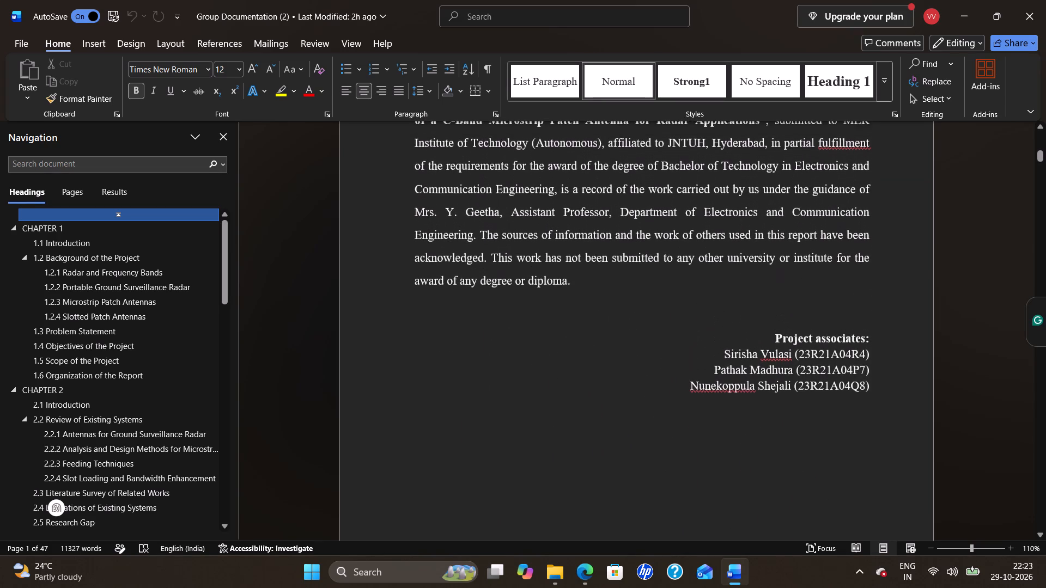
pyautogui.scroll(2, 469, 387)
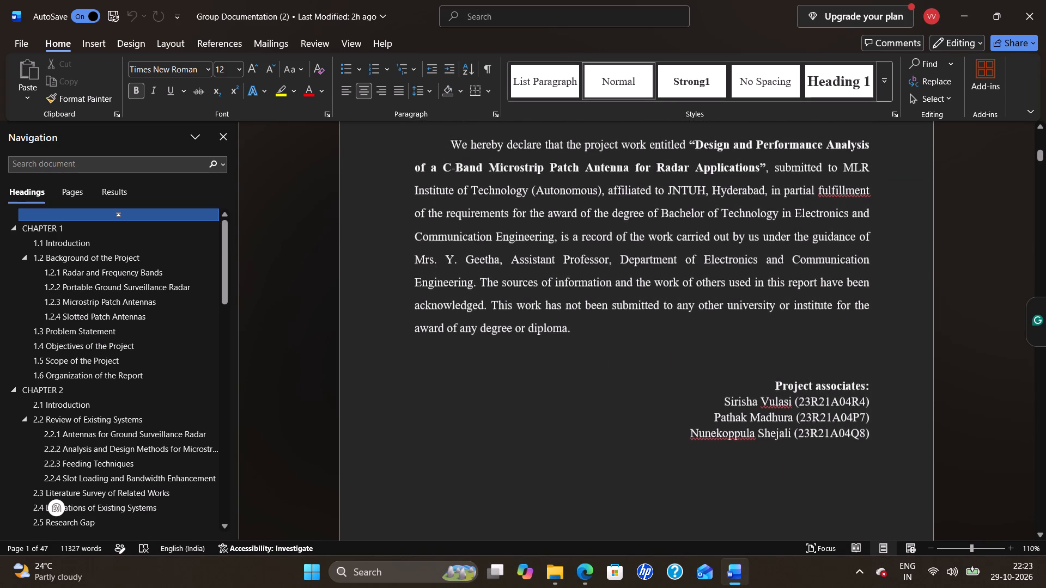
pyautogui.scroll(3, 469, 387)
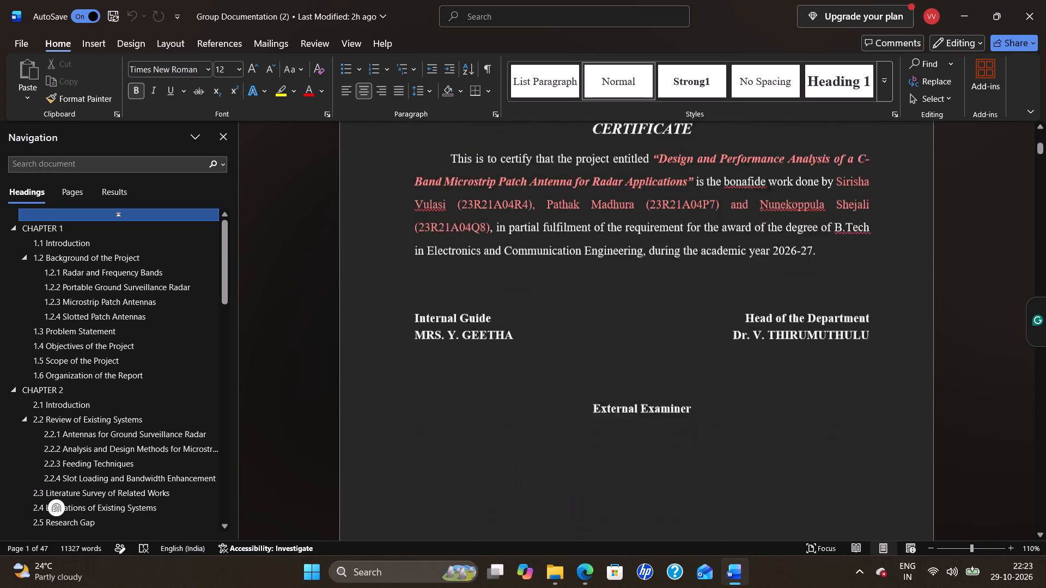
pyautogui.scroll(5, 469, 387)
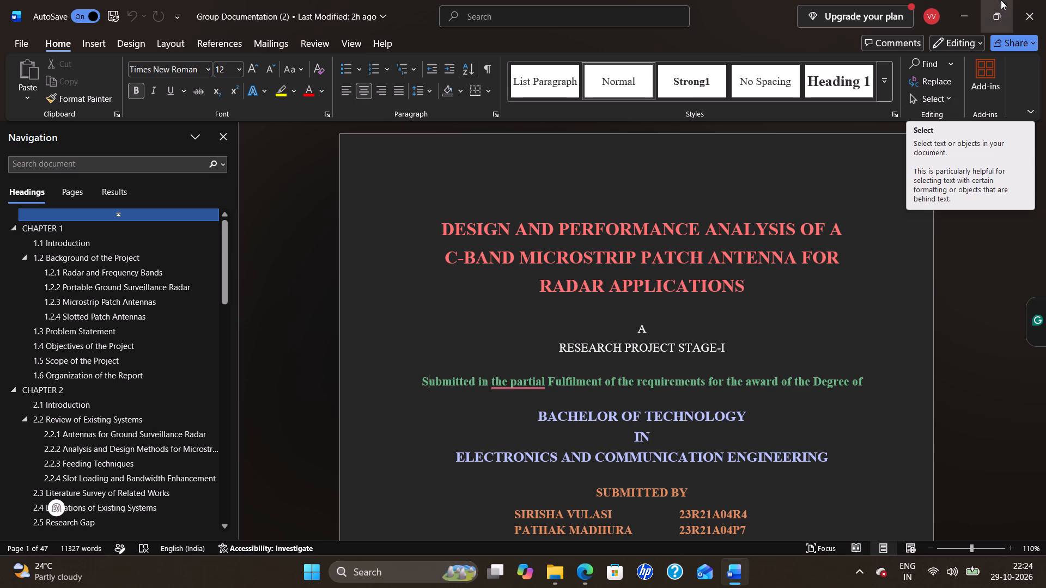
pyautogui.click(1021, 9)
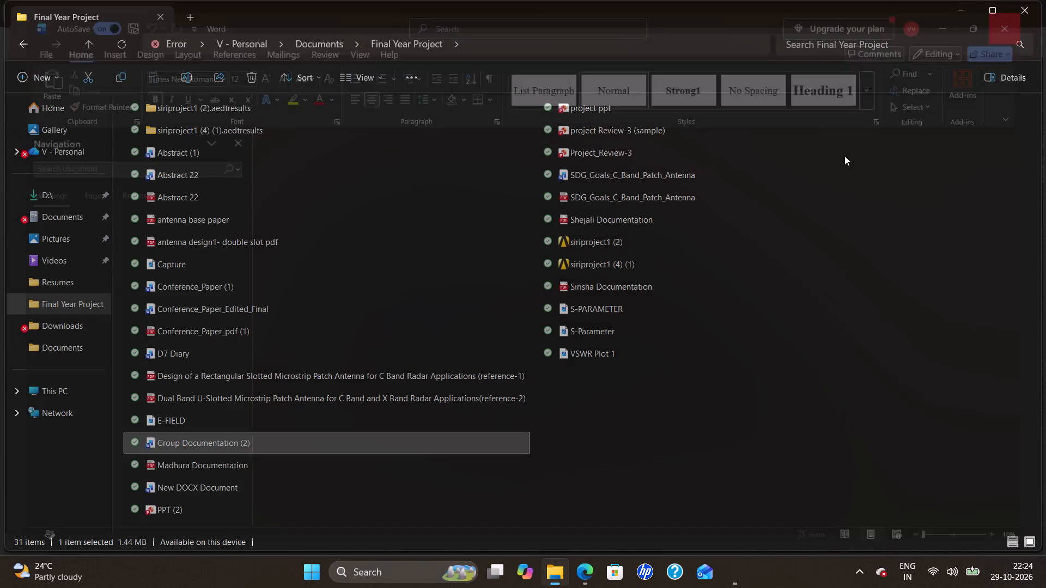
# Review the SDG_Goals_C_Band_Patch_Antenna Word document and close it.
pyautogui.click(712, 448)
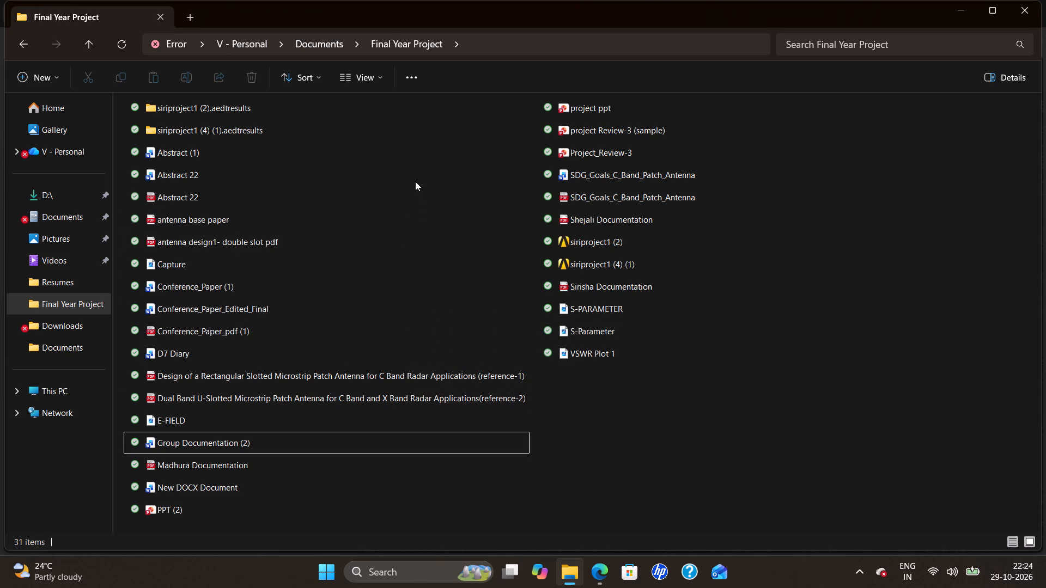
pyautogui.doubleClick(623, 177)
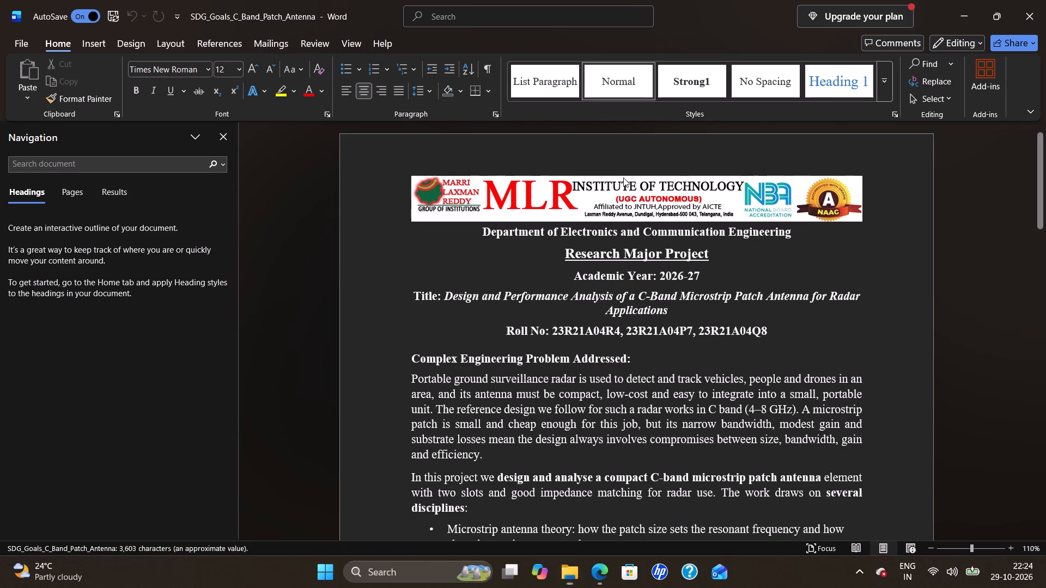
pyautogui.scroll(-1, 623, 311)
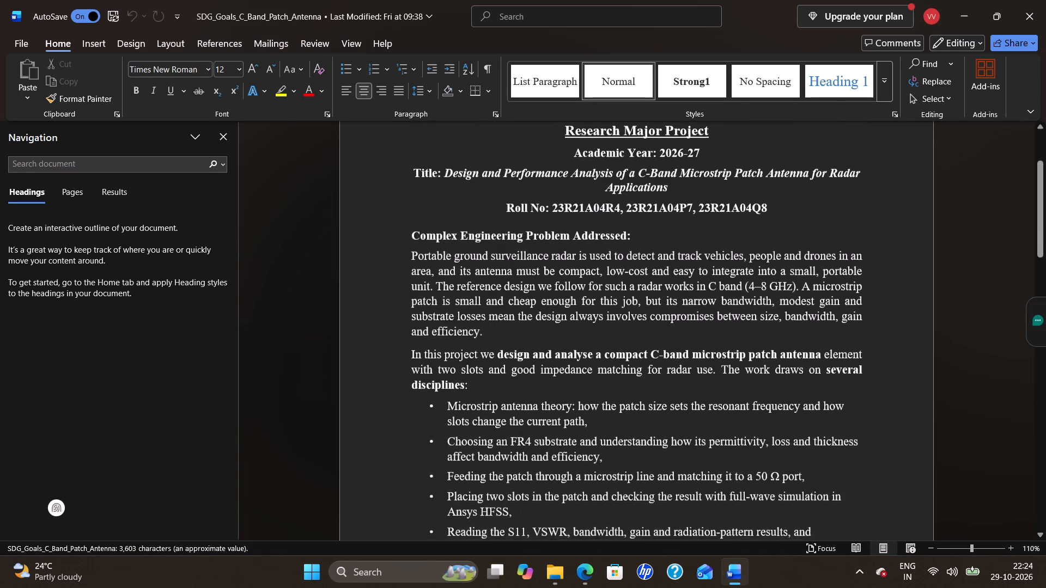
pyautogui.scroll(-6, 623, 311)
pyautogui.scroll(4, 623, 311)
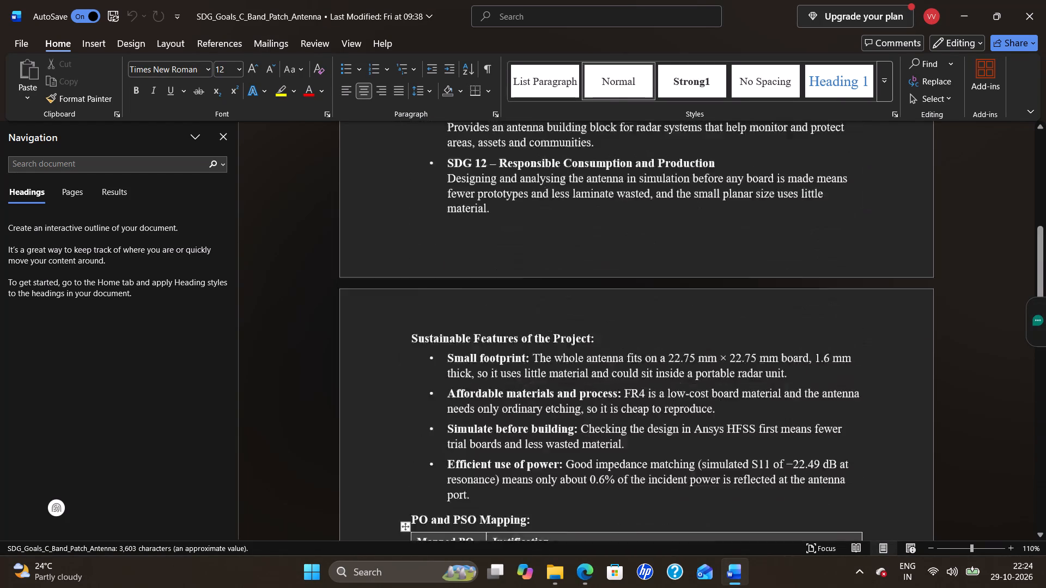
pyautogui.scroll(7, 623, 311)
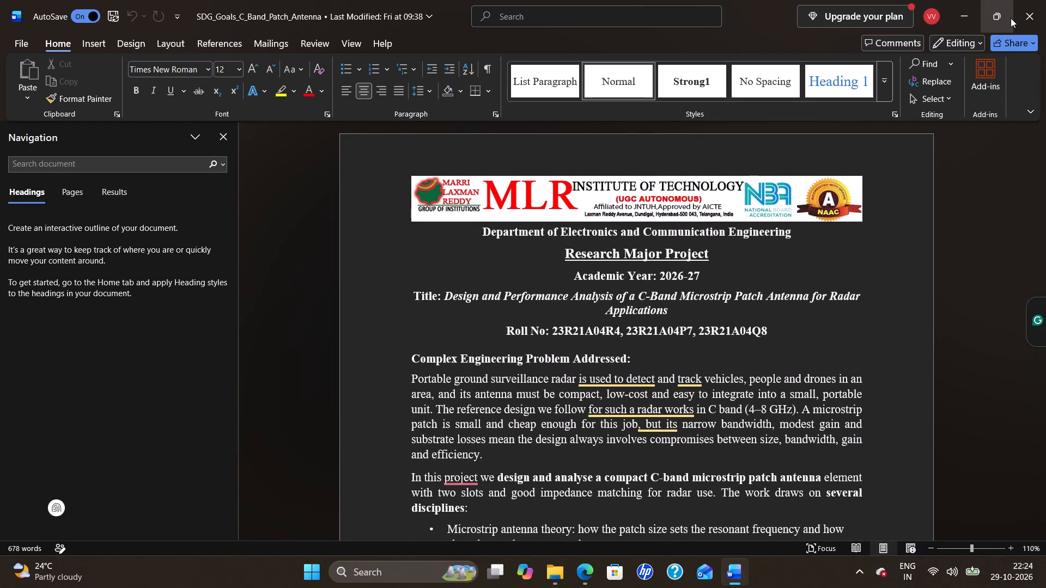
pyautogui.click(1018, 16)
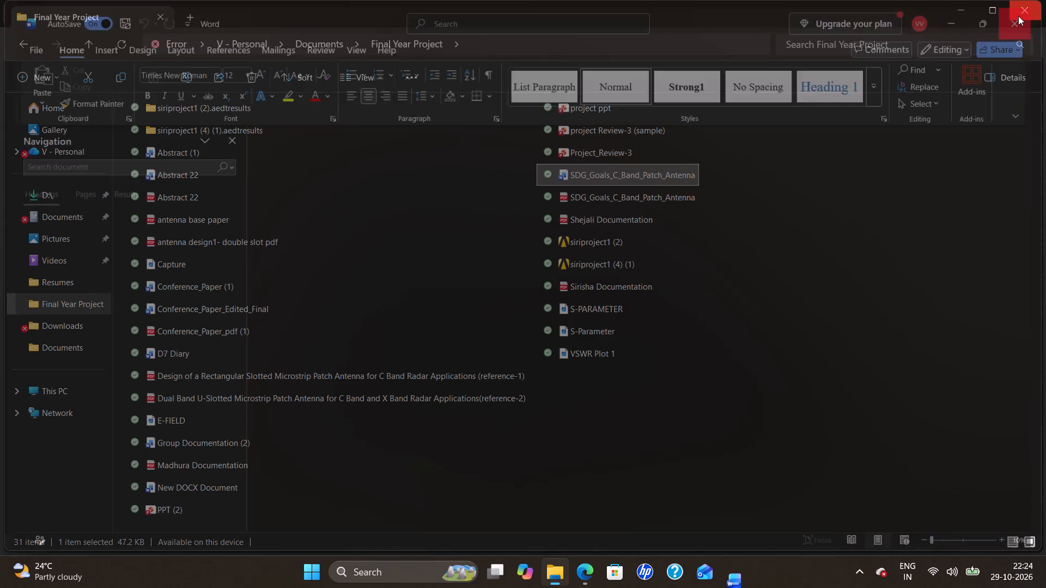
pyautogui.click(582, 488)
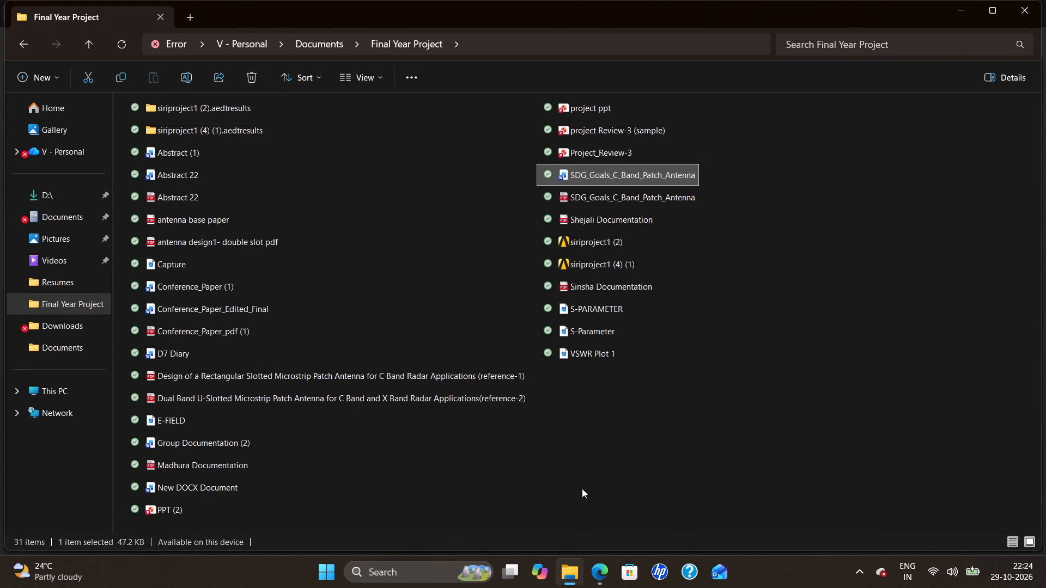
# Open the Group Documentation (2) Word file again and return to the Final Year Project folder.
pyautogui.doubleClick(315, 448)
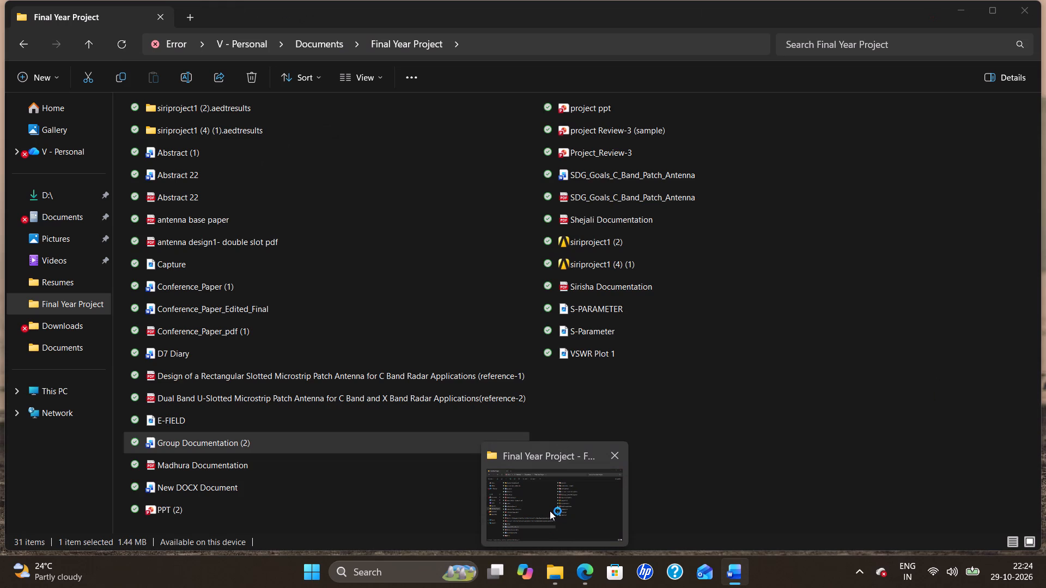
pyautogui.click(550, 511)
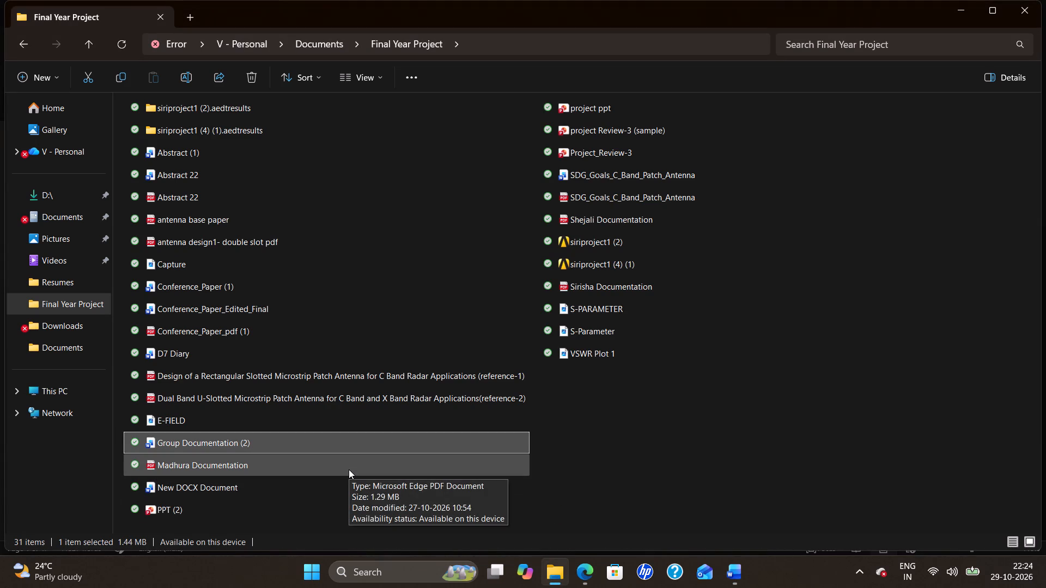
# Open the Sirisha Documentation PDF and copy the student name and roll number line under SUBMITTED BY on its cover page.
pyautogui.doubleClick(597, 281)
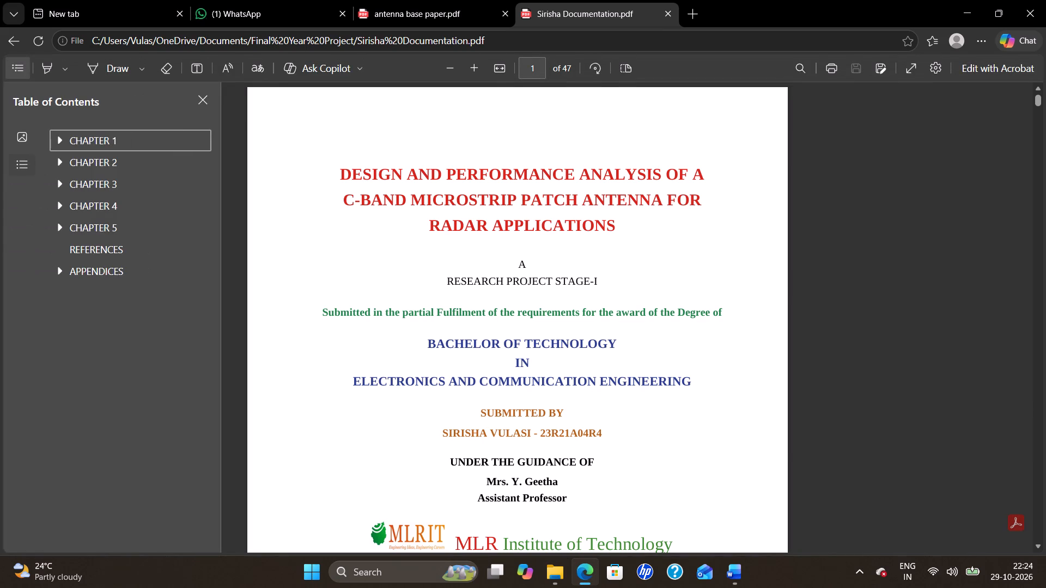
pyautogui.scroll(-1, 562, 310)
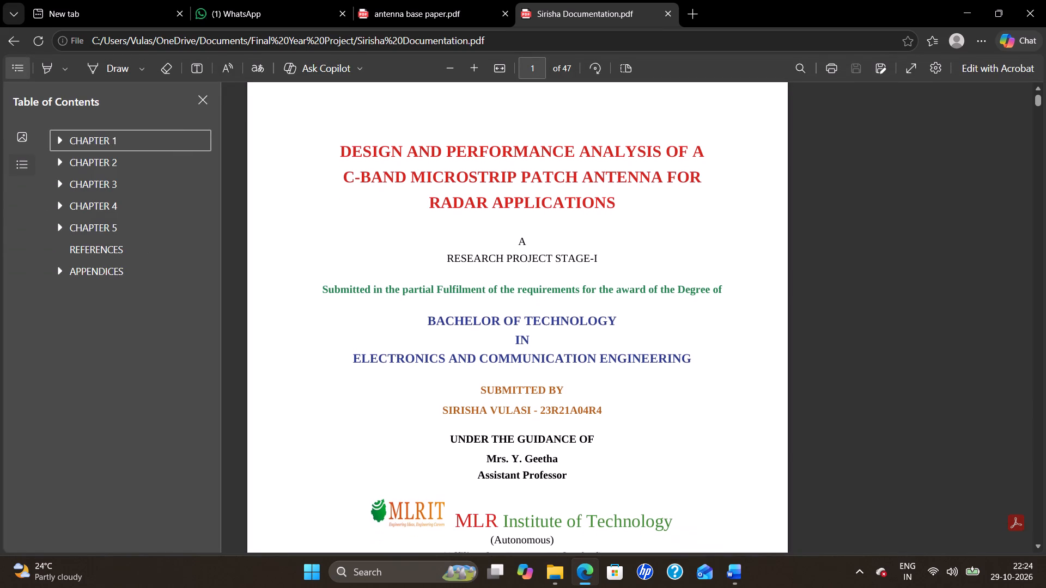
pyautogui.scroll(-2, 562, 310)
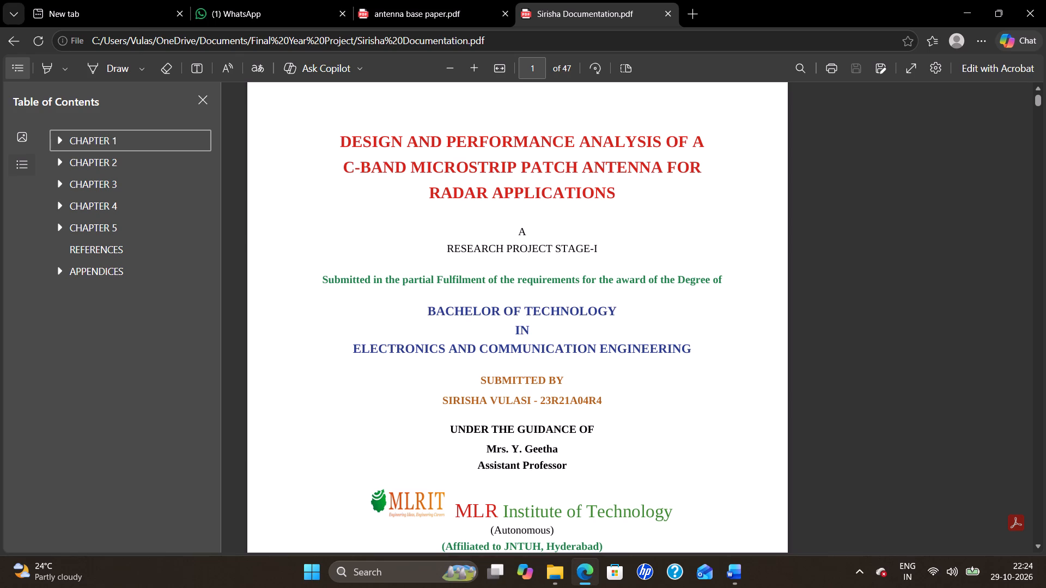
pyautogui.moveTo(601, 401); pyautogui.dragTo(516, 401)
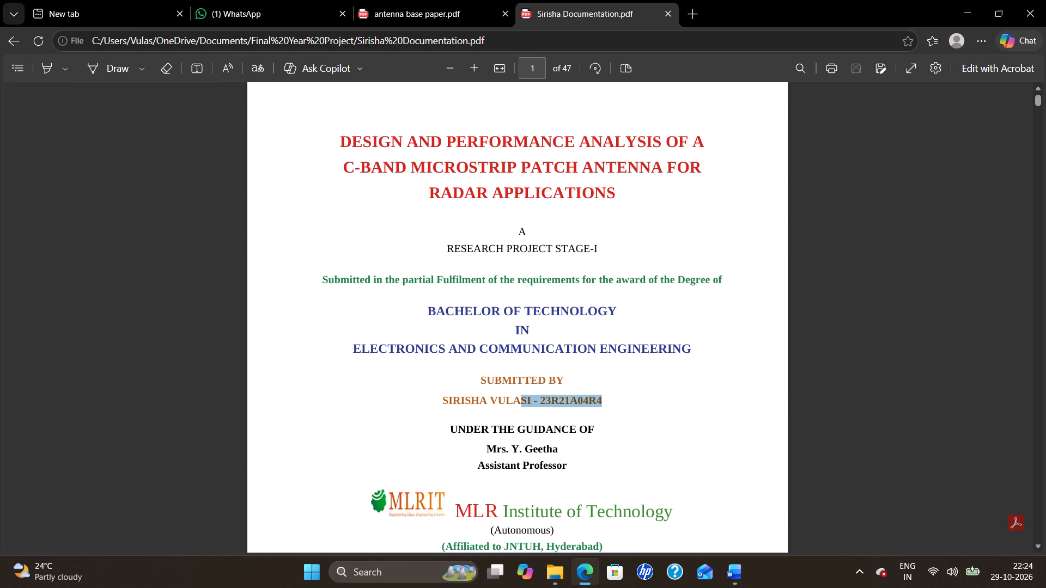
# Copy the full student name and roll number line under SUBMITTED BY on the Sirisha Documentation PDF's cover page.
pyautogui.moveTo(516, 401); pyautogui.dragTo(442, 402)
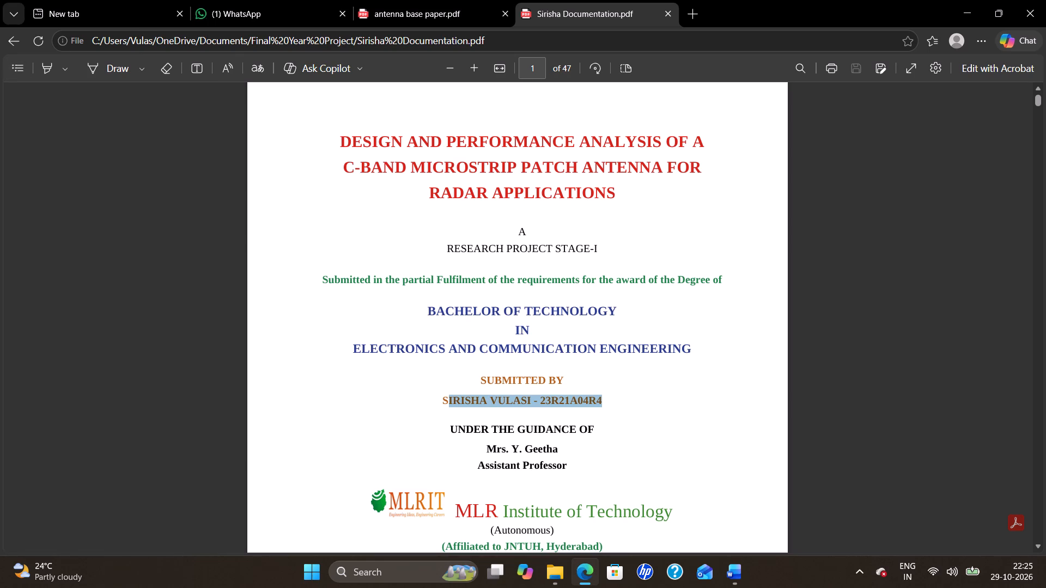
pyautogui.moveTo(442, 402); pyautogui.dragTo(428, 401)
pyautogui.hotkey('ctrl', 'c')
# Switch to the Group Documentation (2) Word file and delete the second and third student rows under SUBMITTED BY on the cover page.
pyautogui.click(735, 574)
pyautogui.scroll(-1, 666, 338)
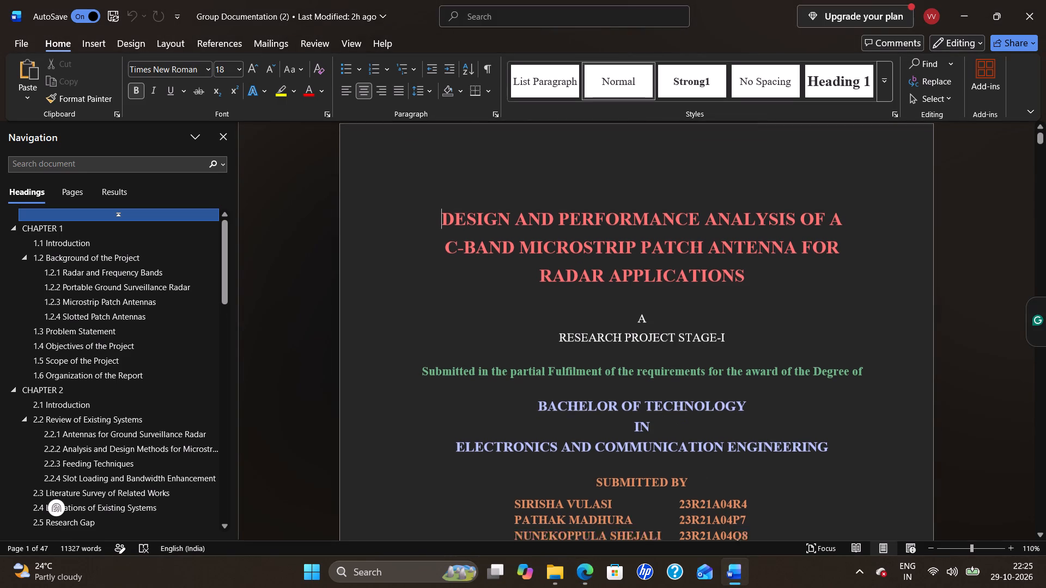
pyautogui.scroll(-1, 666, 338)
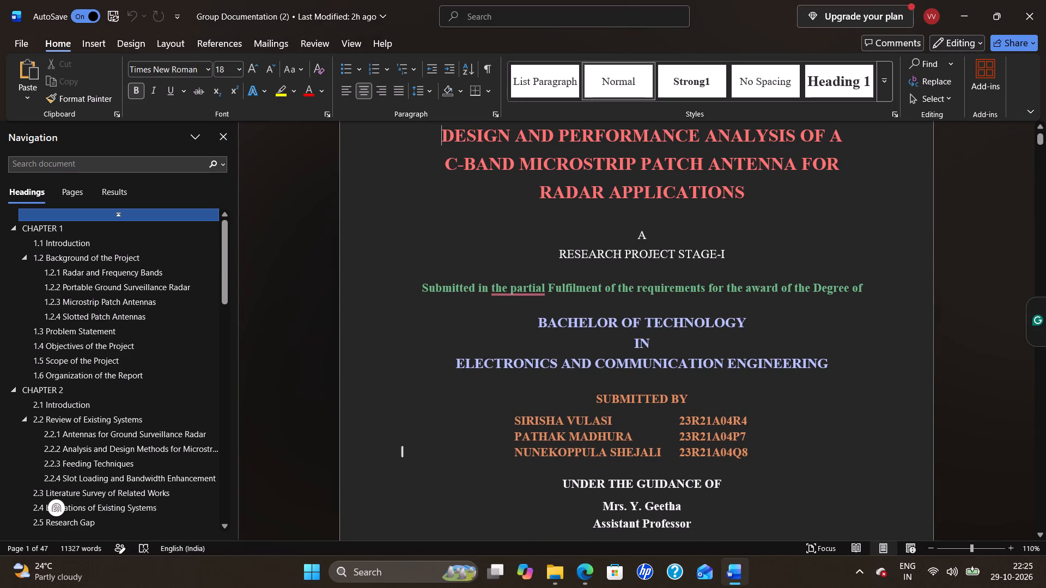
pyautogui.moveTo(750, 452); pyautogui.dragTo(562, 443)
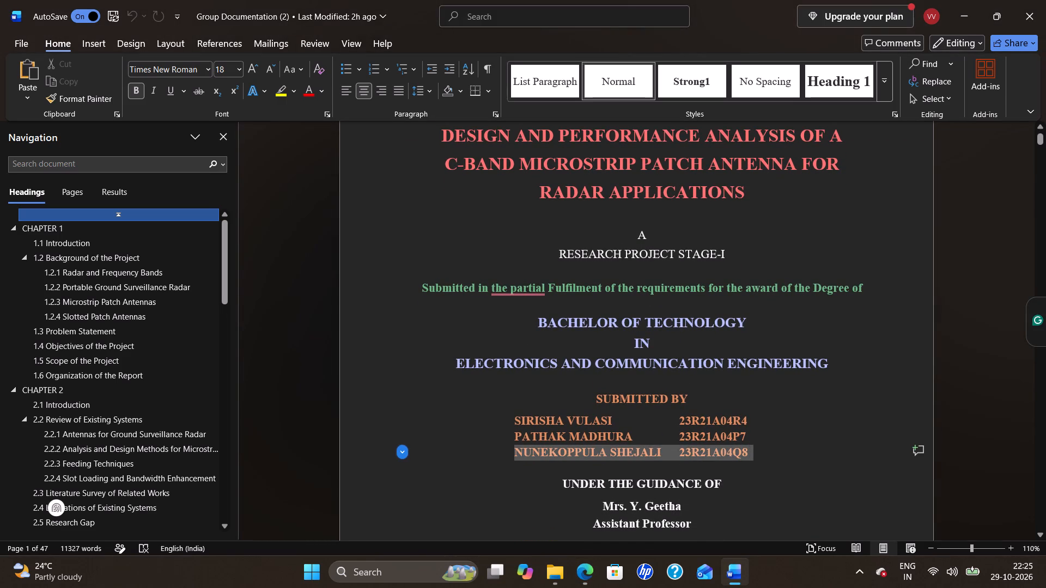
pyautogui.moveTo(562, 443); pyautogui.dragTo(544, 438)
pyautogui.press('BackSpace')
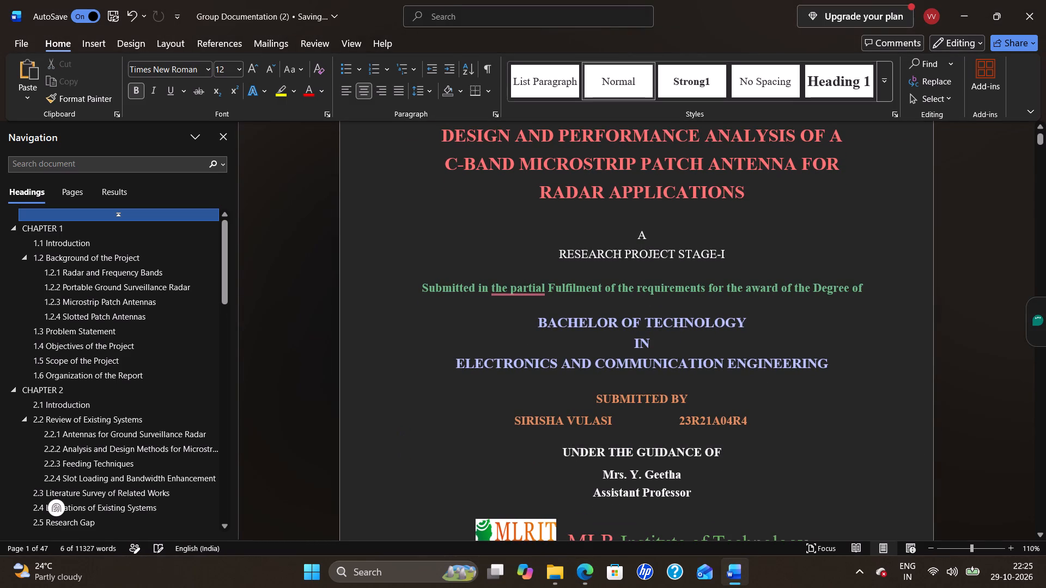
# Delete the remaining student name and roll number row under SUBMITTED BY on the Word cover page.
pyautogui.hotkey('alt', 'Tab')
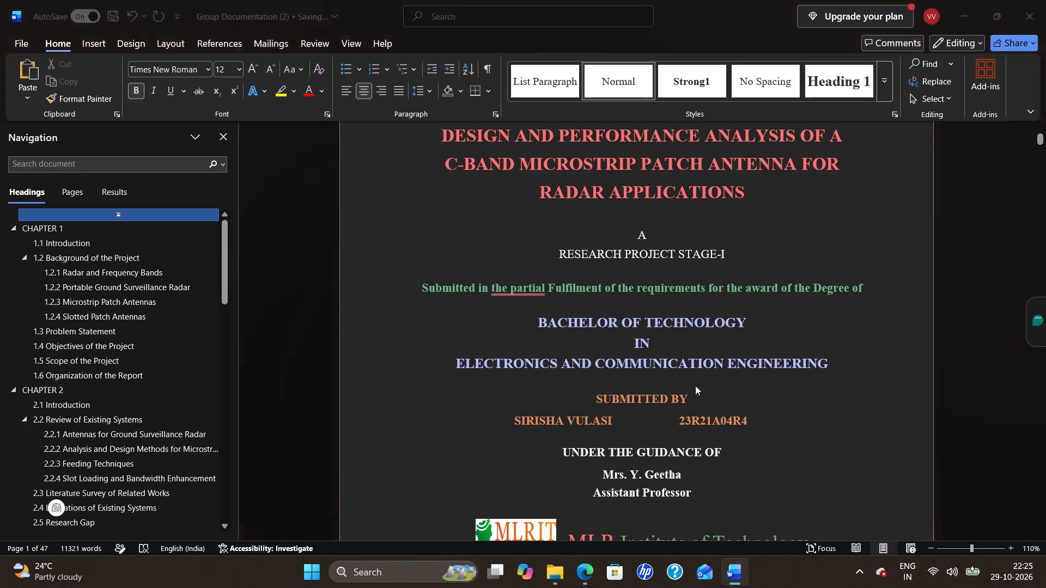
pyautogui.hotkey('alt', 'Tab')
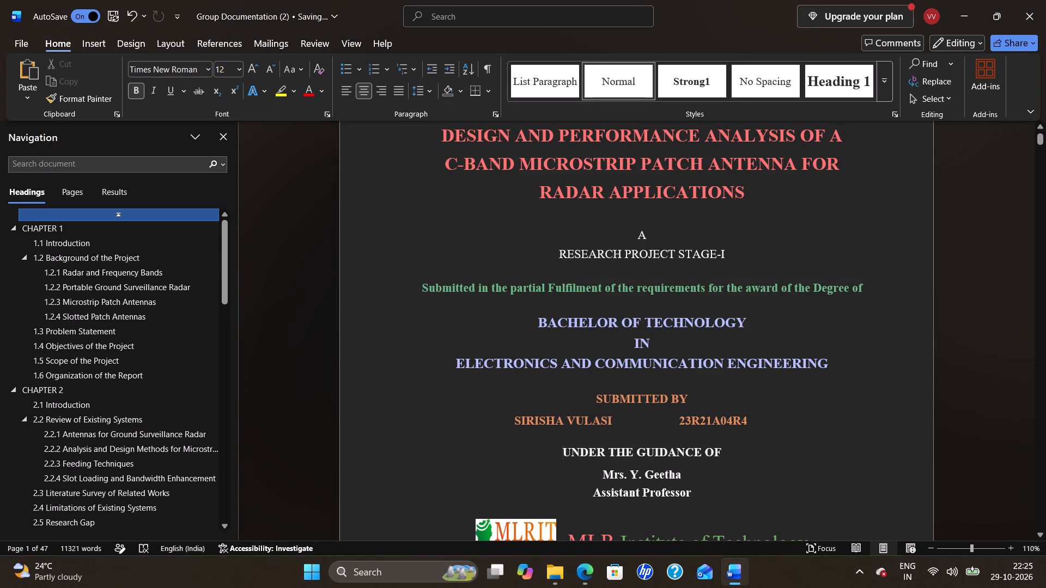
pyautogui.click(678, 417)
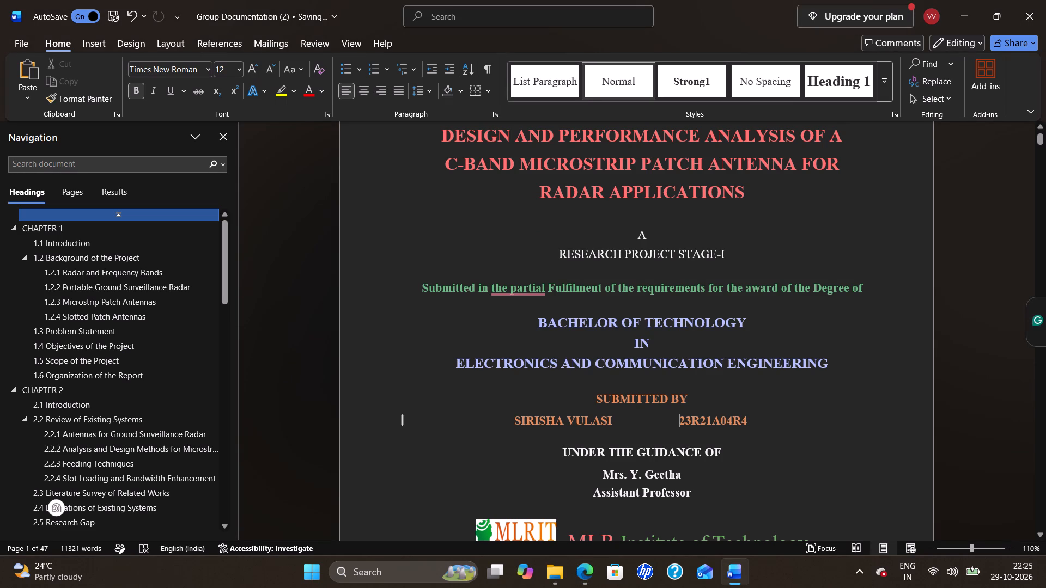
pyautogui.moveTo(750, 415); pyautogui.dragTo(561, 424)
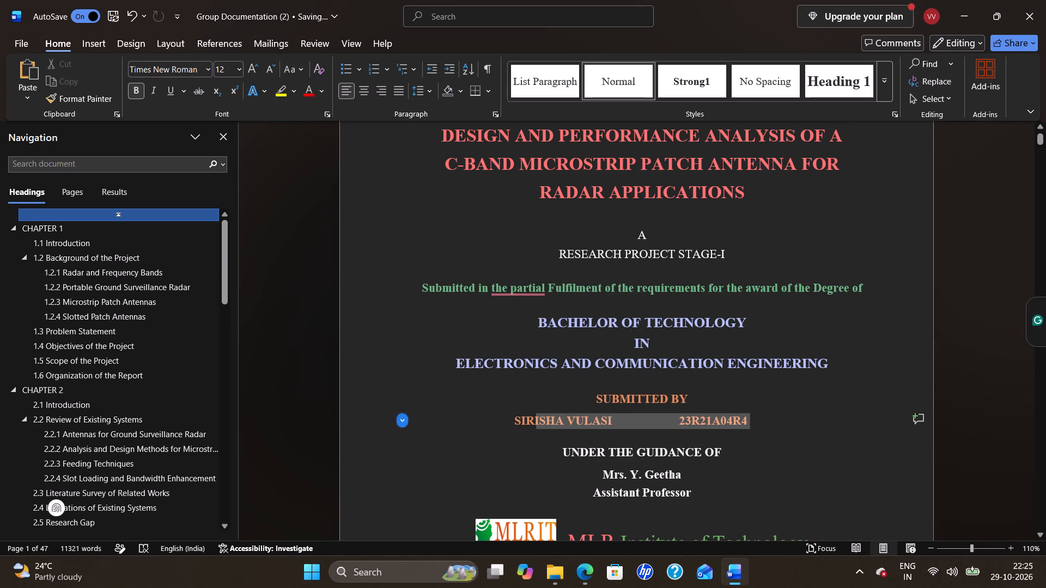
pyautogui.moveTo(561, 424); pyautogui.dragTo(533, 421)
pyautogui.press('BackSpace')
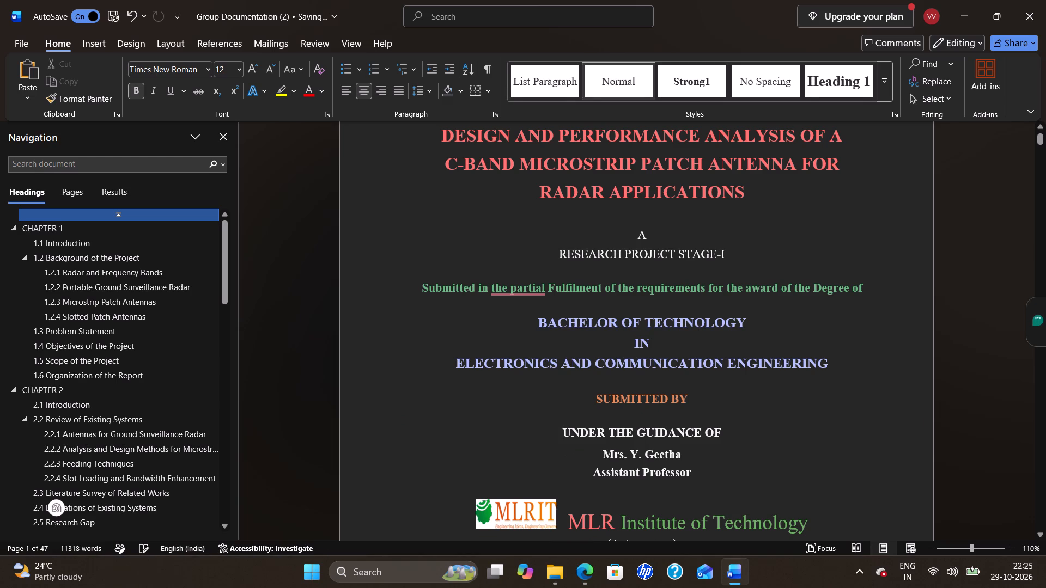
# In Word, remove the blank line below SUBMITTED BY and paste the copied student line on its own line above UNDER THE GUIDANCE OF.
pyautogui.press('BackSpace')
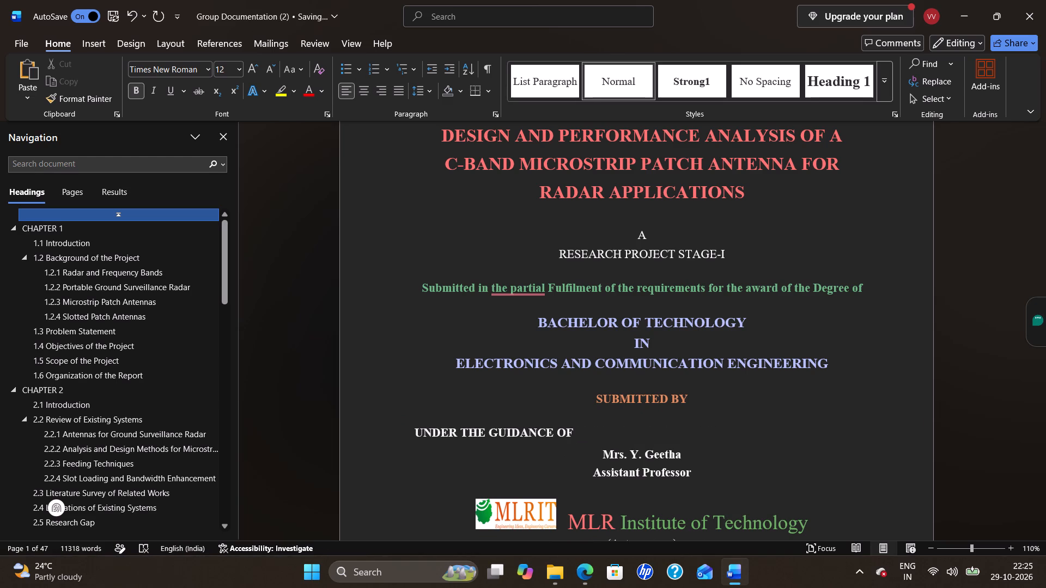
pyautogui.press('BackSpace')
pyautogui.press('Return')
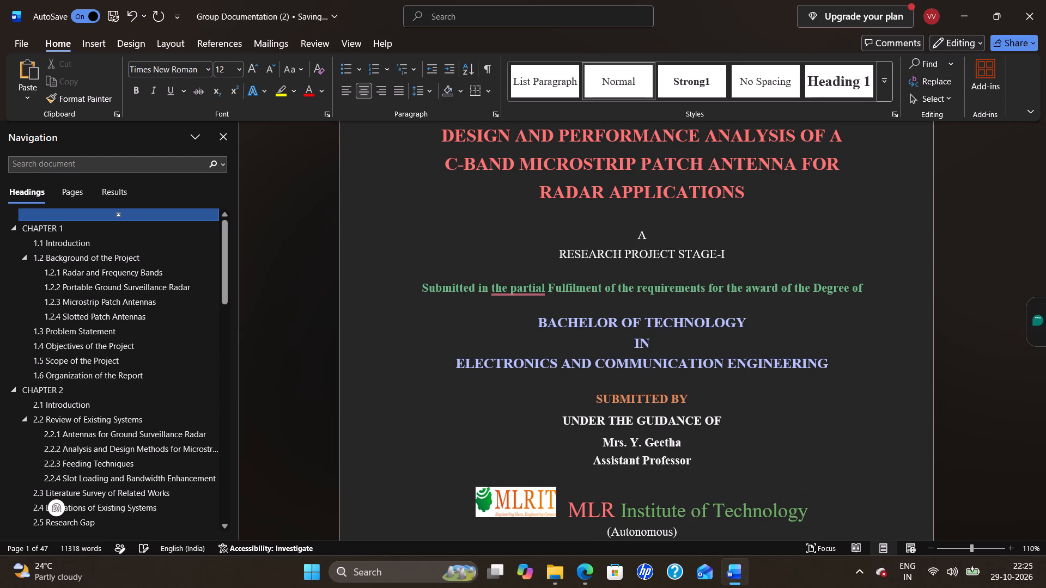
pyautogui.hotkey('ctrl', 'v')
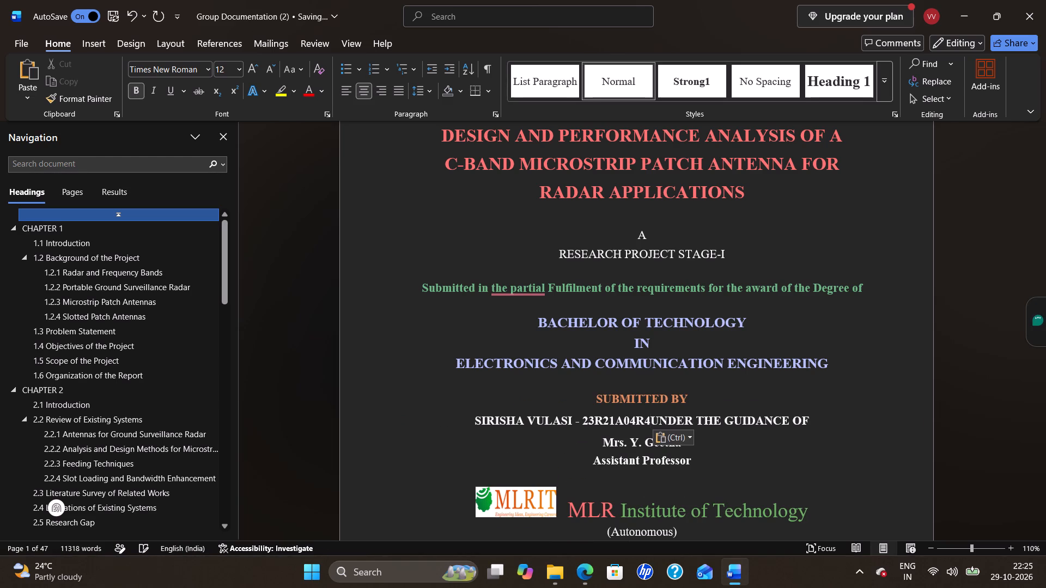
pyautogui.press('Return')
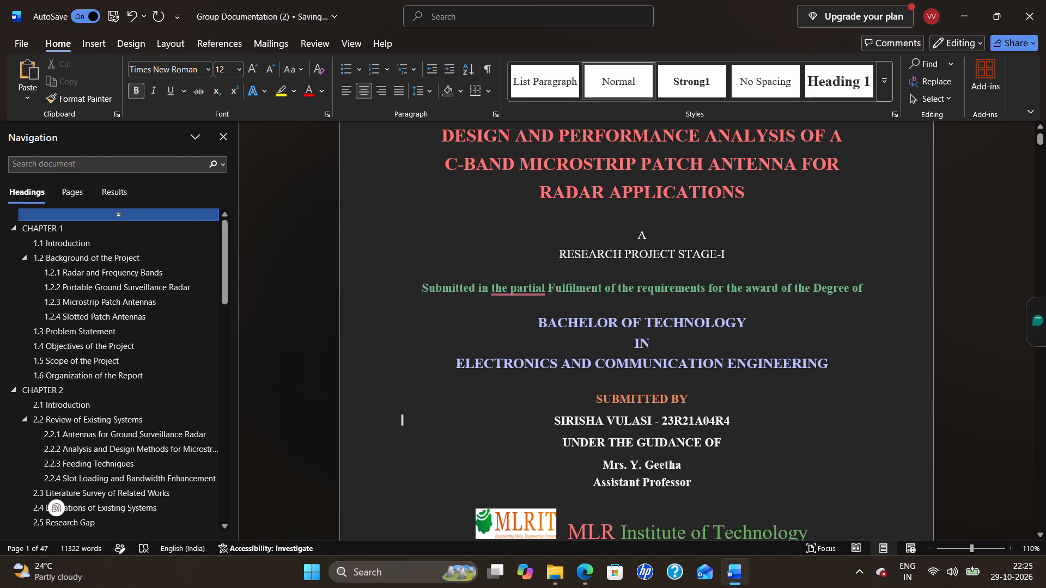
# Check the PDF cover's student line, and paste the student name and roll number directly after SUBMITTED BY in the Word document.
pyautogui.moveTo(729, 421); pyautogui.dragTo(646, 432)
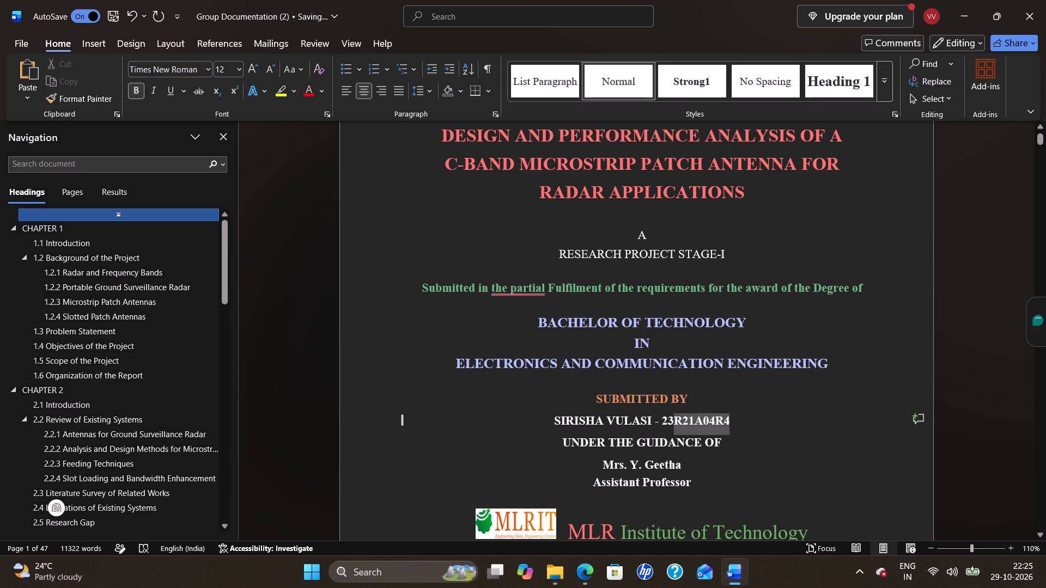
pyautogui.moveTo(646, 432); pyautogui.dragTo(558, 422)
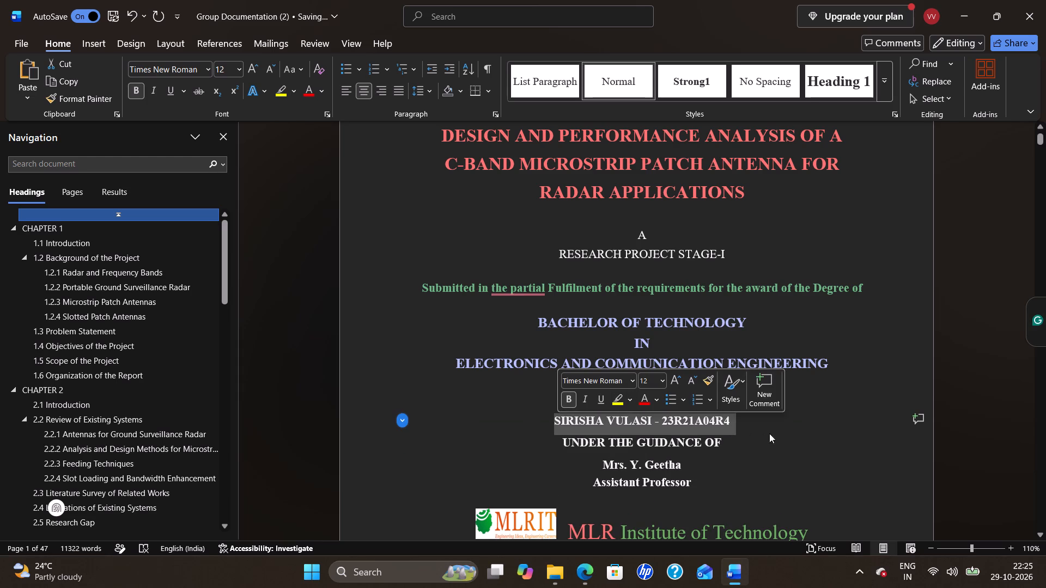
pyautogui.hotkey('alt', 'Tab')
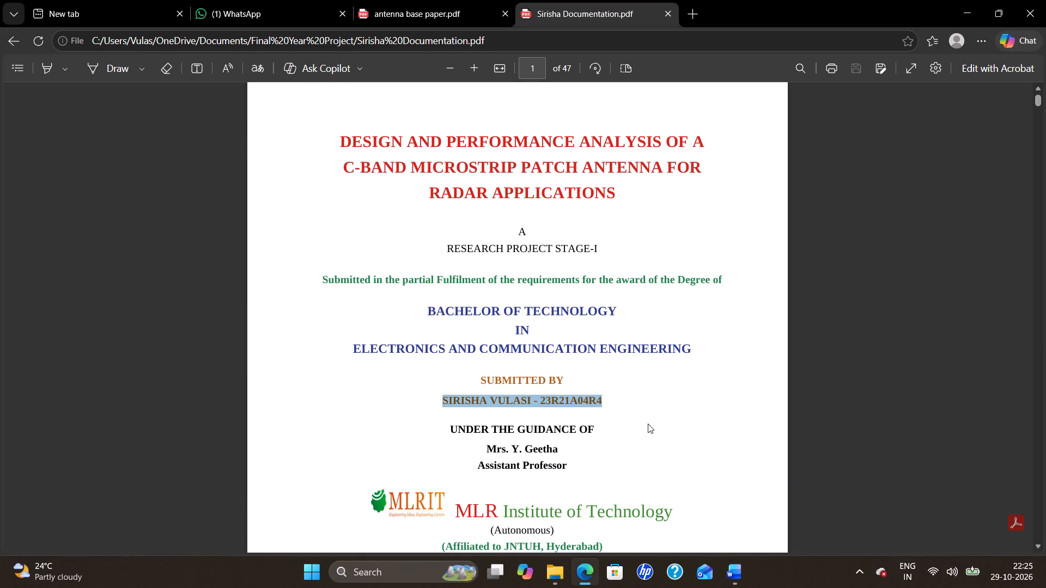
pyautogui.click(648, 424)
pyautogui.hotkey('alt', 'Tab')
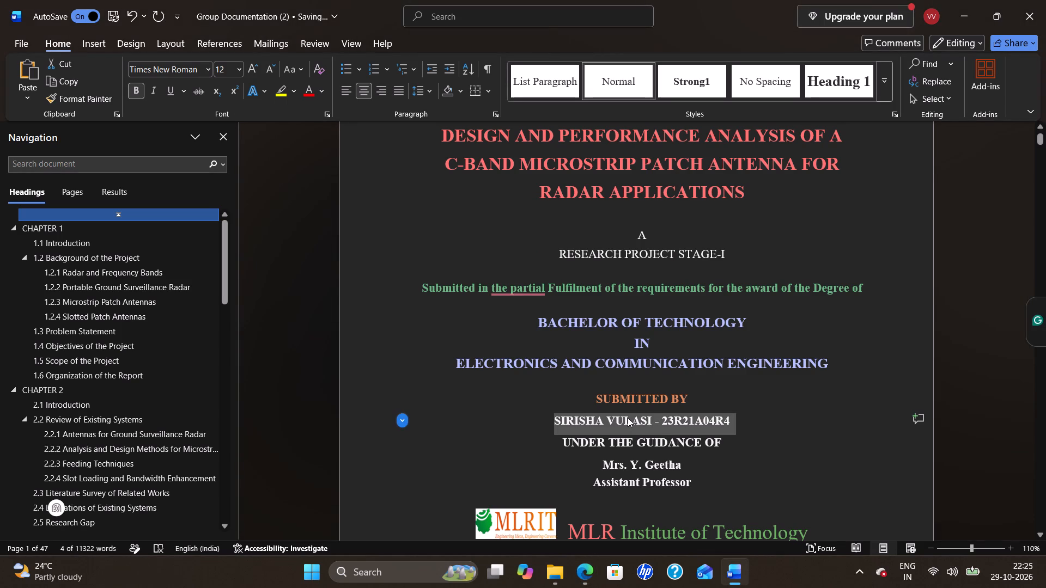
pyautogui.click(685, 396)
pyautogui.press('space')
pyautogui.hotkey('ctrl', 'v')
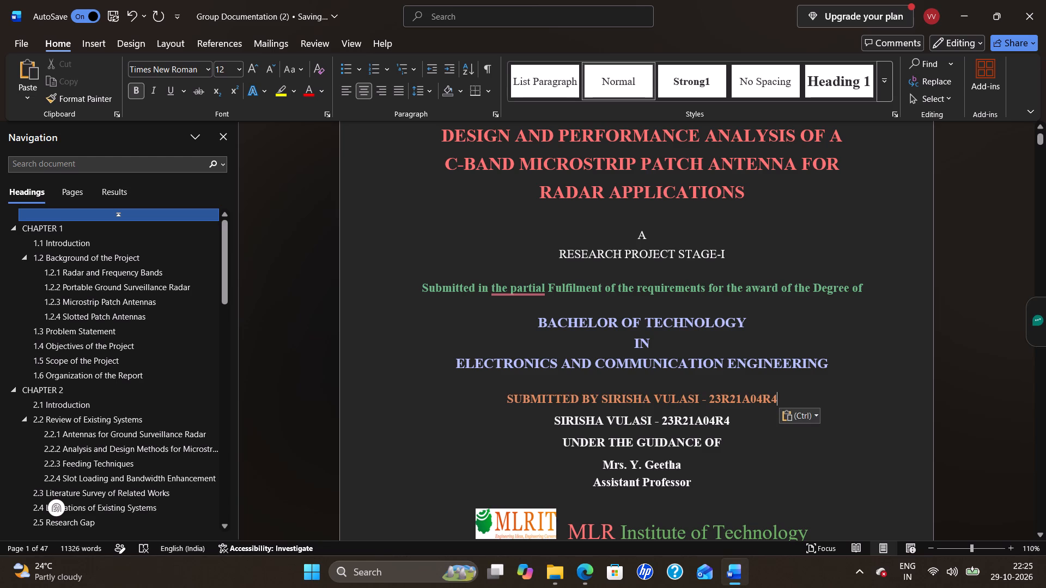
# Delete the duplicate student name and roll number line above UNDER THE GUIDANCE OF.
pyautogui.moveTo(728, 420); pyautogui.dragTo(570, 422)
pyautogui.press('BackSpace')
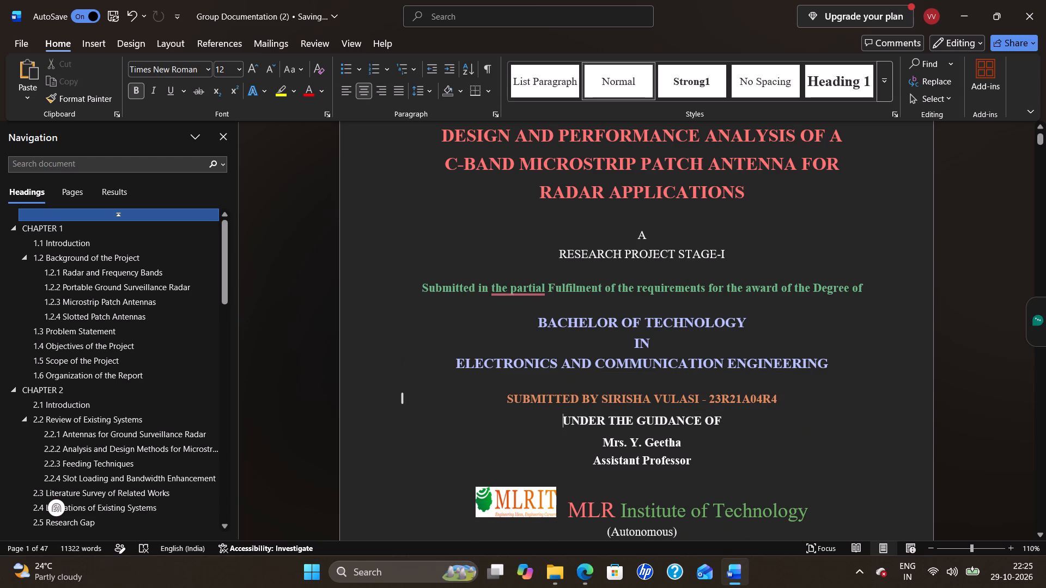
# Put the student name and roll number on their own line below SUBMITTED BY on the cover page.
pyautogui.click(603, 396)
pyautogui.press('Return')
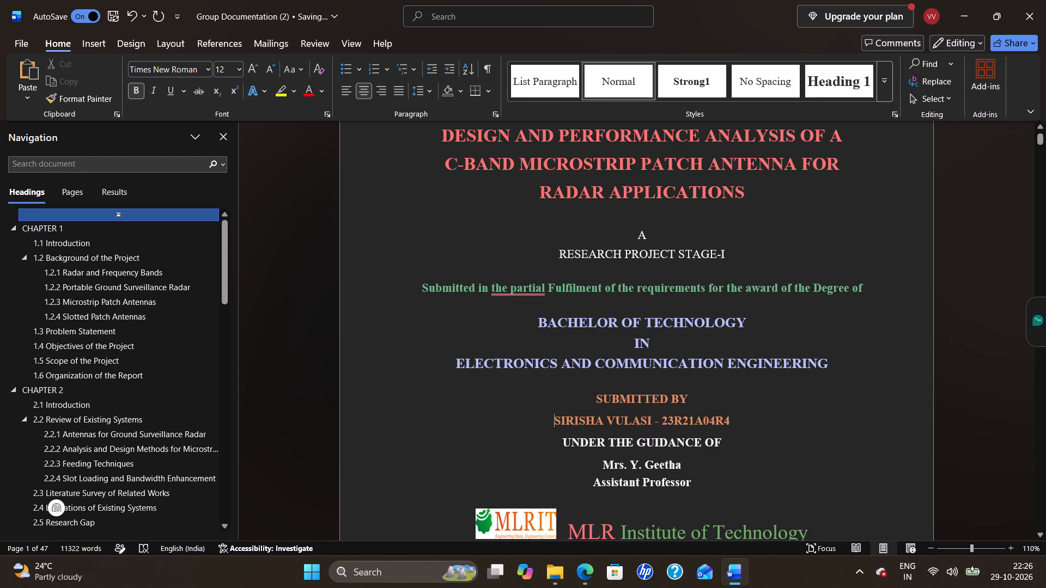
# Check the certificate page in the individual PDF, and delete the second and third students' names and roll numbers from the Word certificate paragraph.
pyautogui.hotkey('alt', 'Tab')
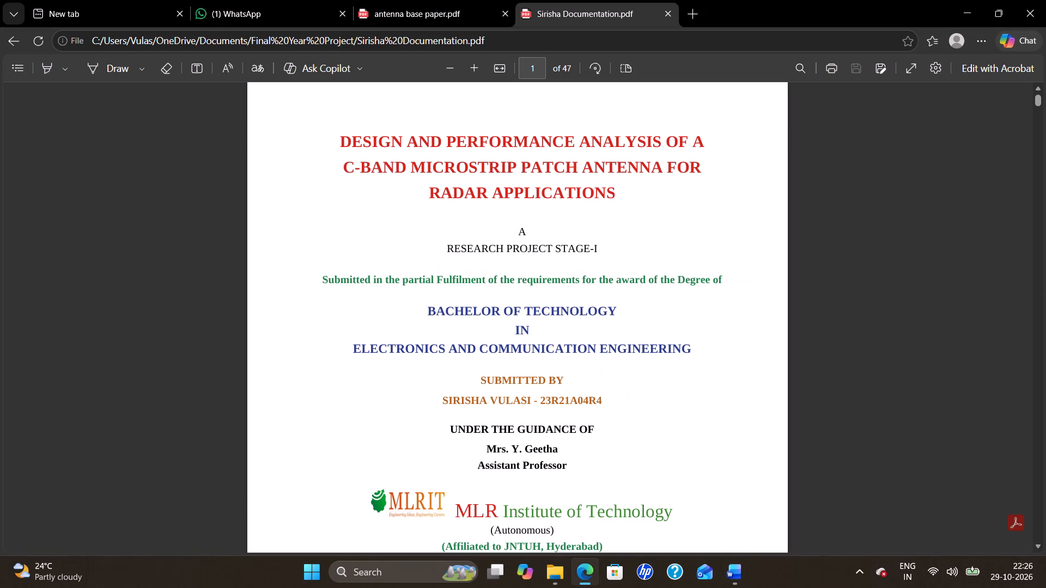
pyautogui.scroll(-3, 619, 413)
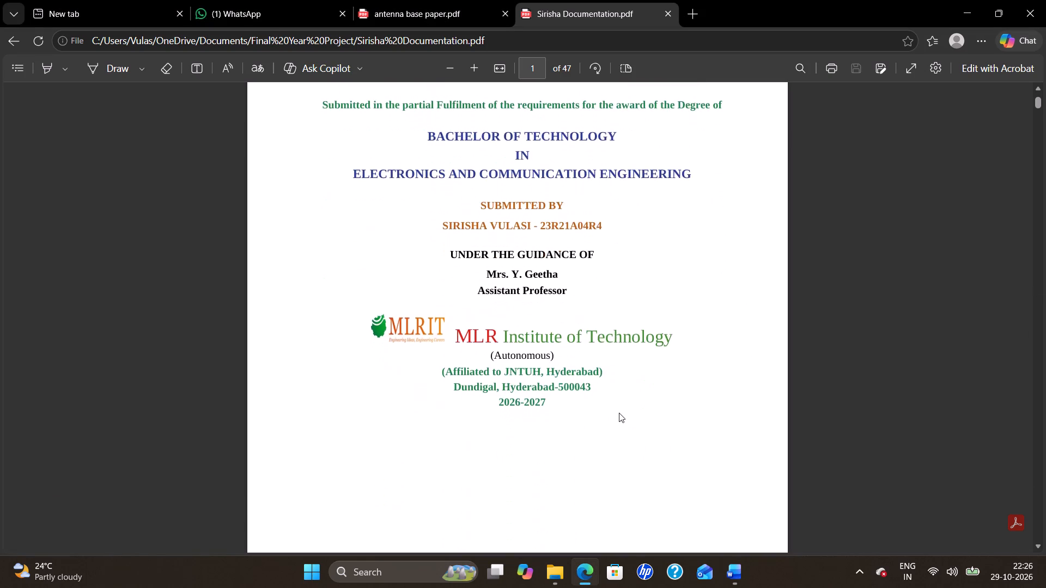
pyautogui.scroll(-3, 619, 413)
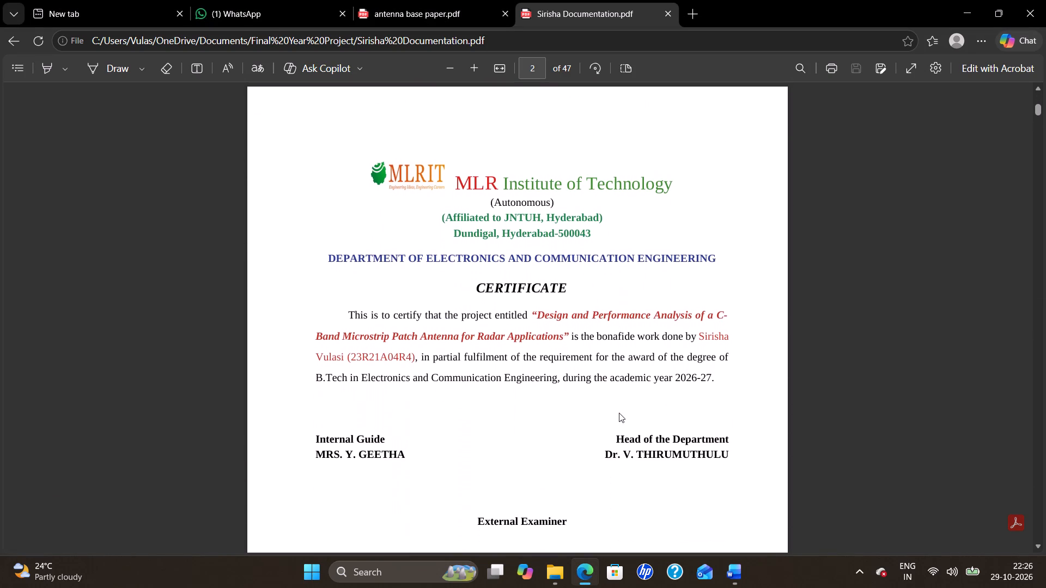
pyautogui.scroll(-1, 619, 413)
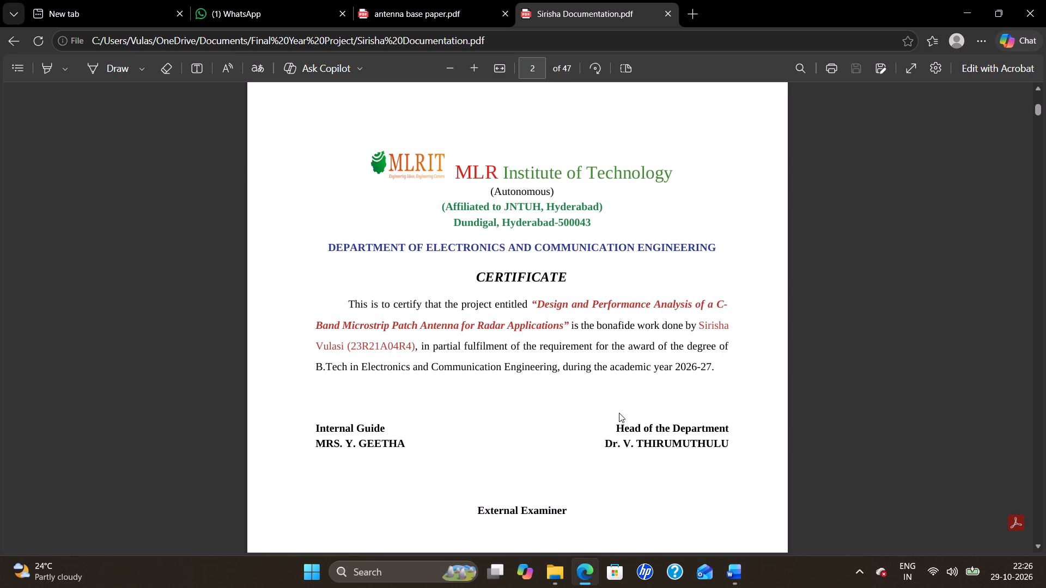
pyautogui.hotkey('alt', 'Tab')
pyautogui.scroll(-4, 619, 413)
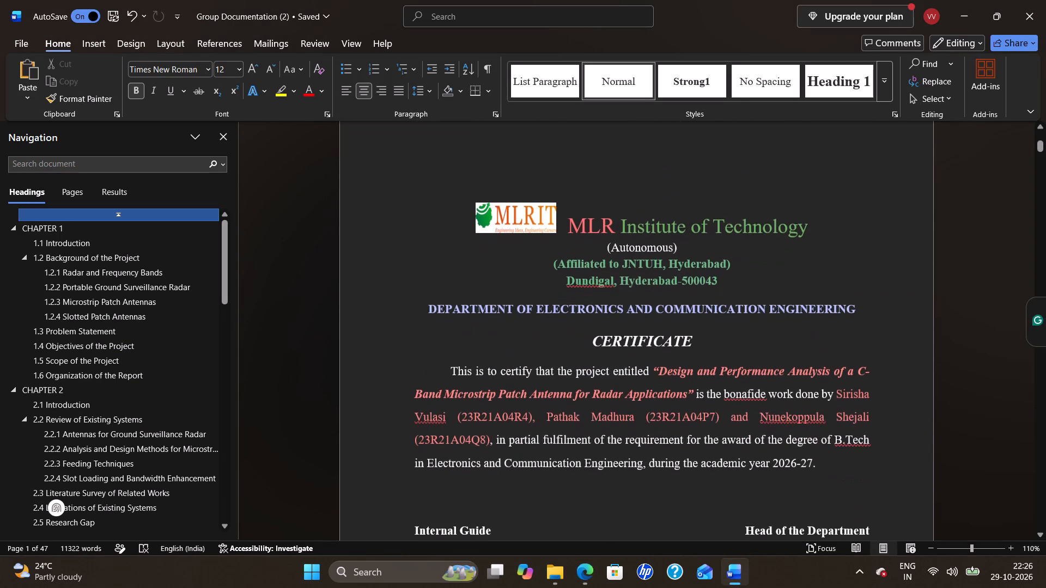
pyautogui.scroll(-2, 619, 413)
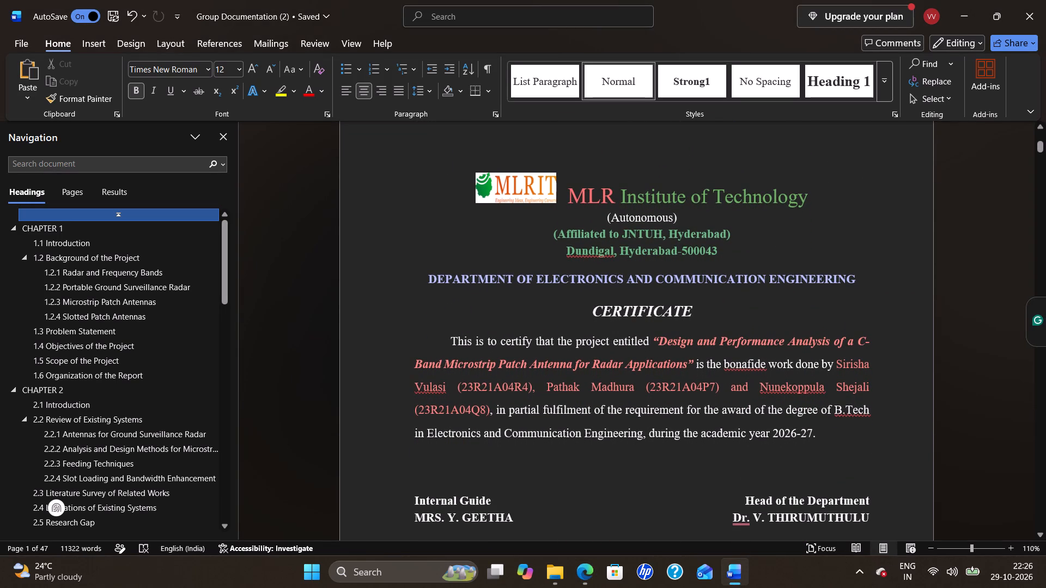
pyautogui.hotkey('alt', 'Tab')
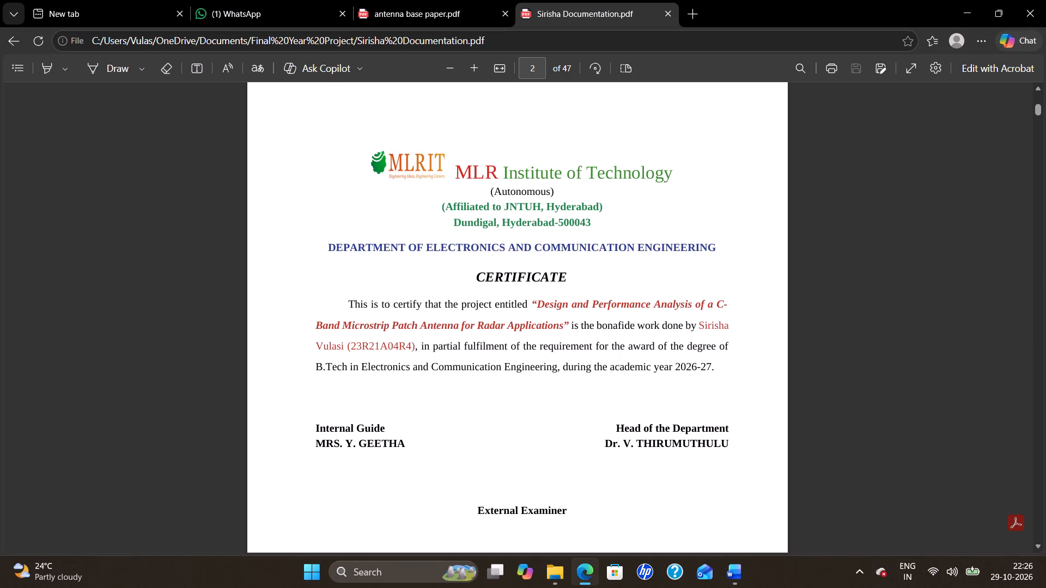
pyautogui.hotkey('alt', 'Tab')
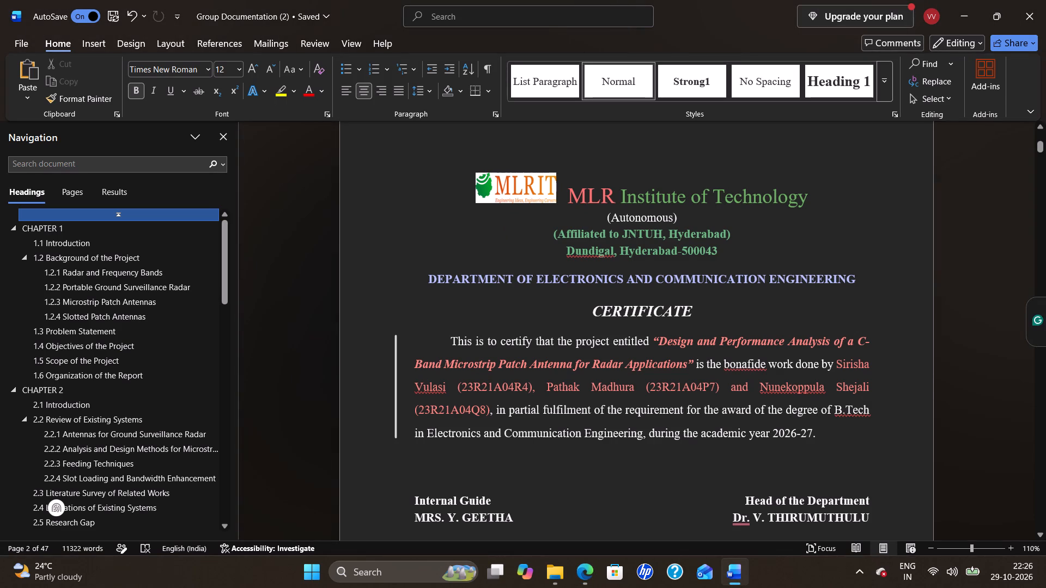
pyautogui.moveTo(546, 386); pyautogui.dragTo(492, 418)
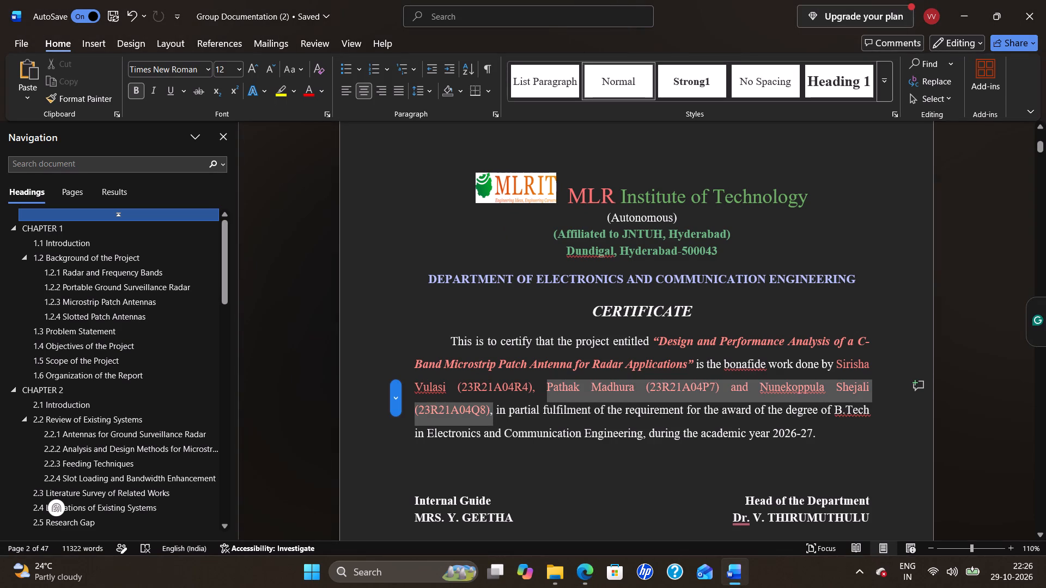
pyautogui.moveTo(492, 418); pyautogui.dragTo(490, 418)
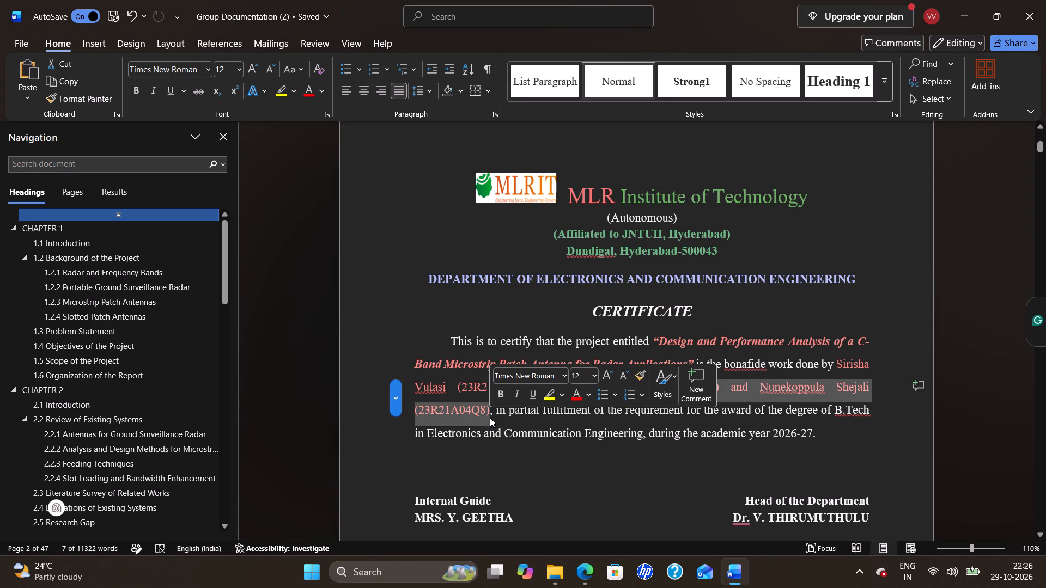
pyautogui.press('BackSpace')
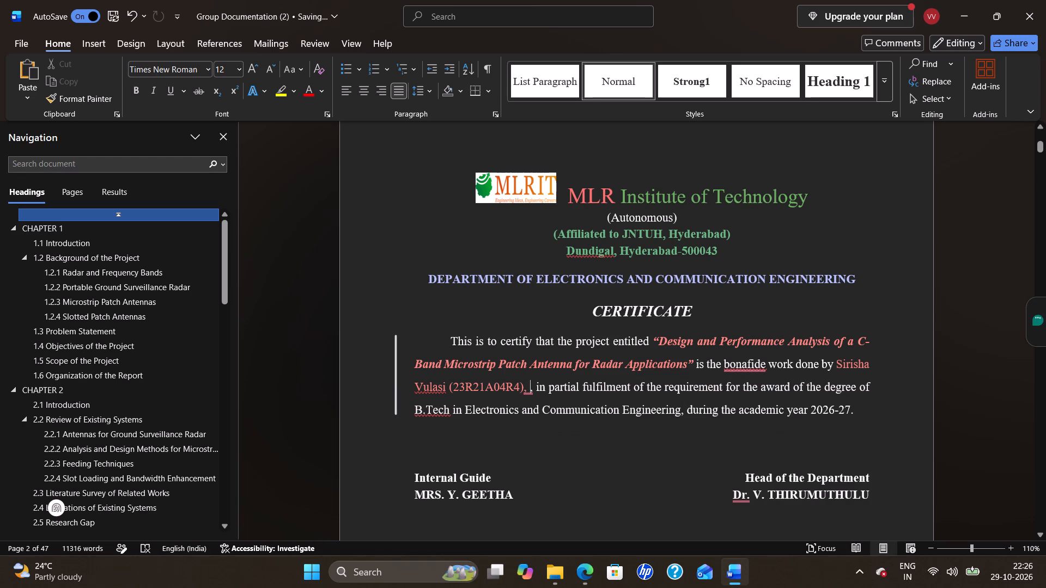
# Remove the extra comma after the remaining student's roll number in the certificate paragraph, comparing the wording with the PDF.
pyautogui.press('Right')
pyautogui.hotkey('alt', 'Tab')
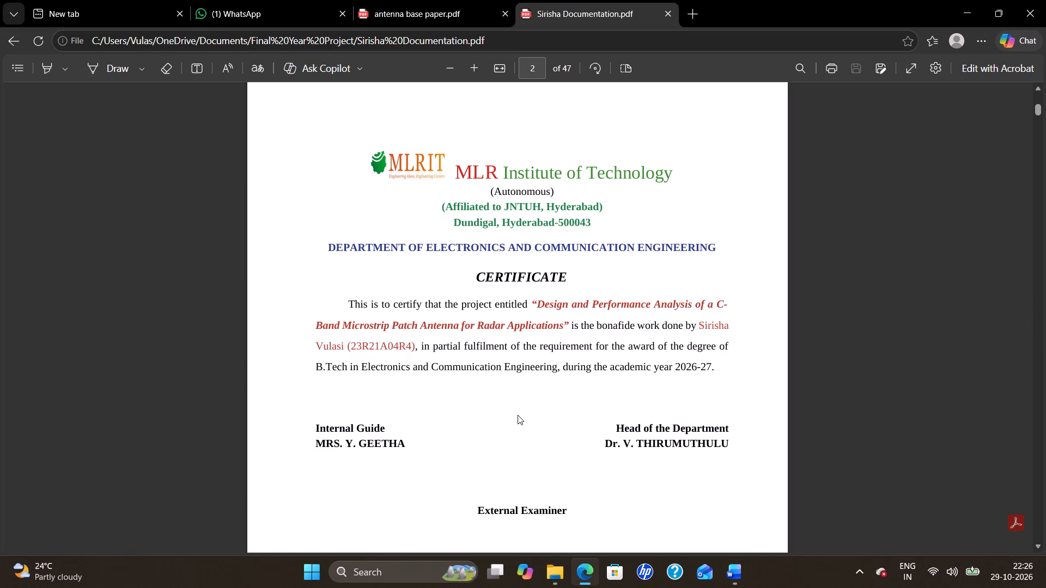
pyautogui.hotkey('alt', 'Tab')
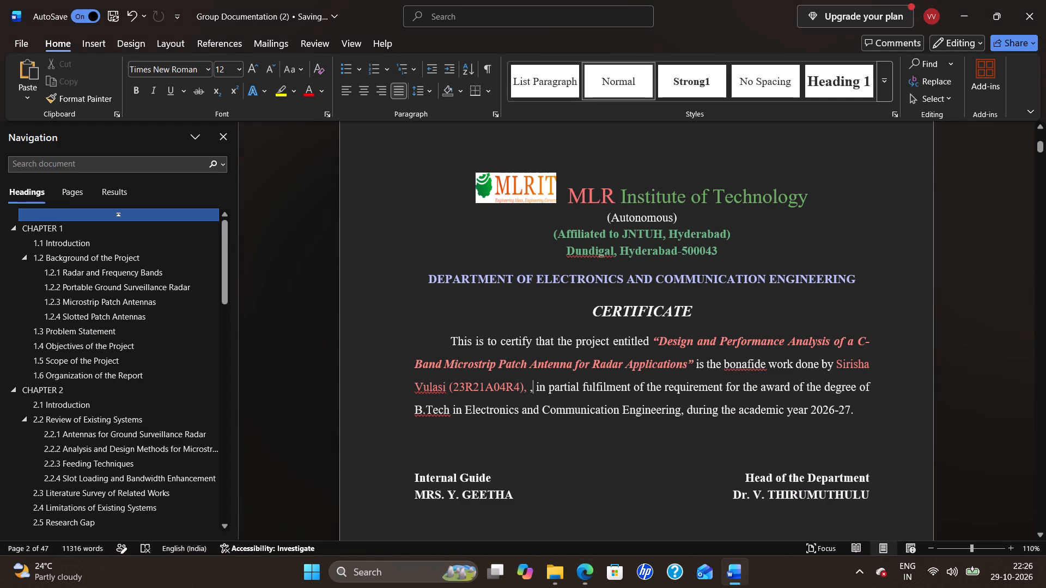
pyautogui.click(527, 391)
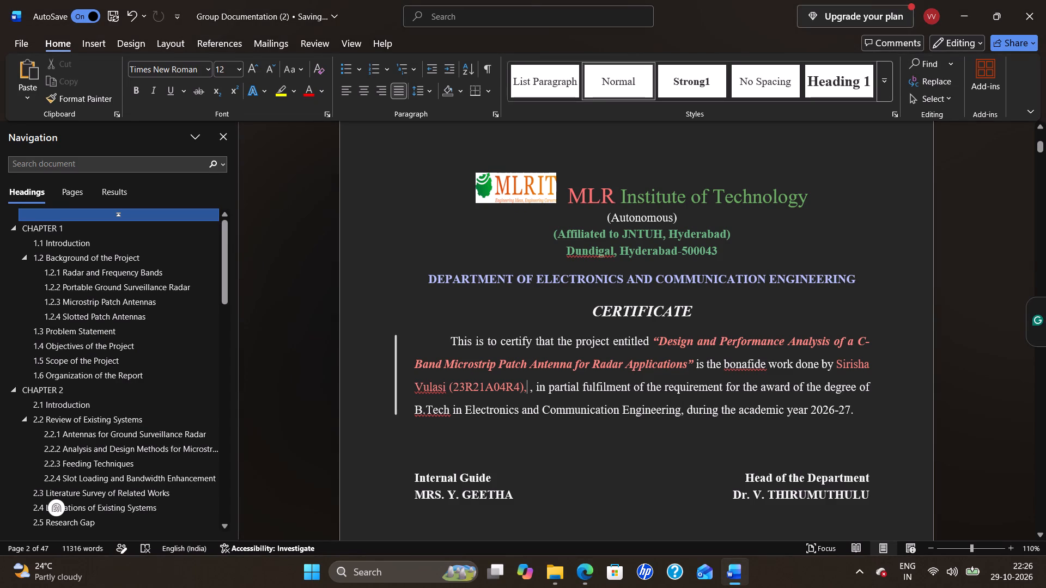
pyautogui.press('BackSpace')
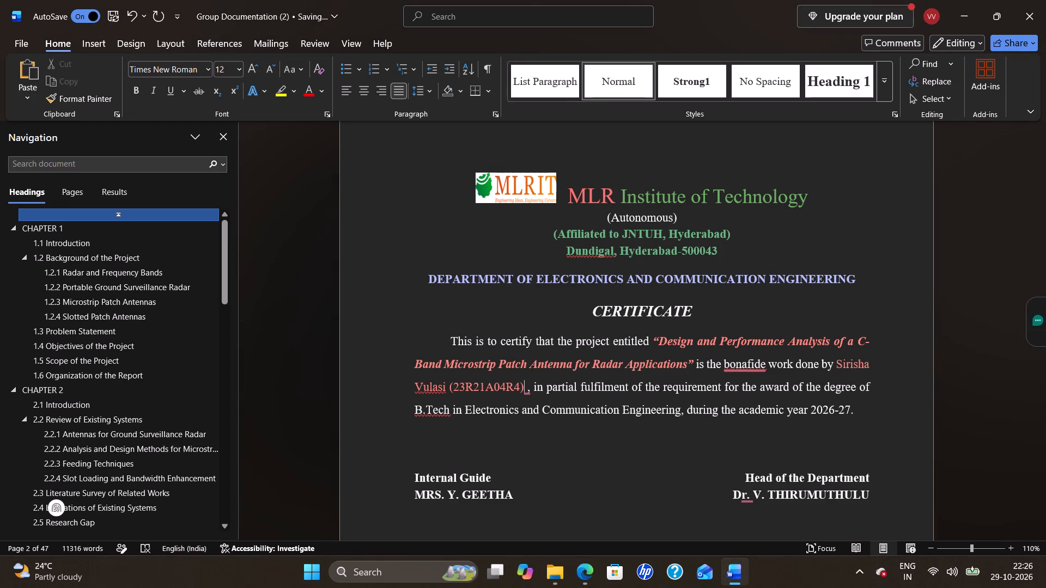
pyautogui.hotkey('alt', 'Tab')
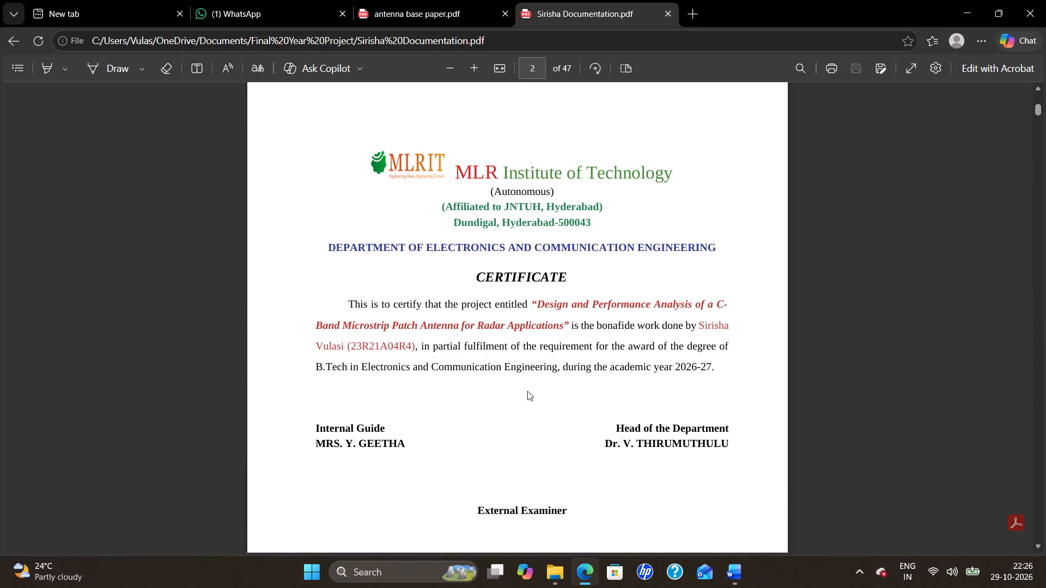
pyautogui.hotkey('alt', 'Tab')
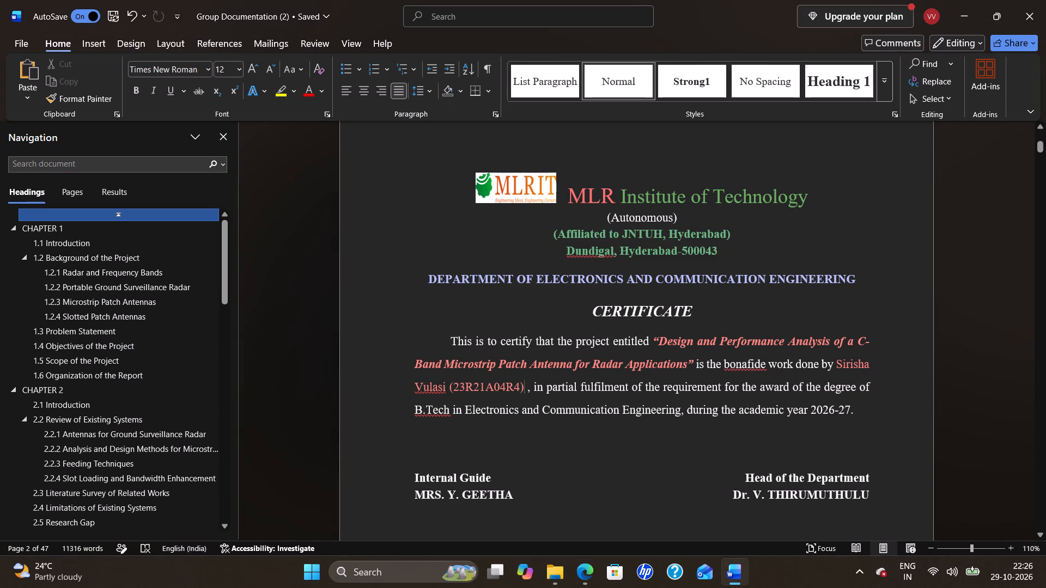
# Check the PDF's declaration page, and delete the second and third students' lines under Project associates in the Word declaration.
pyautogui.scroll(-2, 639, 442)
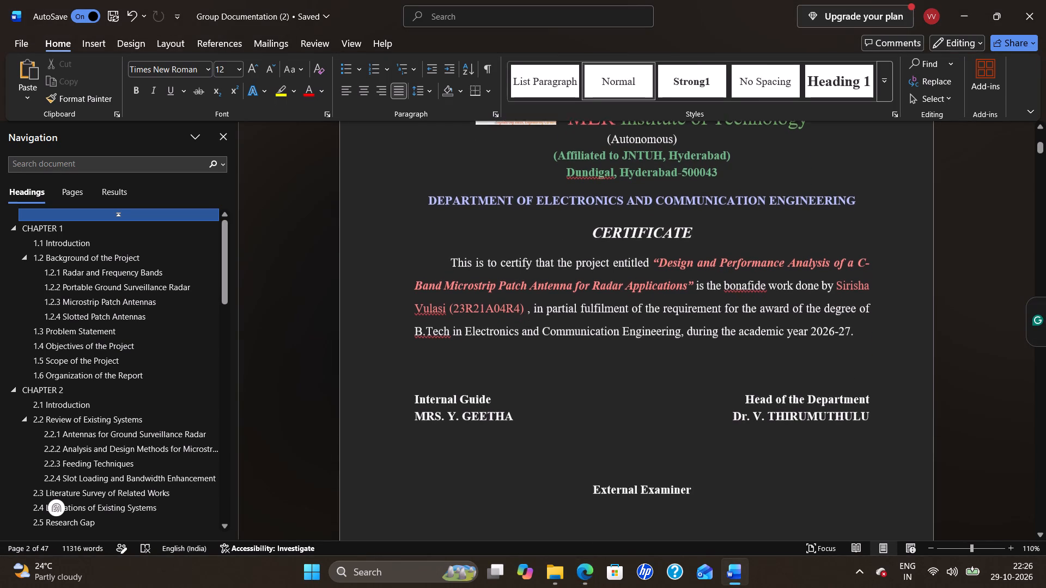
pyautogui.scroll(-2, 639, 442)
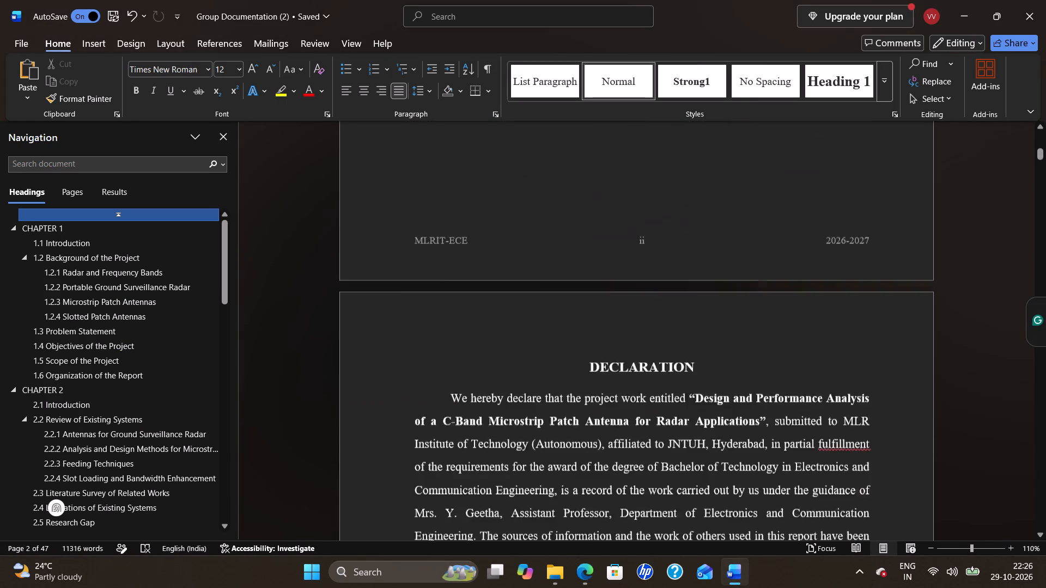
pyautogui.scroll(-2, 639, 442)
pyautogui.hotkey('alt', 'Tab')
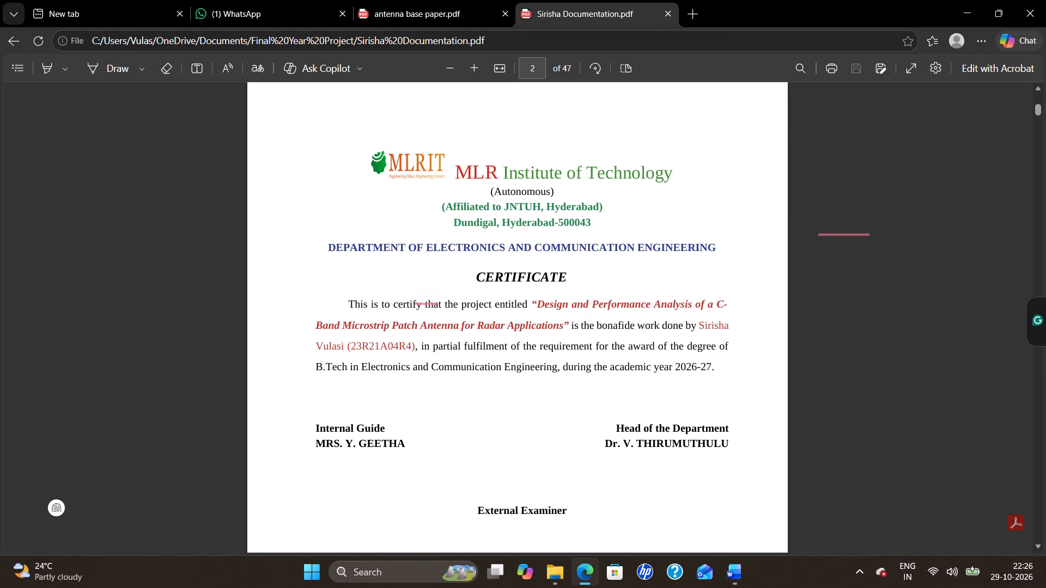
pyautogui.scroll(-4, 639, 442)
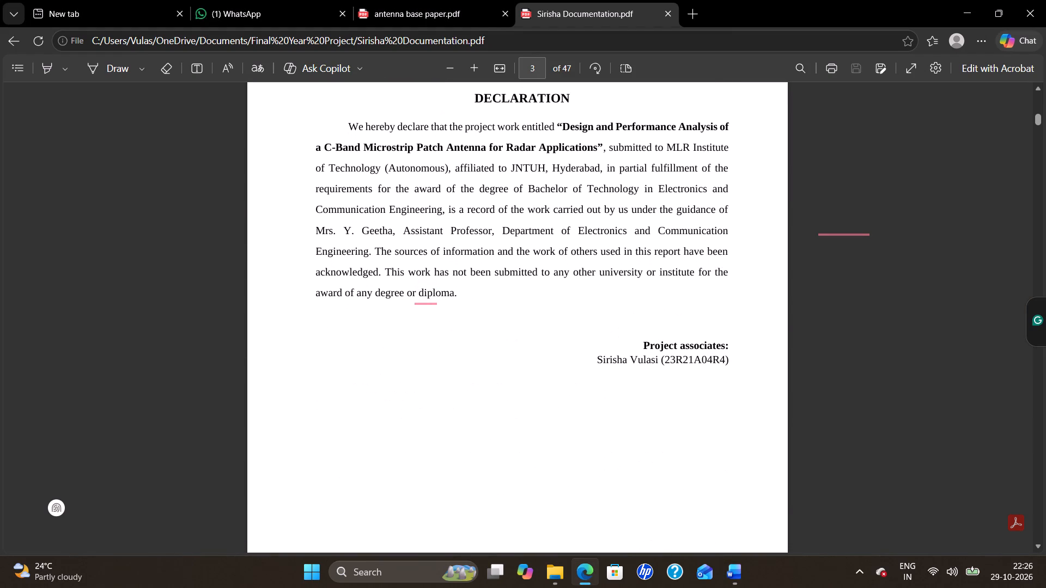
pyautogui.scroll(-1, 639, 442)
pyautogui.hotkey('alt', 'Tab')
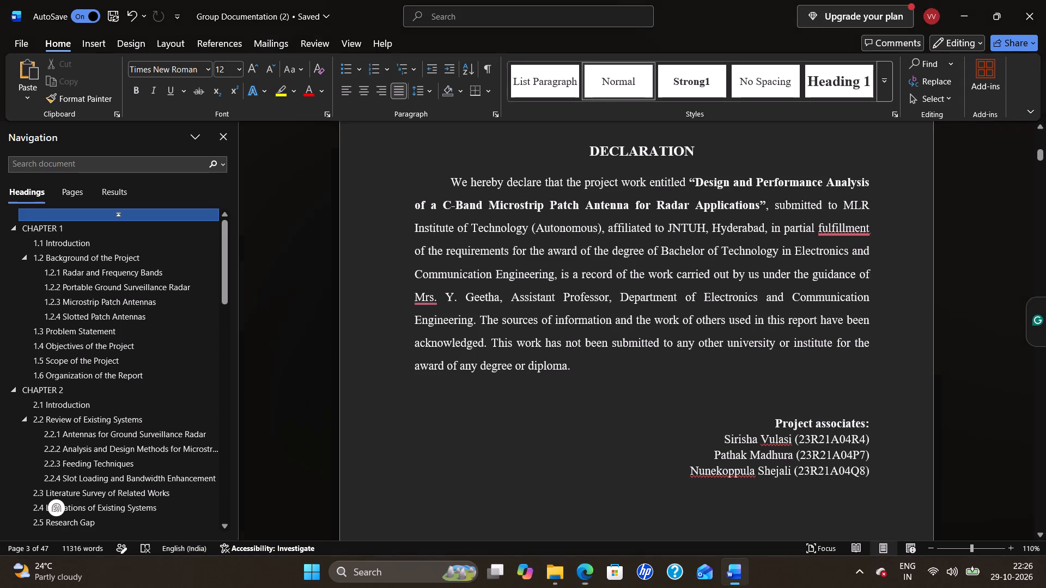
pyautogui.moveTo(879, 474); pyautogui.dragTo(756, 461)
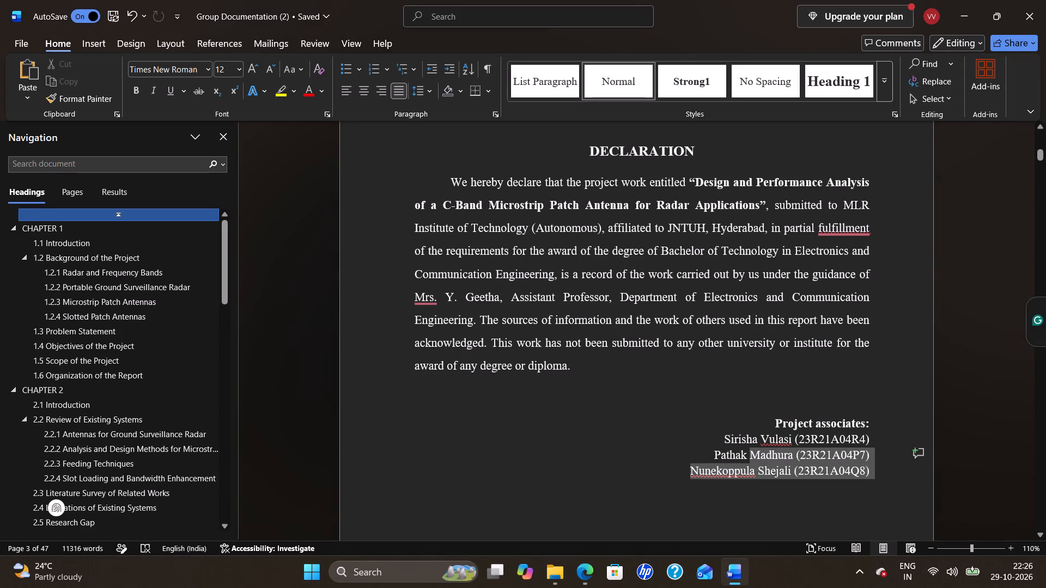
pyautogui.moveTo(756, 461); pyautogui.dragTo(726, 459)
pyautogui.press('BackSpace')
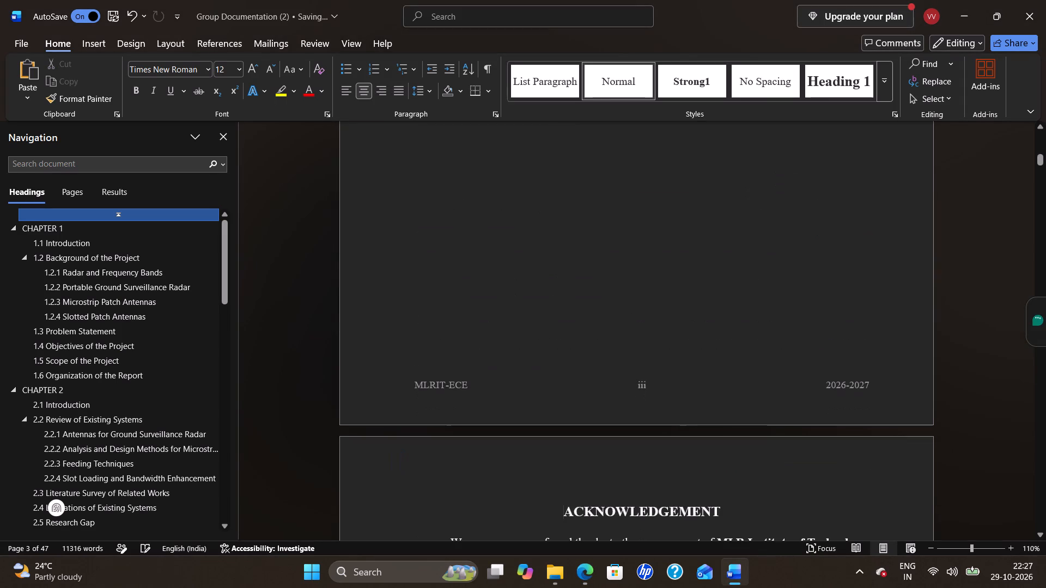
pyautogui.scroll(2, 734, 347)
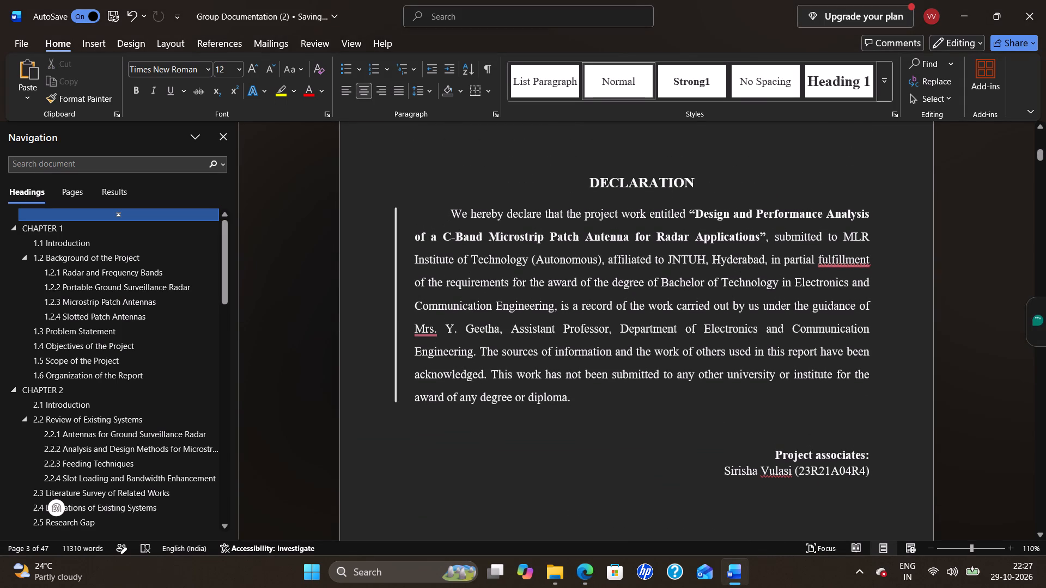
# Delete the second and third students' lines under Project associates at the end of the ACKNOWLEDGEMENT page.
pyautogui.scroll(-3, 731, 330)
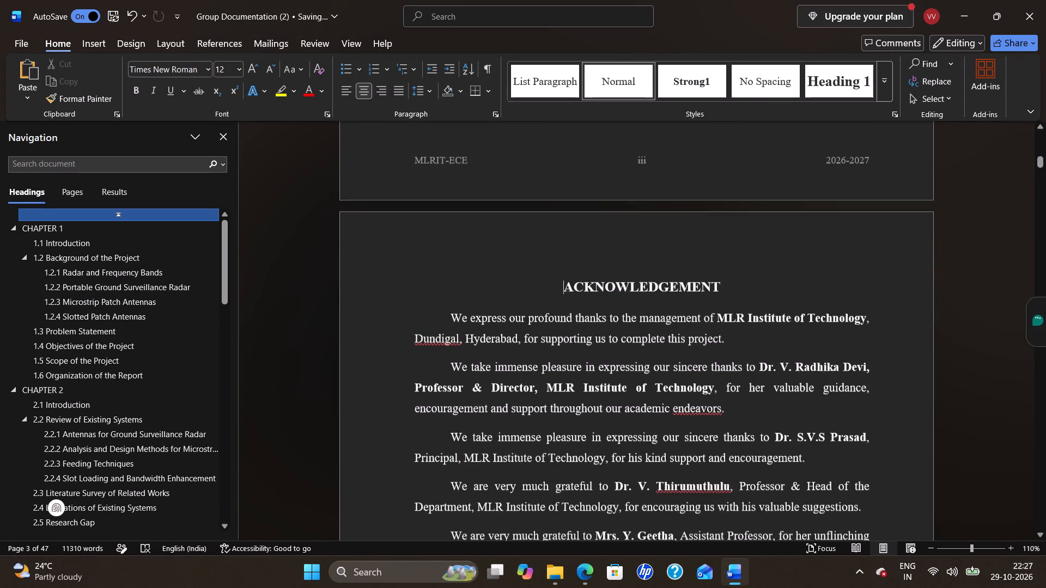
pyautogui.scroll(-2, 731, 330)
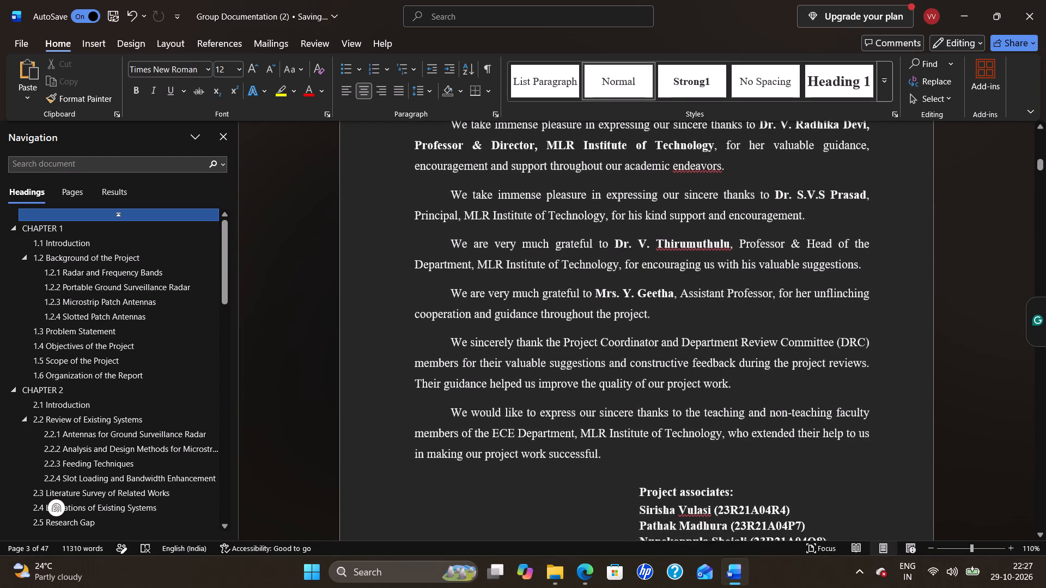
pyautogui.scroll(-1, 731, 330)
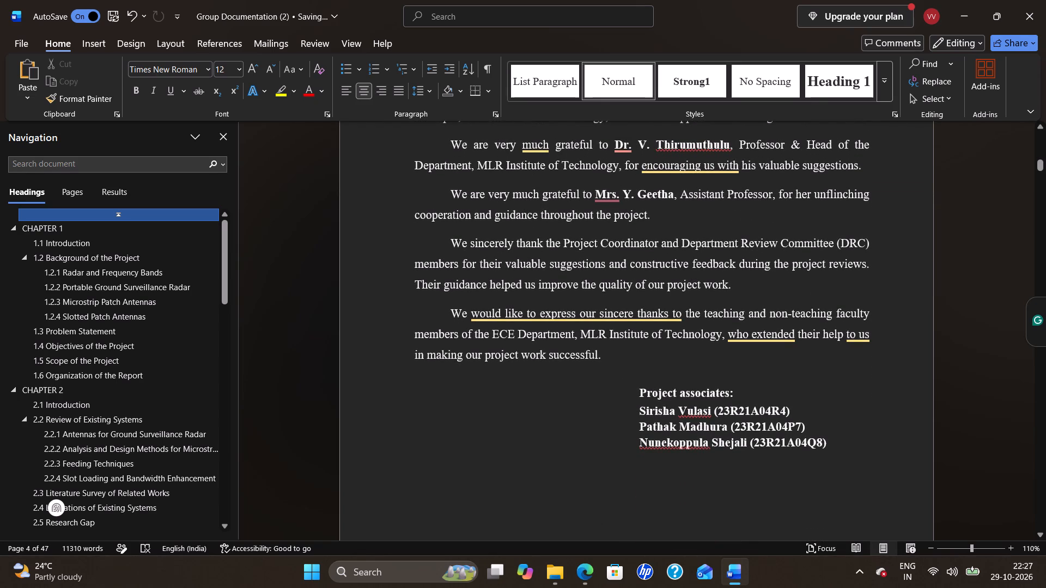
pyautogui.moveTo(842, 444); pyautogui.dragTo(649, 431)
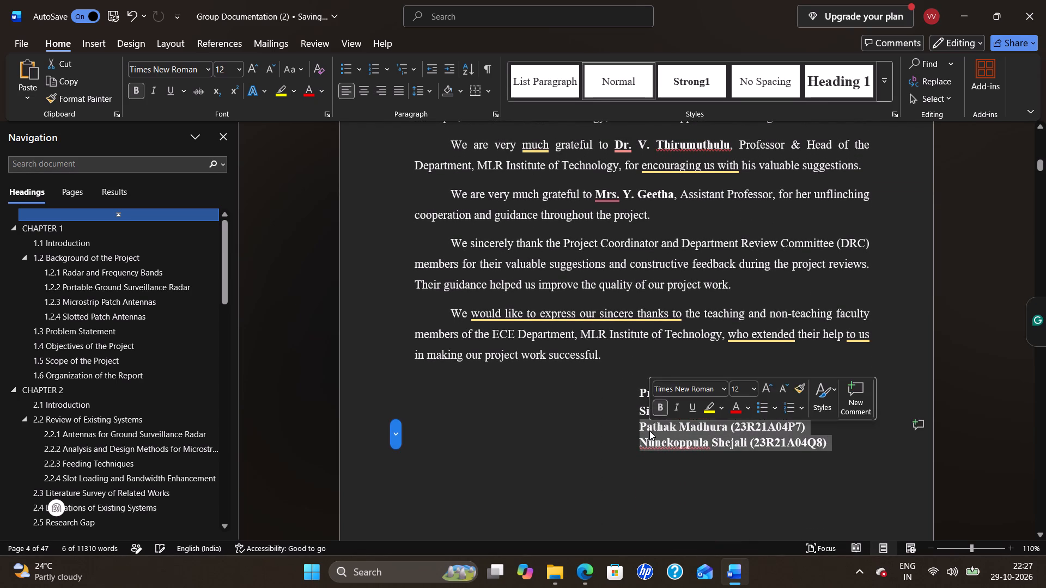
pyautogui.press('BackSpace')
pyautogui.scroll(1, 672, 291)
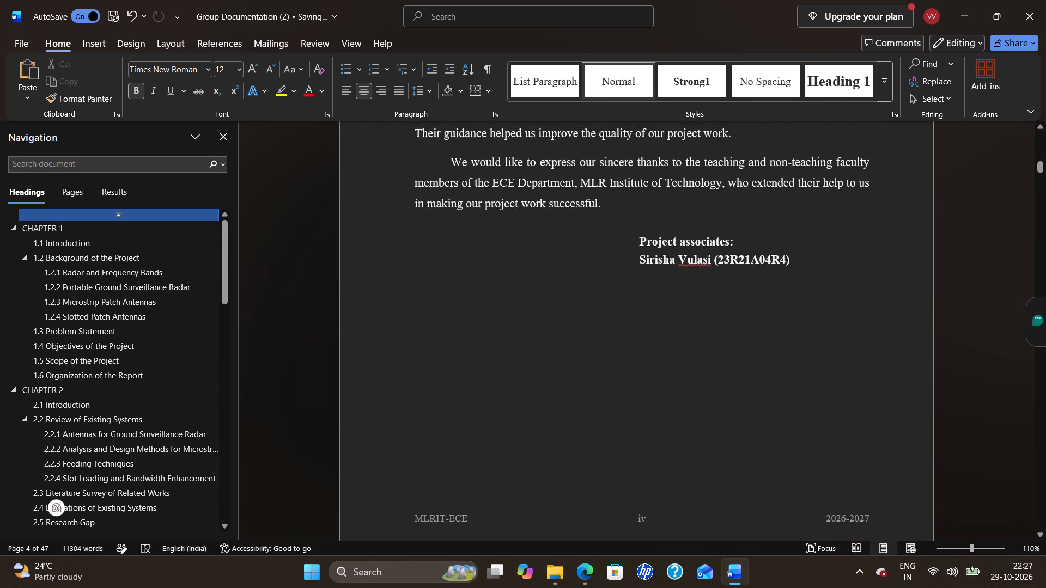
# Review the rest of the report after the acknowledgement, covering the abstract, the contents page and Appendices B to D.
pyautogui.scroll(-4, 672, 291)
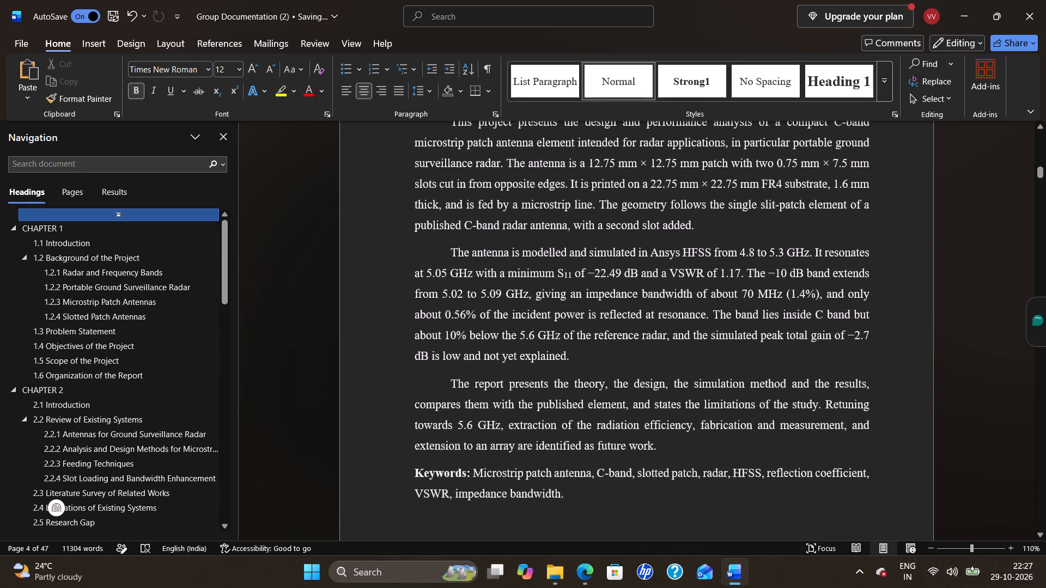
pyautogui.scroll(-10, 672, 291)
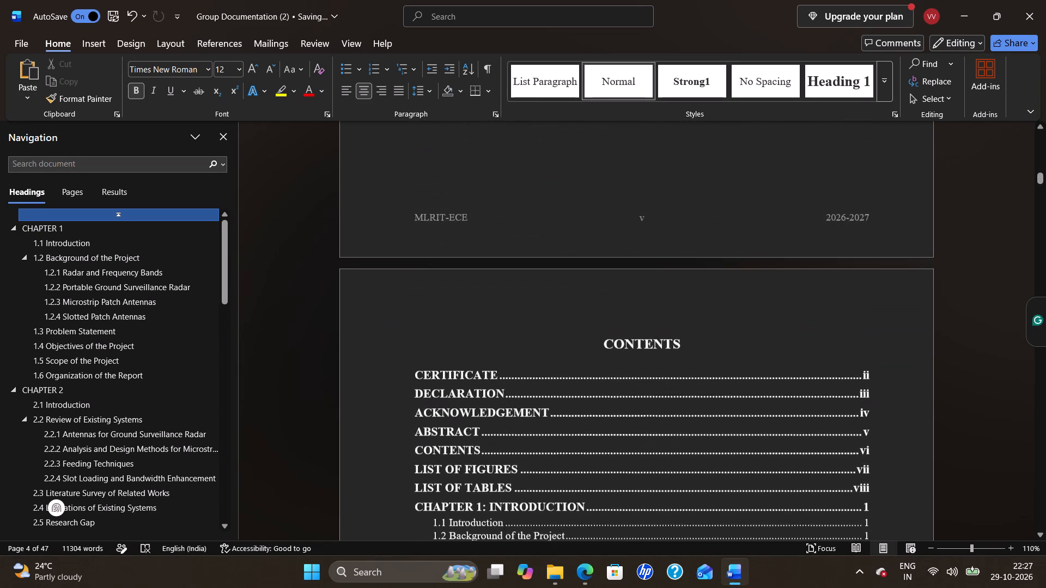
pyautogui.scroll(-20, 672, 291)
pyautogui.scroll(-1, 672, 291)
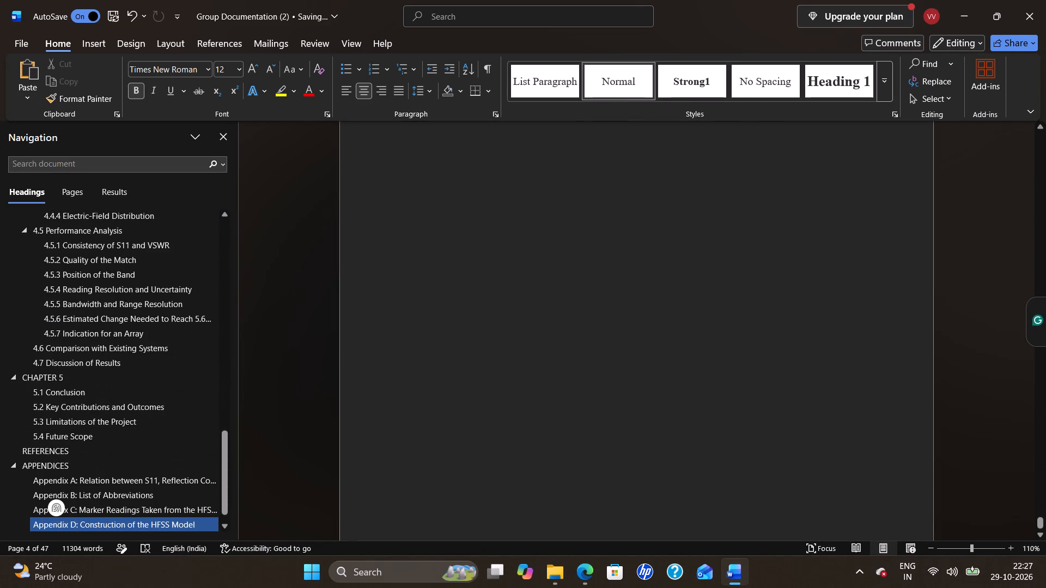
pyautogui.scroll(-11, 672, 291)
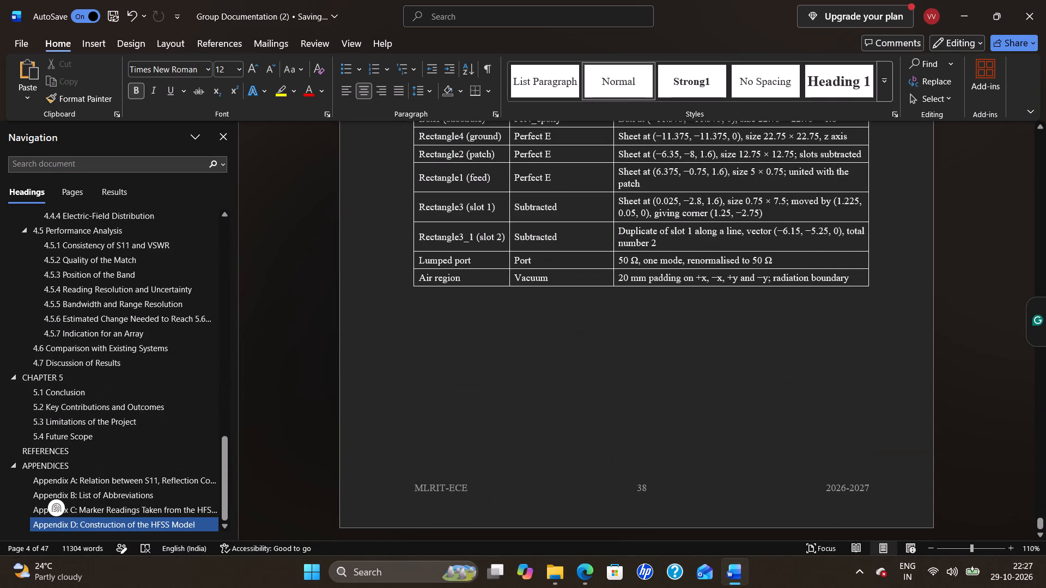
pyautogui.scroll(1, 672, 291)
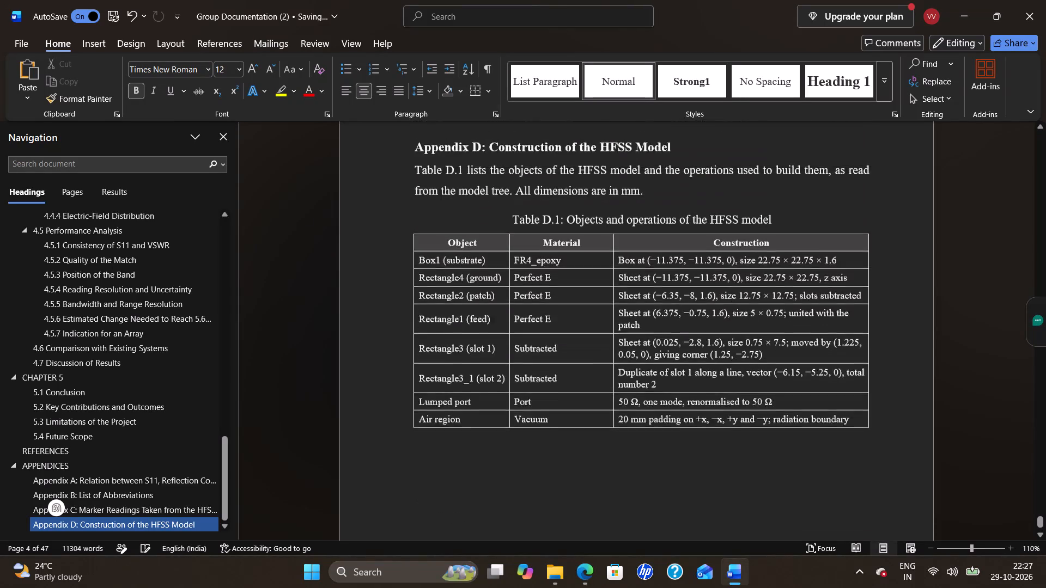
pyautogui.scroll(2, 672, 291)
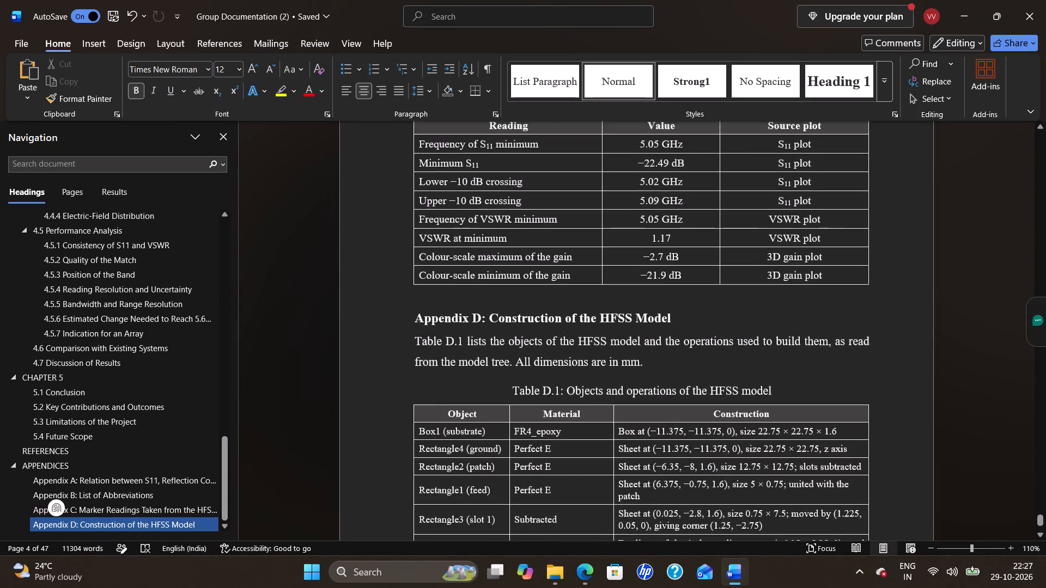
pyautogui.scroll(3, 672, 291)
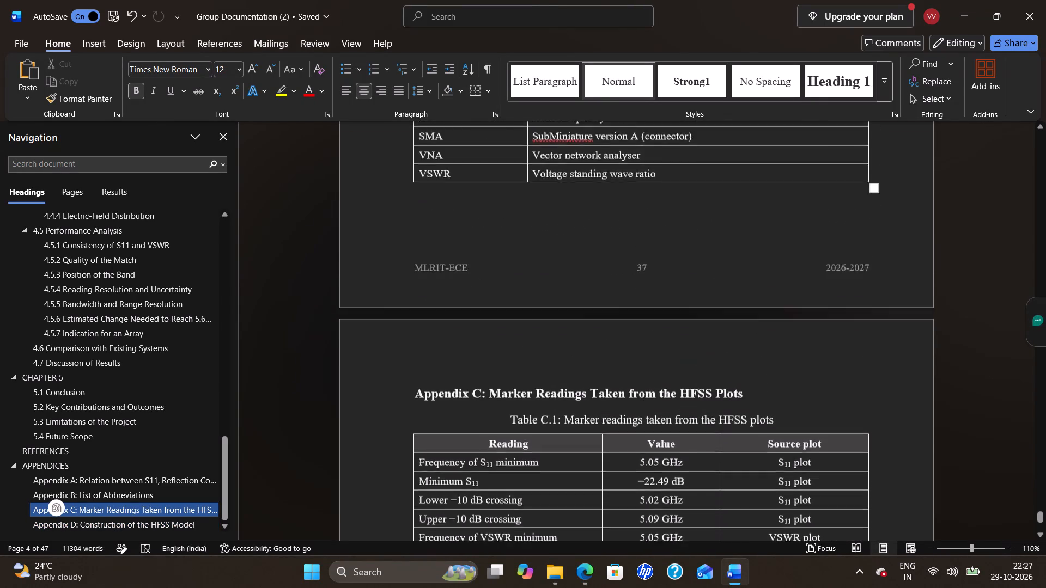
pyautogui.scroll(2, 672, 291)
pyautogui.scroll(-1, 672, 291)
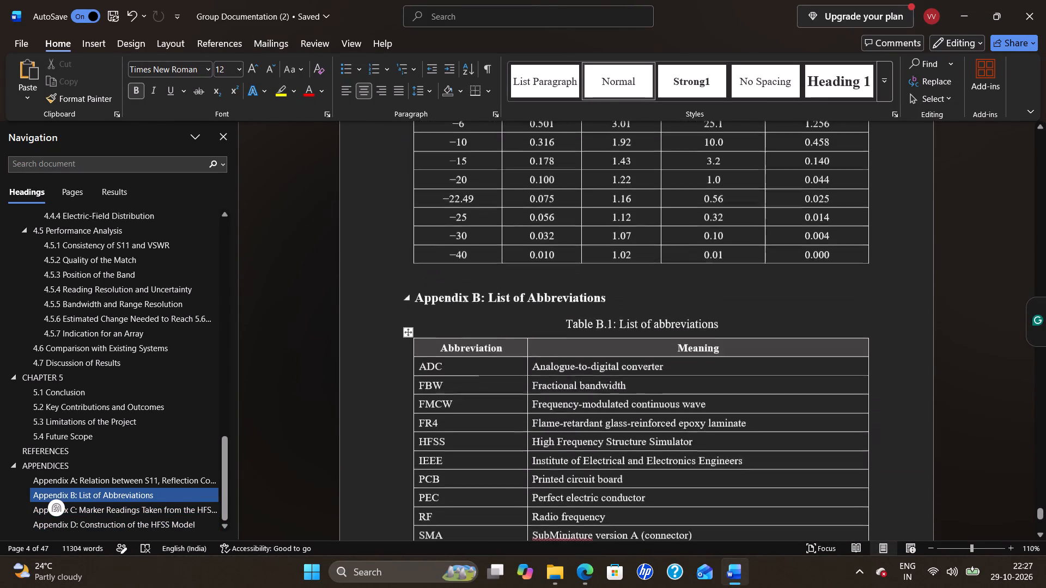
pyautogui.scroll(-1, 672, 291)
# Save the edited report document.
pyautogui.hotkey('ctrl', 's')
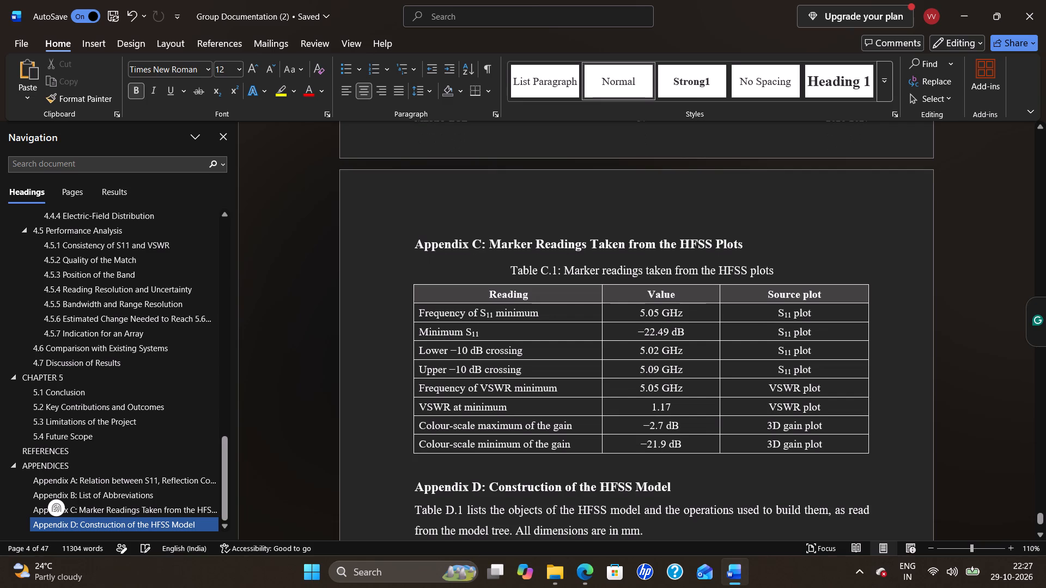
# Save the edited report document again.
pyautogui.hotkey('ctrl', 's')
pyautogui.keyDown('ctrl'); pyautogui.click(672, 291); pyautogui.keyUp('ctrl')
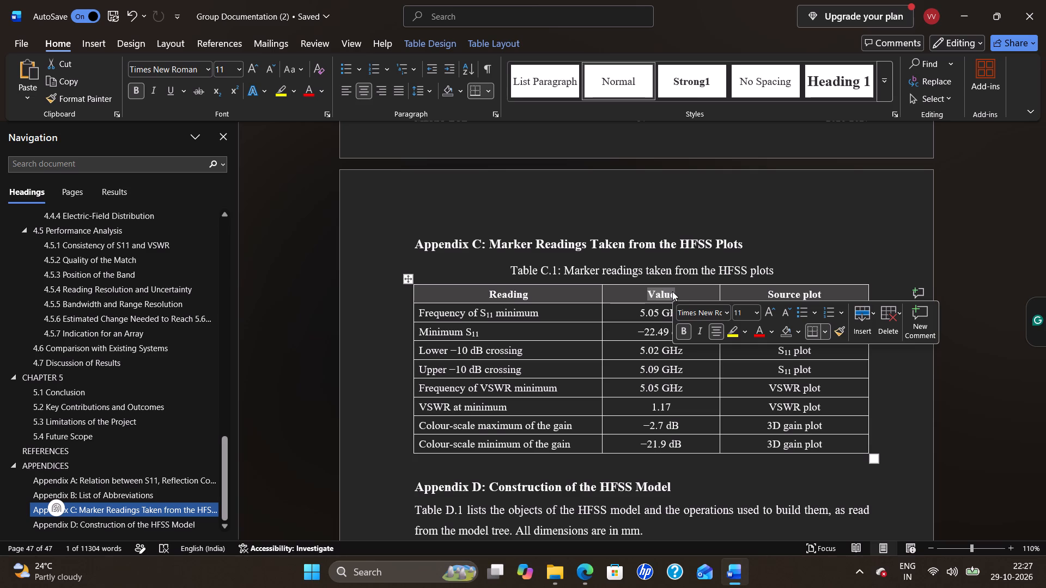
# Switch to the Sirisha Documentation PDF in Edge and check its cover page.
pyautogui.hotkey('alt', 'Tab')
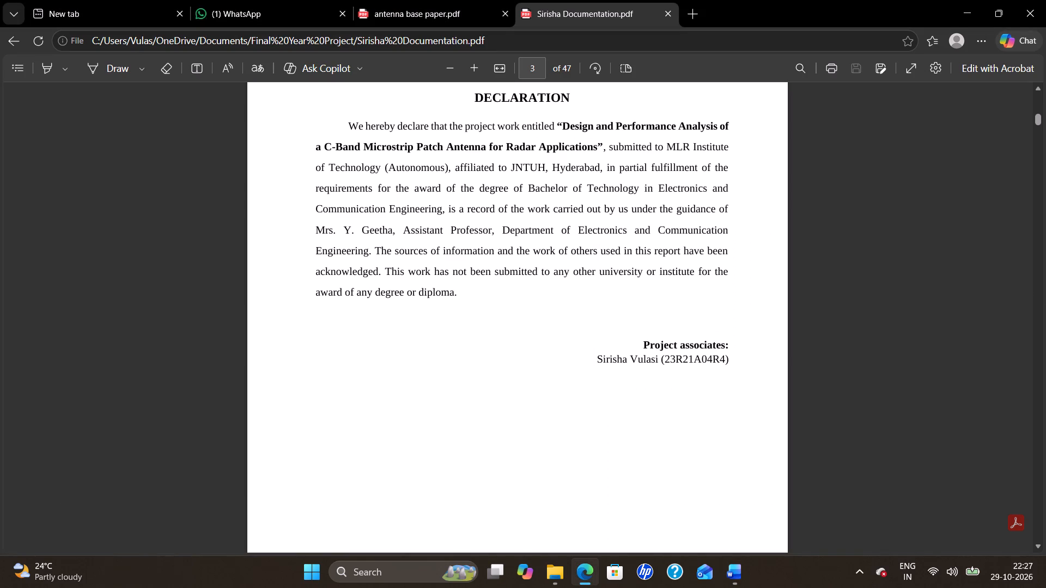
pyautogui.scroll(11, 628, 261)
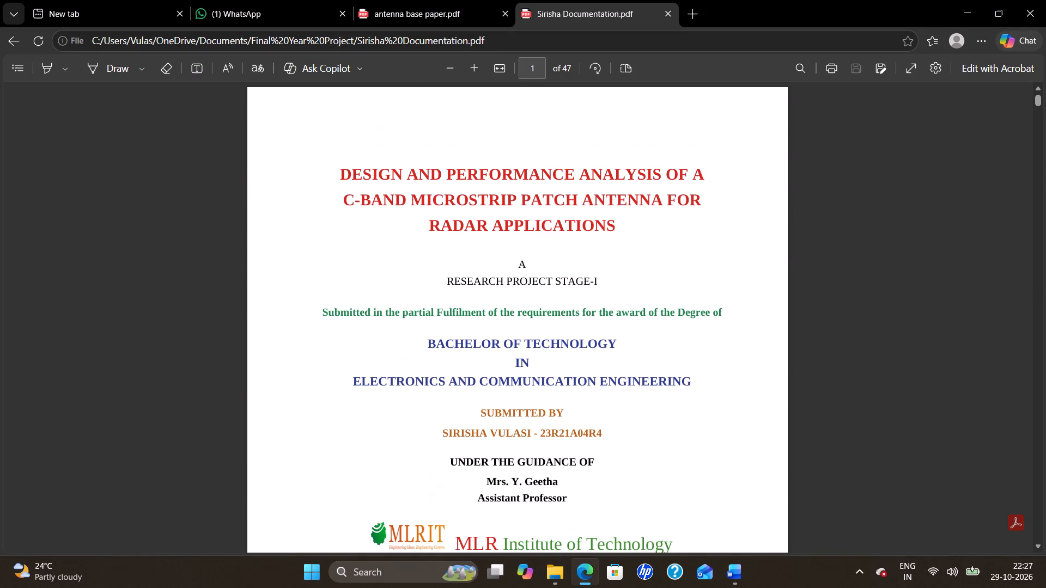
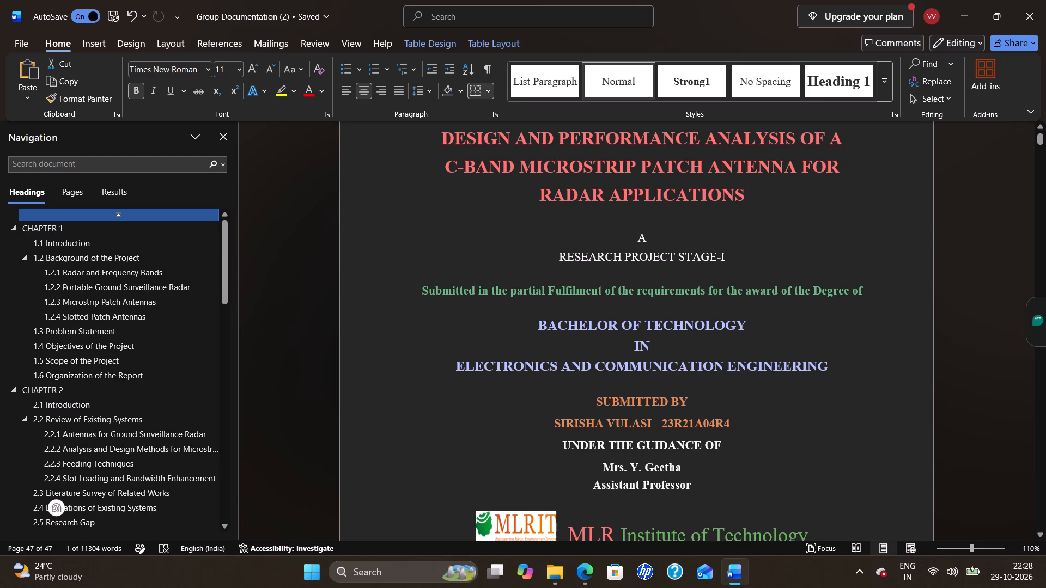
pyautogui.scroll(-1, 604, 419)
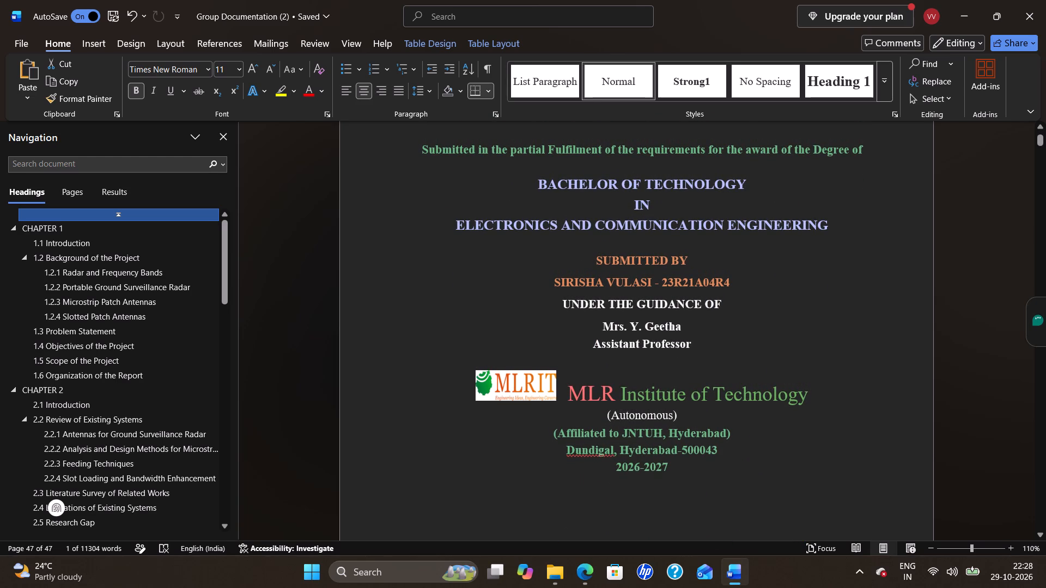
# Save the report document from its title page.
pyautogui.click(731, 280)
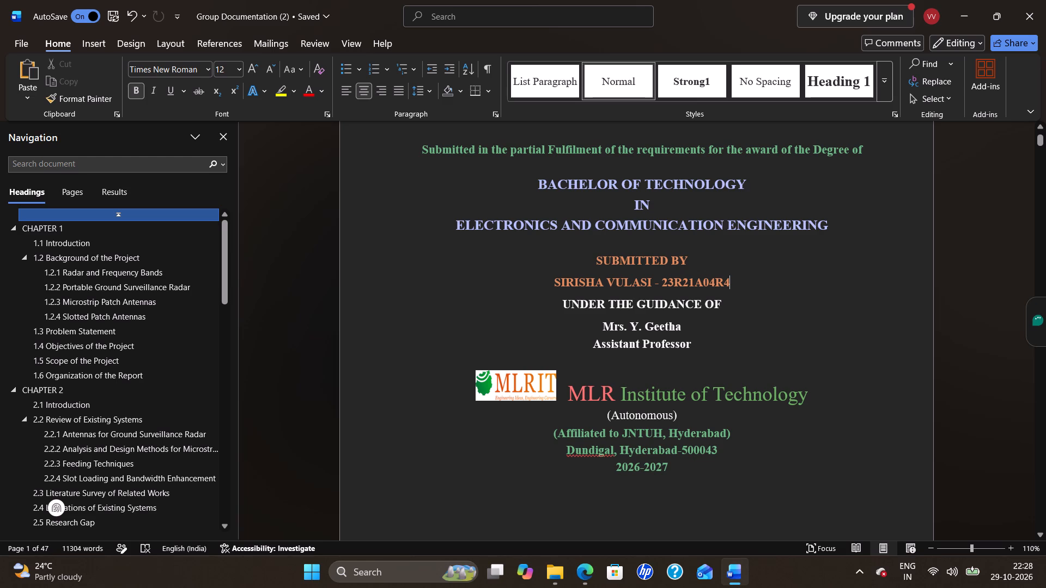
pyautogui.hotkey('ctrl', 's')
pyautogui.hotkey('ctrl', 's')
# Delete the stray space before the comma that follows the student's roll number in the CERTIFICATE paragraph.
pyautogui.scroll(-2, 711, 290)
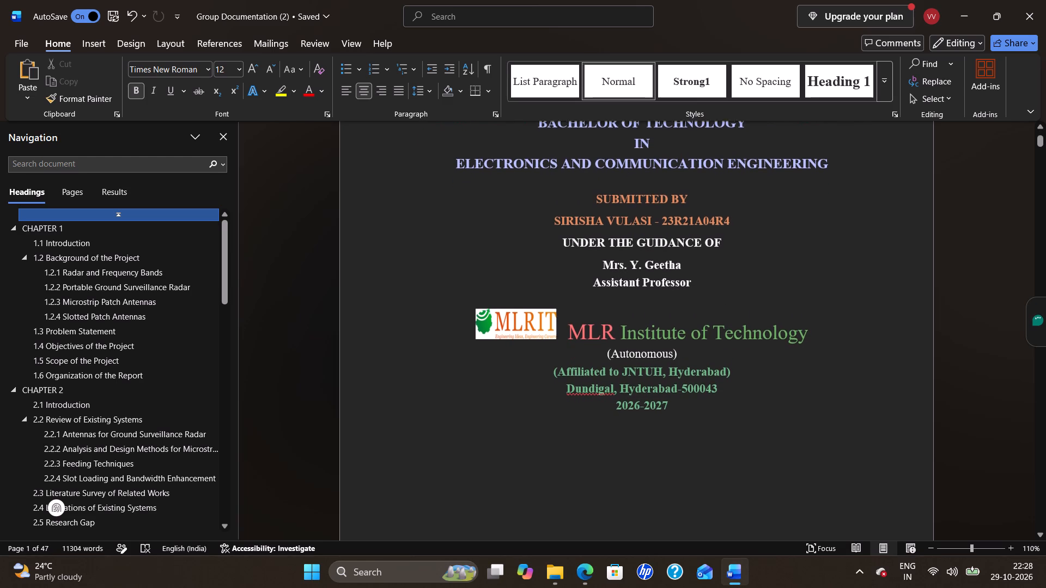
pyautogui.scroll(-4, 711, 290)
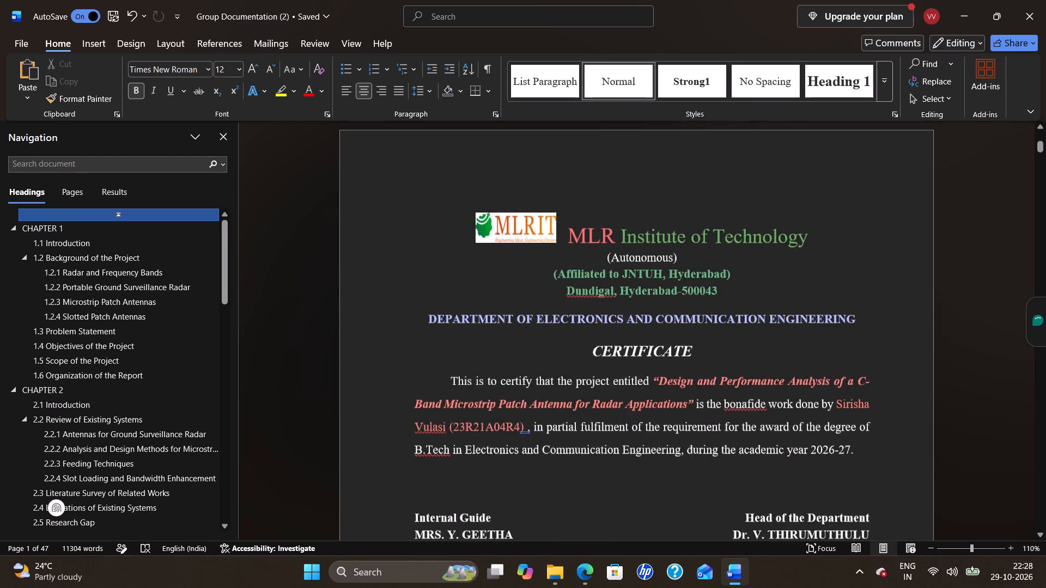
pyautogui.scroll(-1, 711, 290)
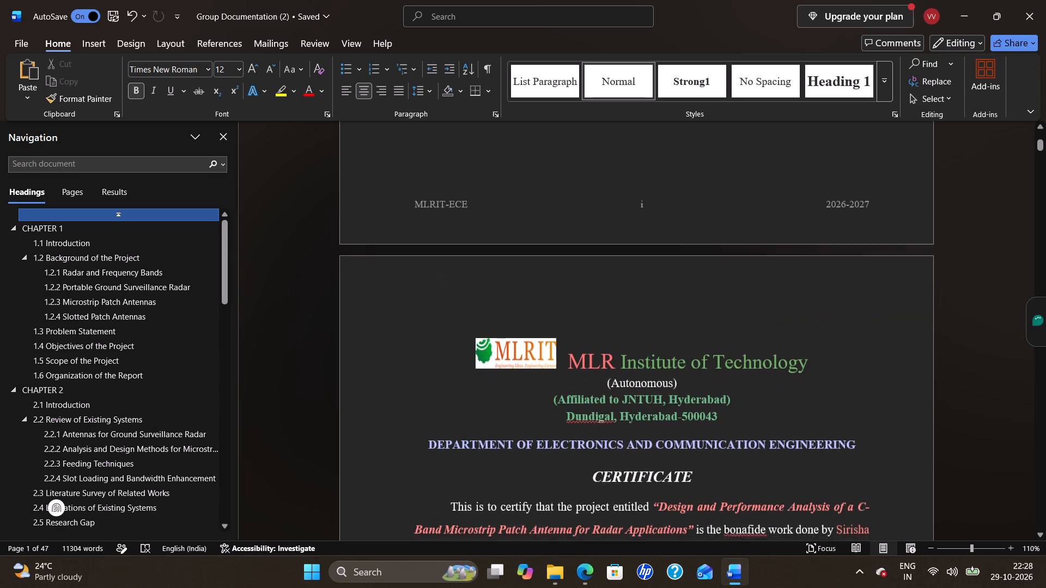
pyautogui.scroll(-1, 711, 290)
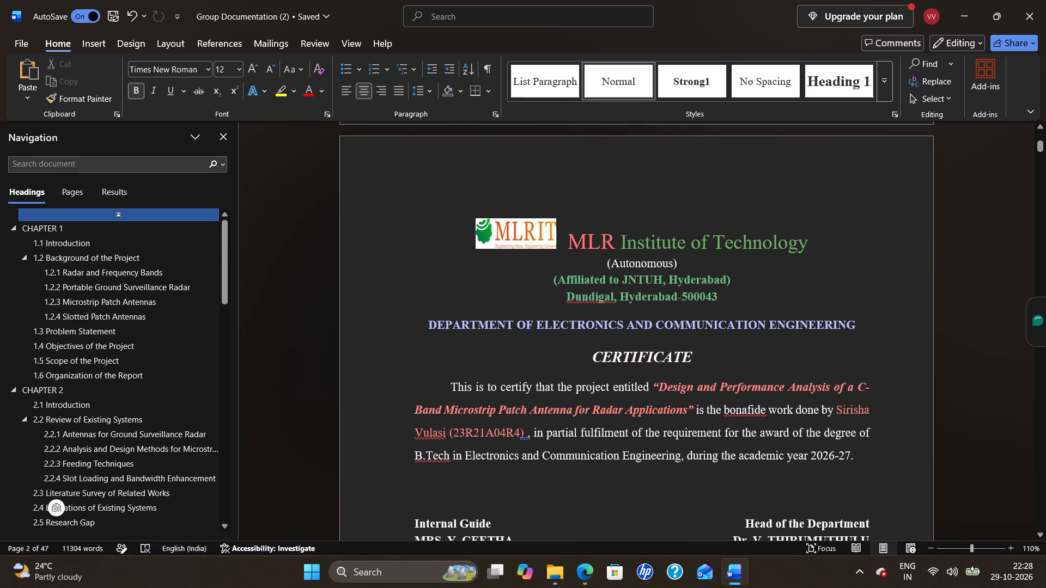
pyautogui.click(527, 433)
pyautogui.press('BackSpace')
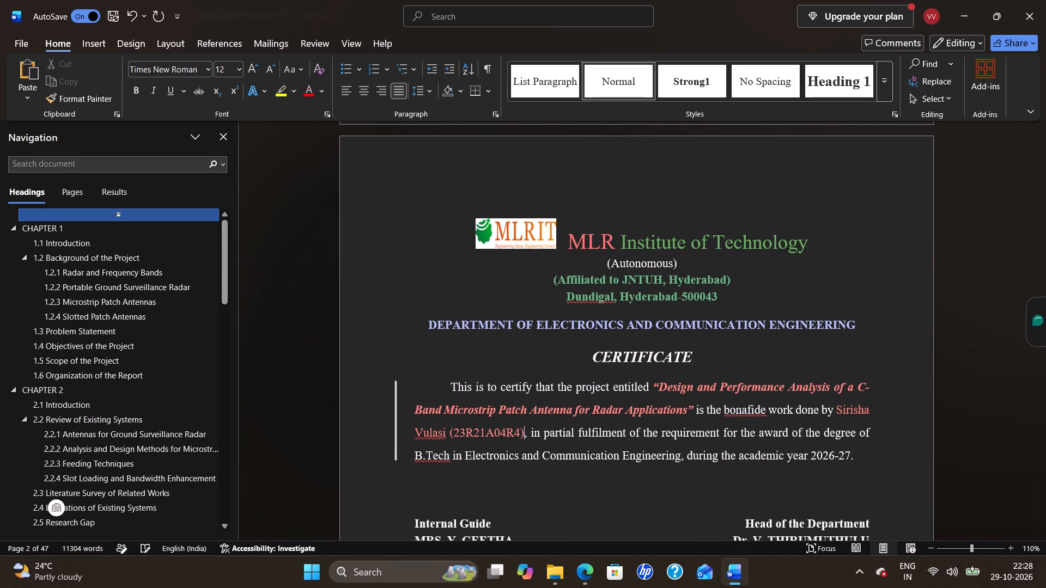
# Review the remaining front pages, from the certificate signatures through the declaration, acknowledgement, abstract and contents to the list of tables.
pyautogui.scroll(-3, 688, 414)
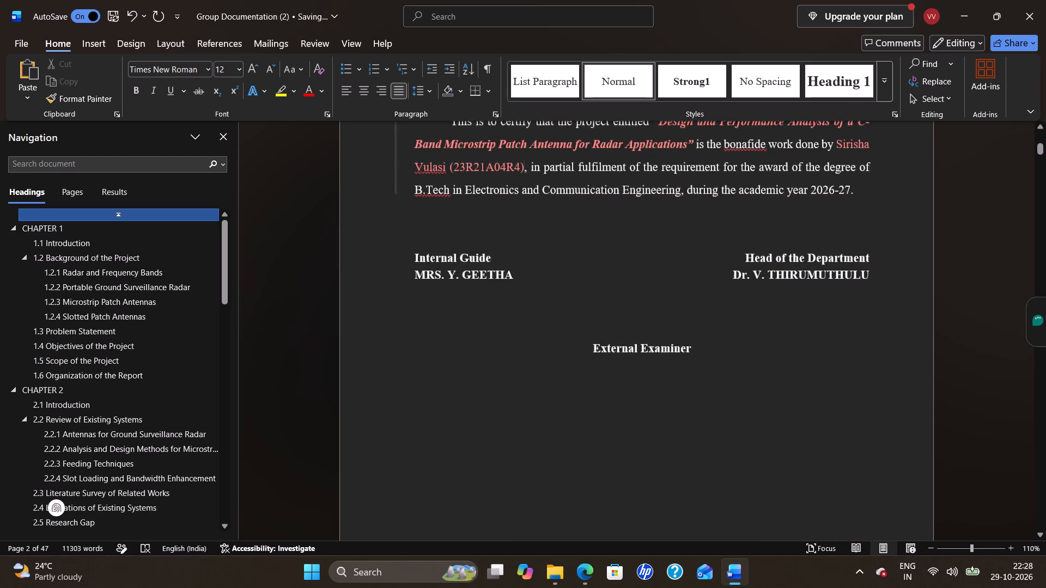
pyautogui.scroll(-3, 688, 414)
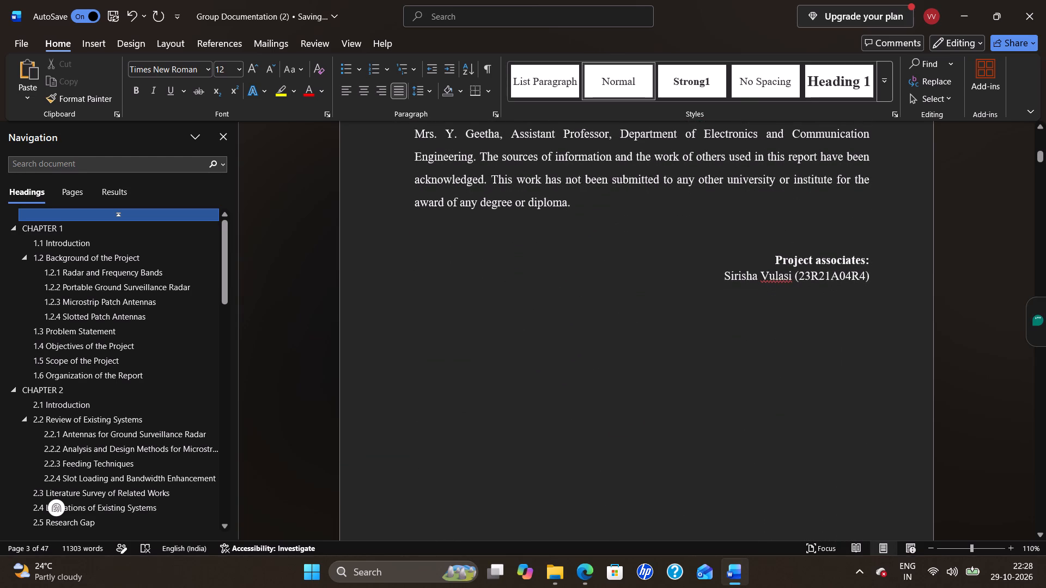
pyautogui.scroll(-3, 688, 414)
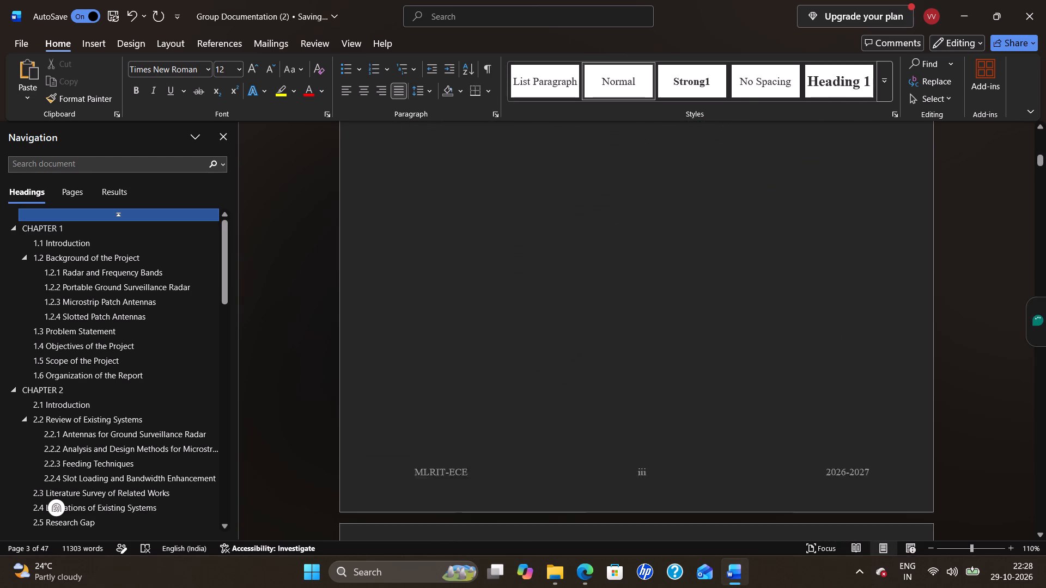
pyautogui.scroll(-3, 688, 414)
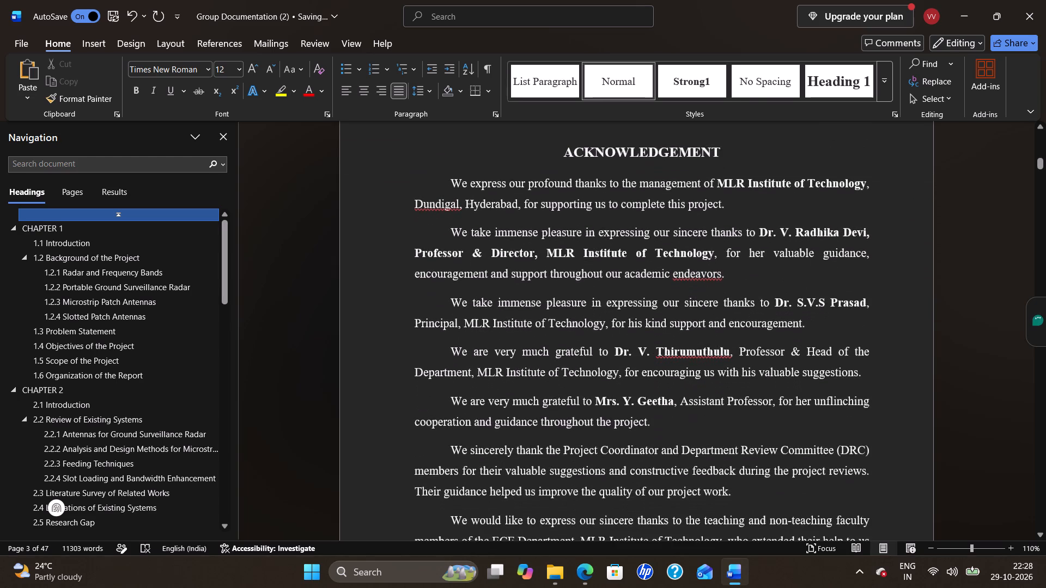
pyautogui.scroll(-1, 688, 414)
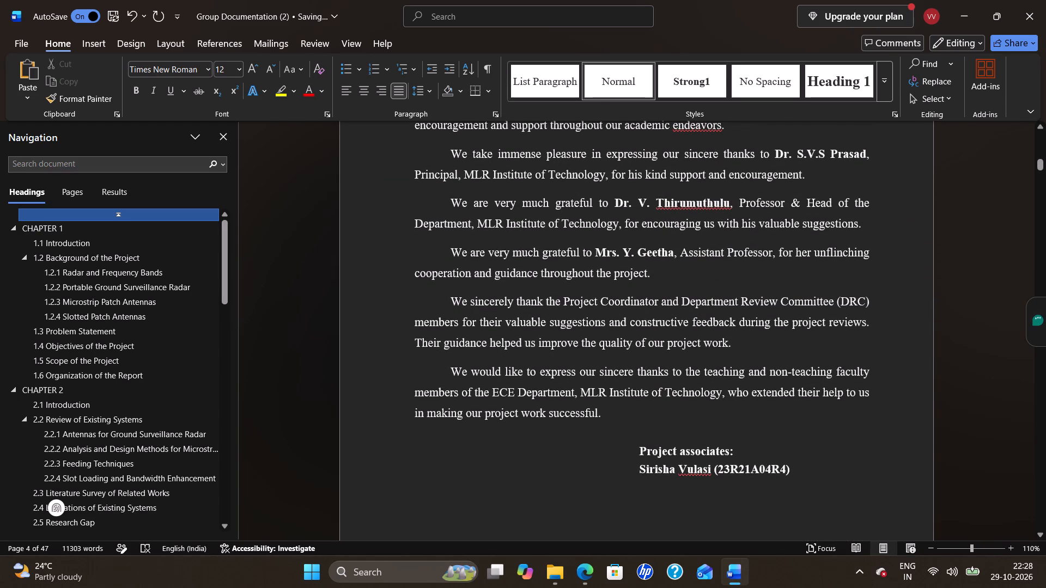
pyautogui.scroll(-2, 688, 414)
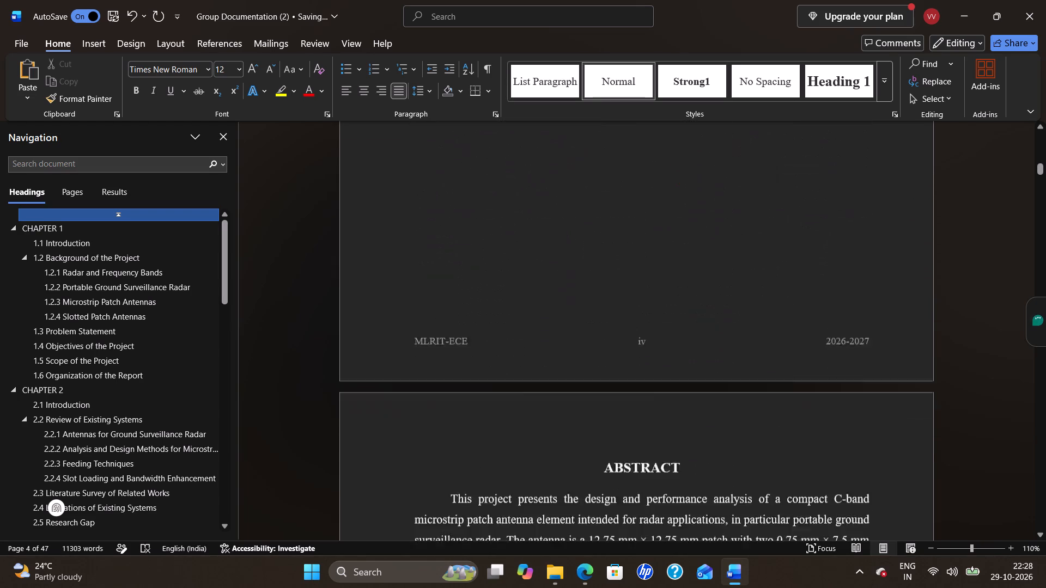
pyautogui.scroll(-4, 688, 414)
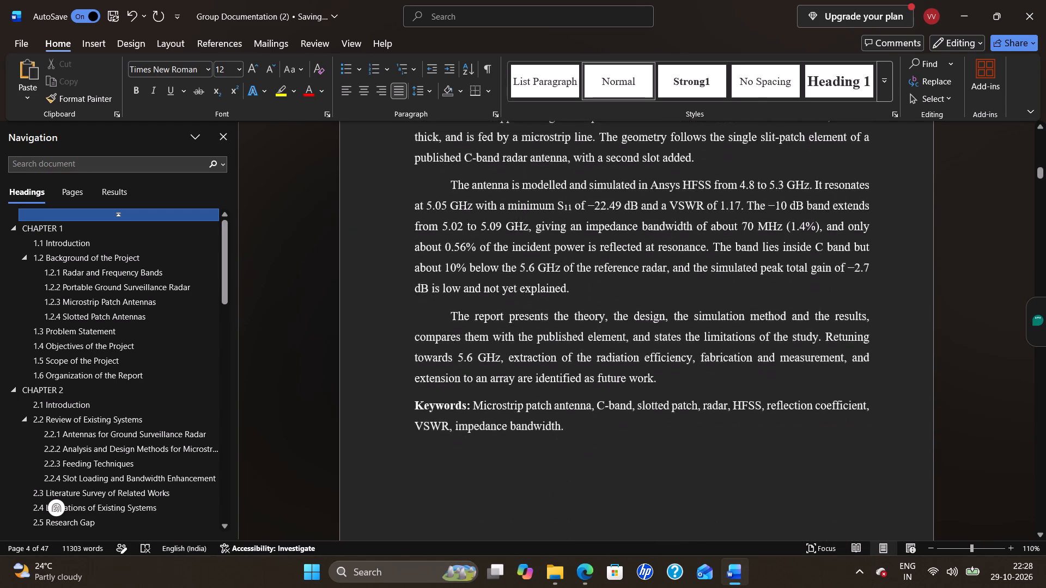
pyautogui.scroll(-4, 688, 414)
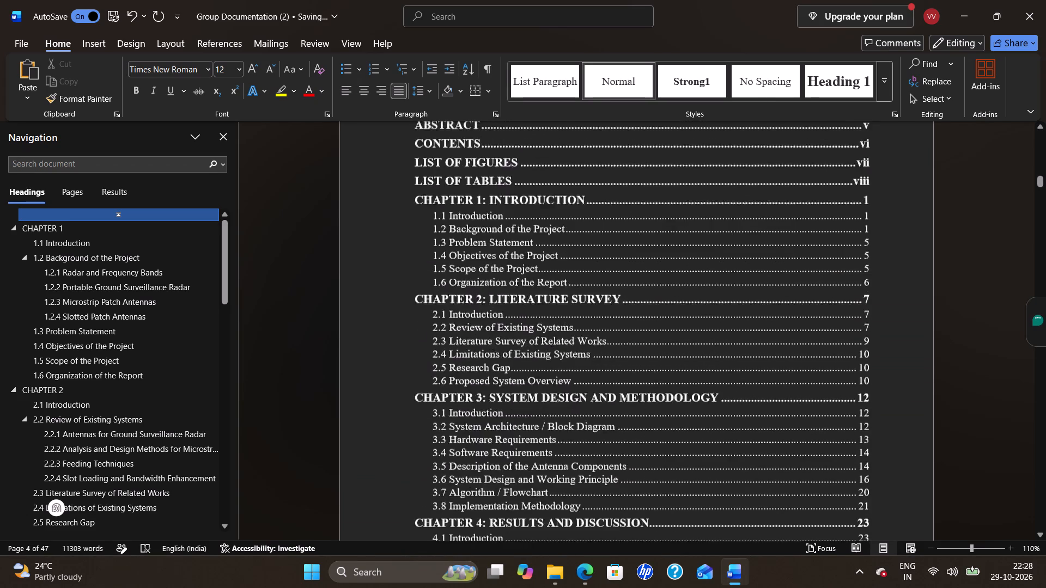
pyautogui.scroll(-4, 688, 414)
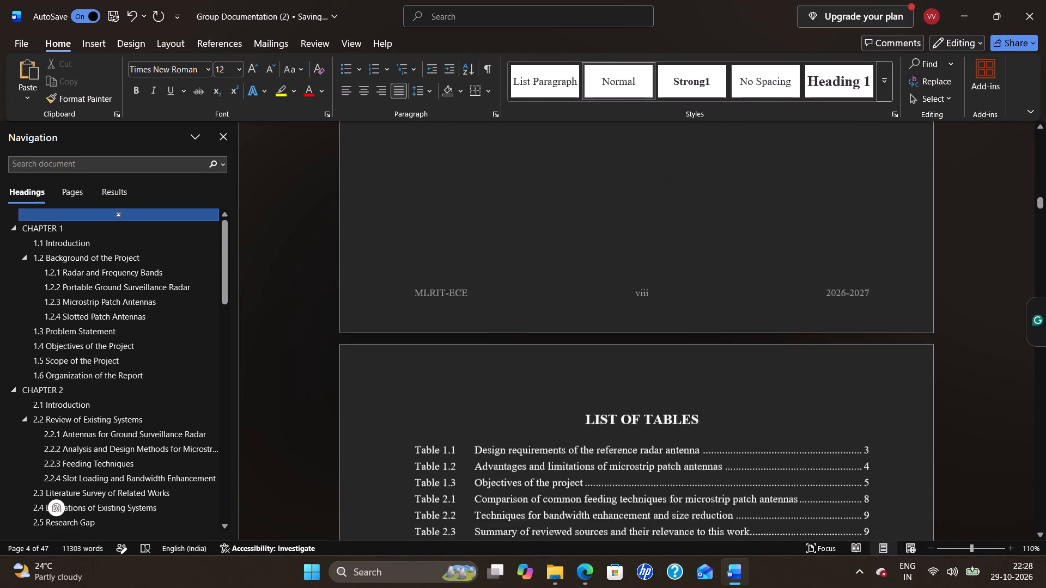
pyautogui.scroll(-1, 688, 414)
# Save the corrected report document.
pyautogui.hotkey('ctrl', 's')
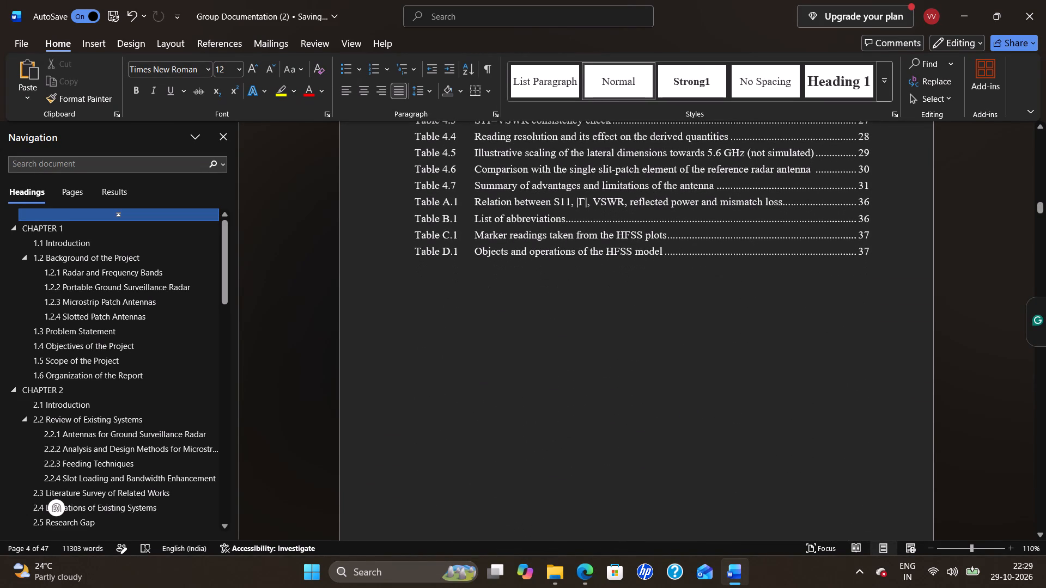
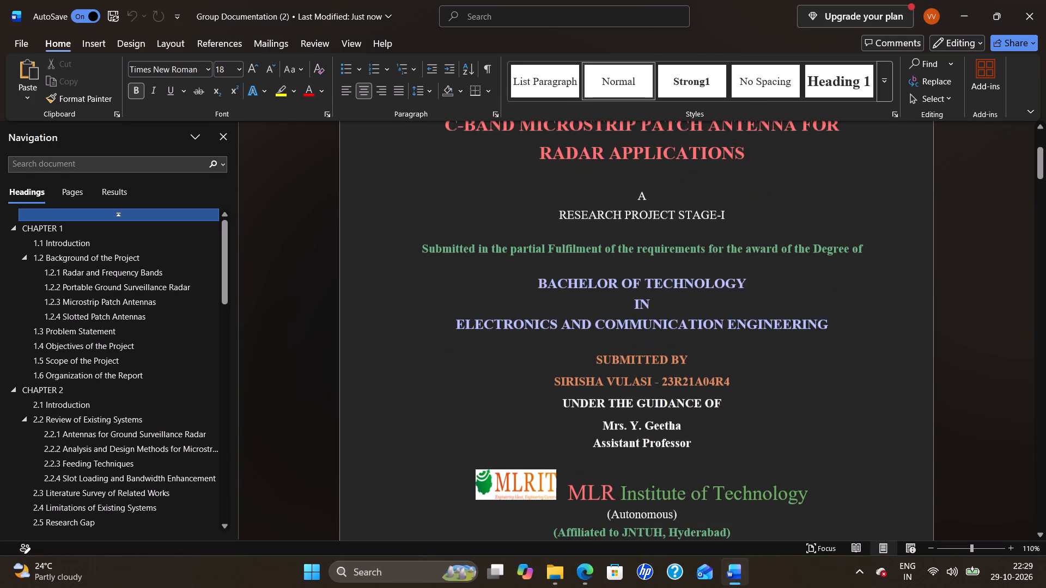
# Review the report's title page and CERTIFICATE page, checking the student details, guide names and signature block.
pyautogui.scroll(-2, 627, 332)
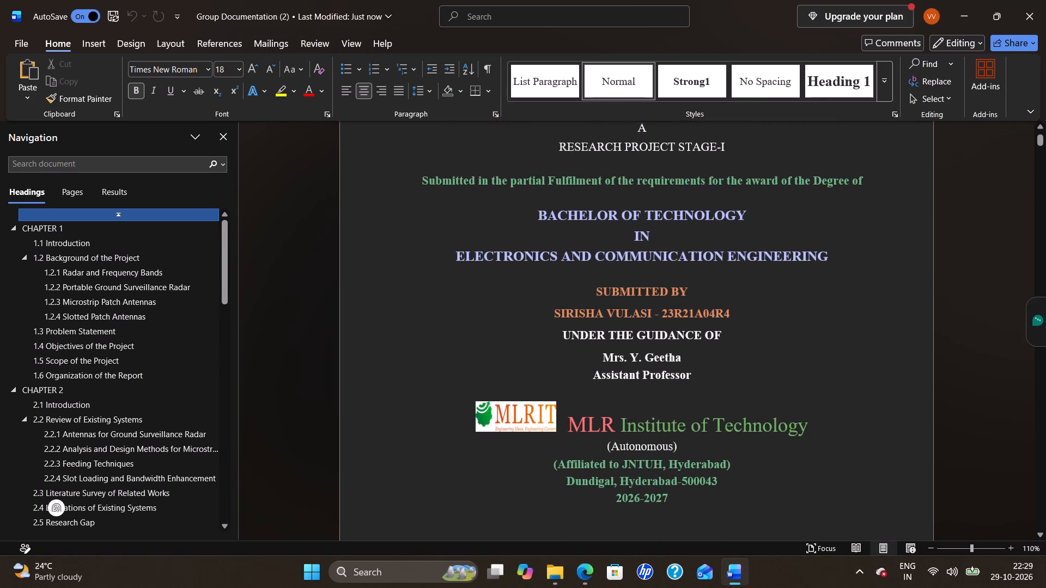
pyautogui.scroll(-3, 627, 332)
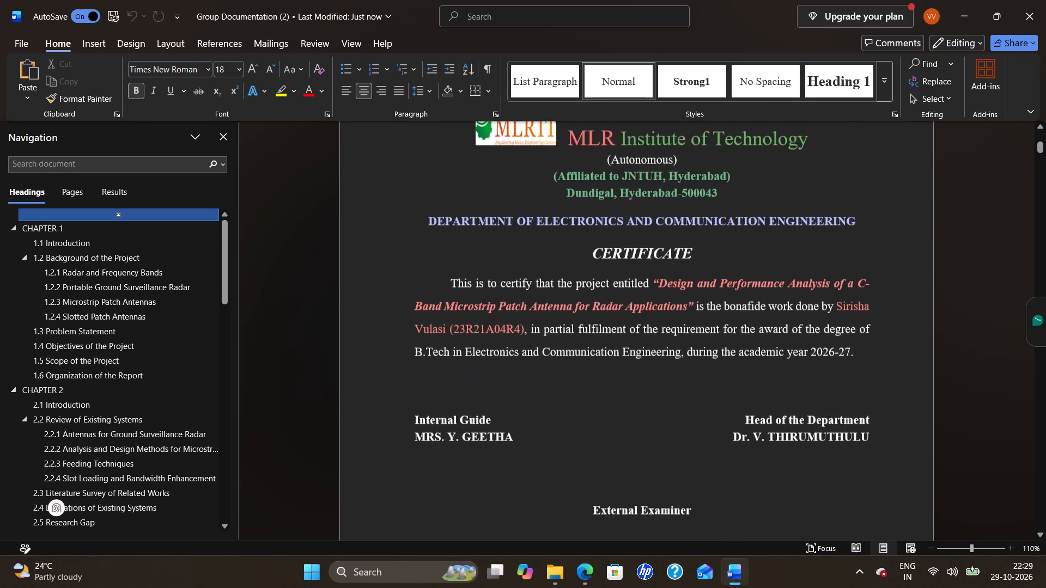
pyautogui.scroll(-3, 627, 332)
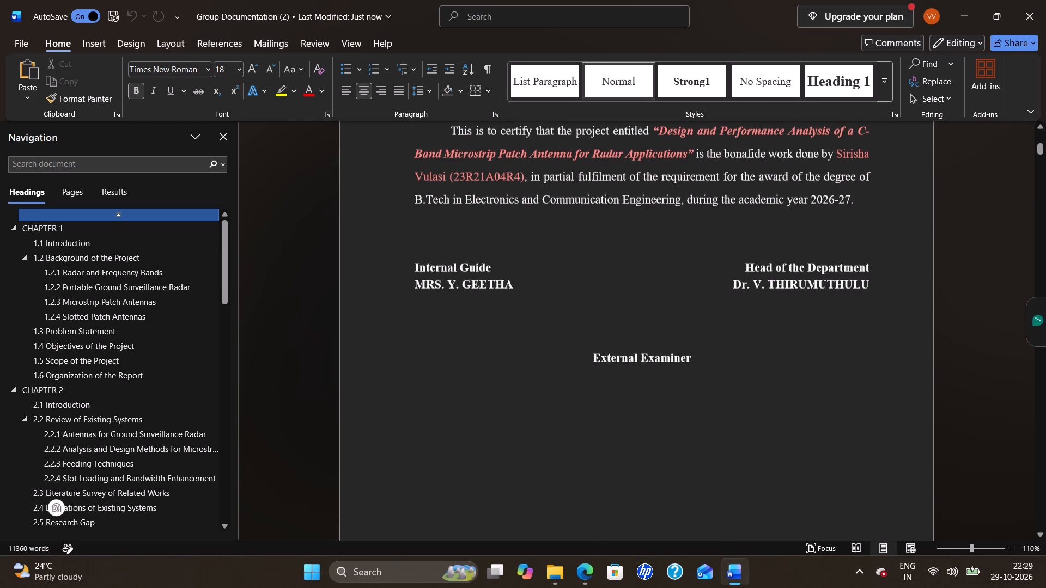
pyautogui.scroll(-2, 627, 332)
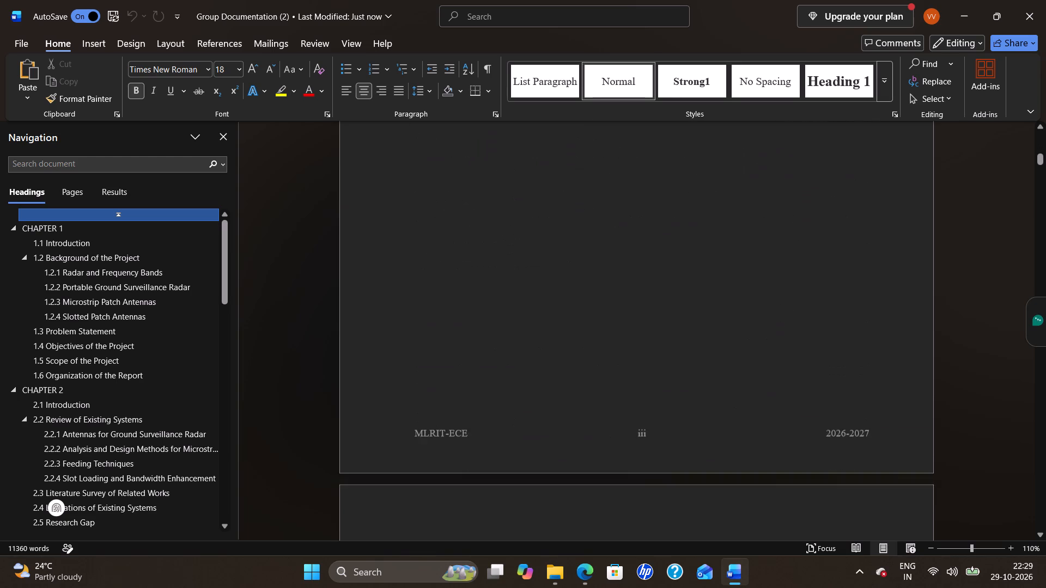
pyautogui.scroll(-1, 627, 332)
# Switch to the Final Year Project folder in File Explorer and close the open Group Documentation (2) Word document.
pyautogui.hotkey('alt', 'Tab')
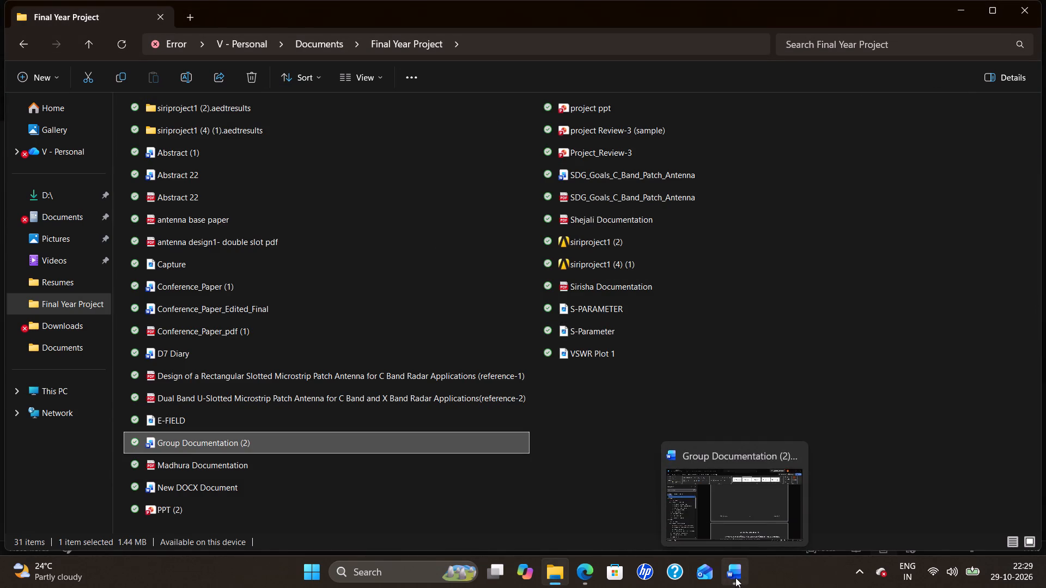
pyautogui.click(794, 458)
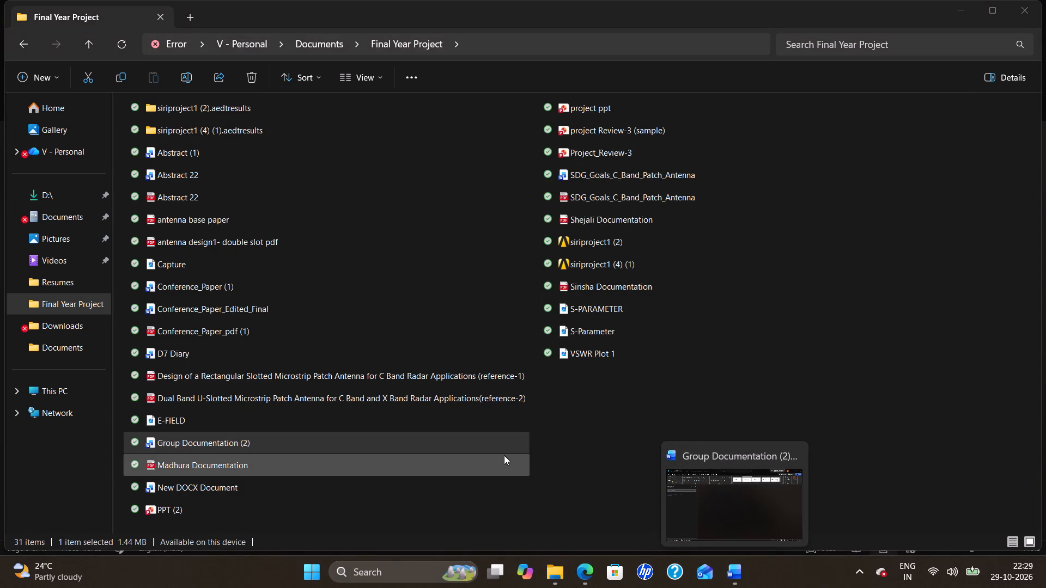
# Rename the Group Documentation (2) Word file in the Final Year Project folder, starting the new name with S.
pyautogui.rightClick(422, 448)
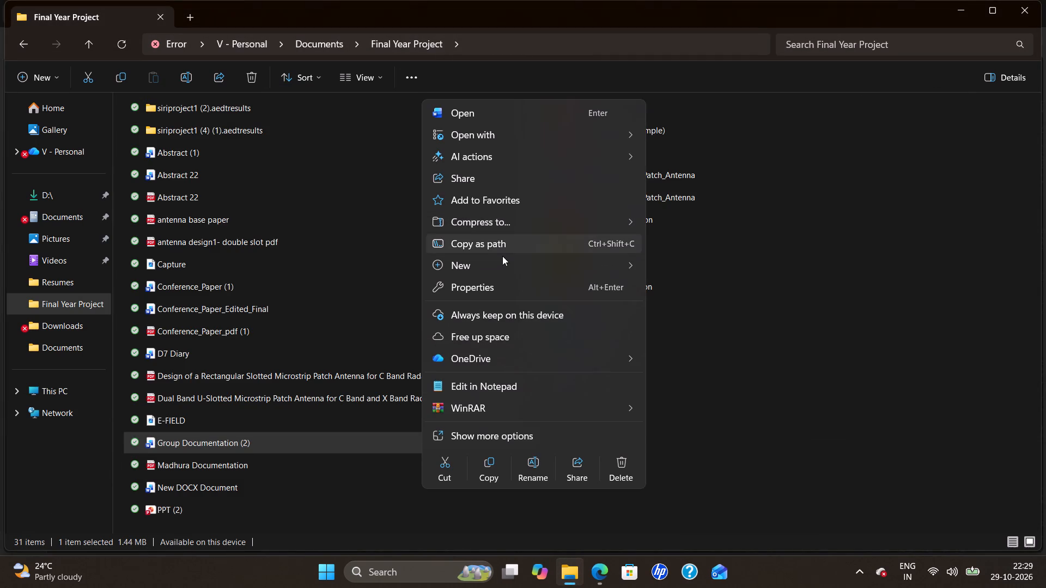
pyautogui.click(528, 467)
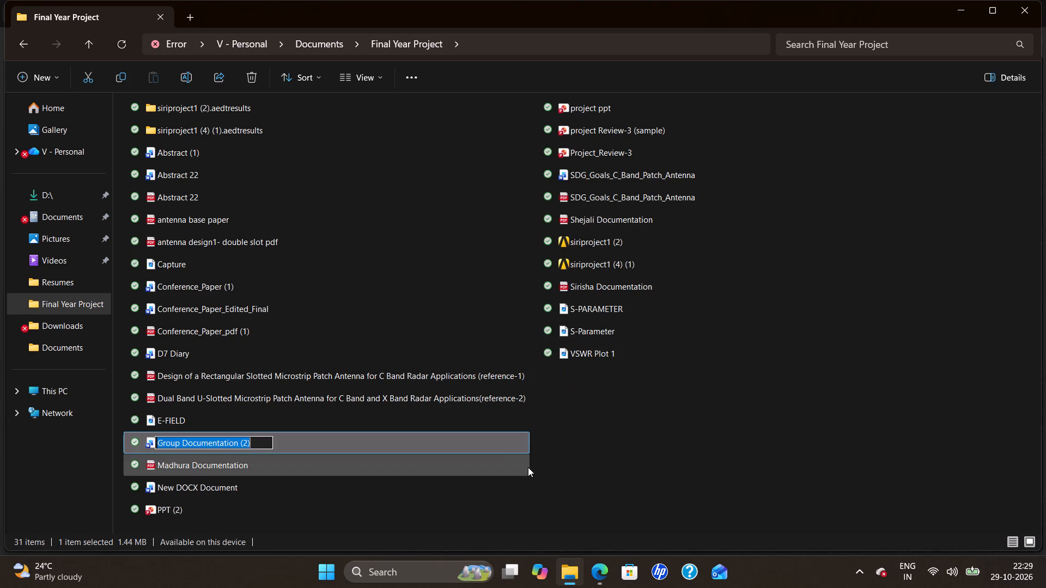
pyautogui.press('s')
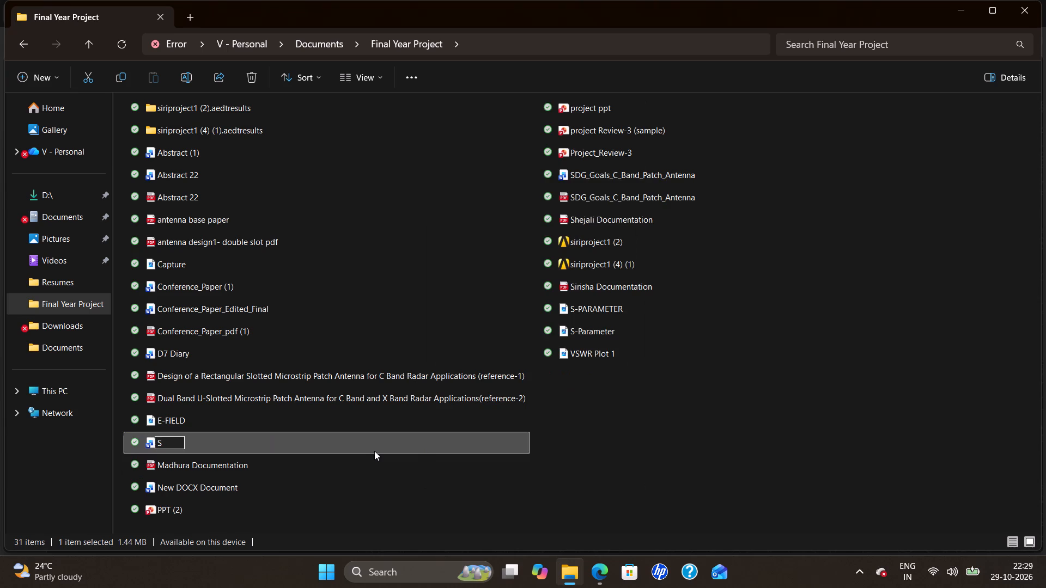
# Finish renaming the Word report in the Final Year Project folder as Siri doc and select the renamed file.
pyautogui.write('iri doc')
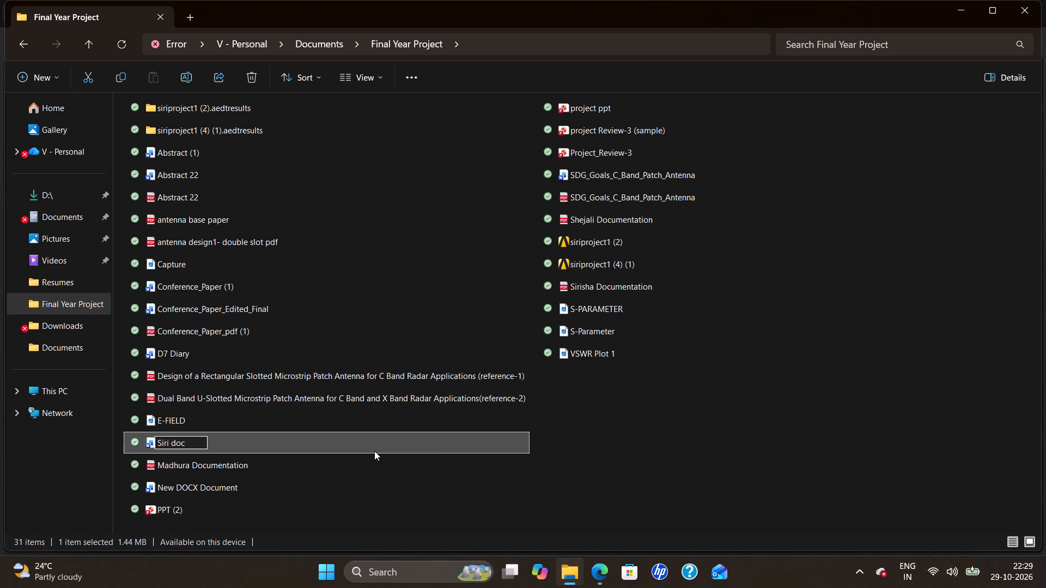
pyautogui.click(638, 525)
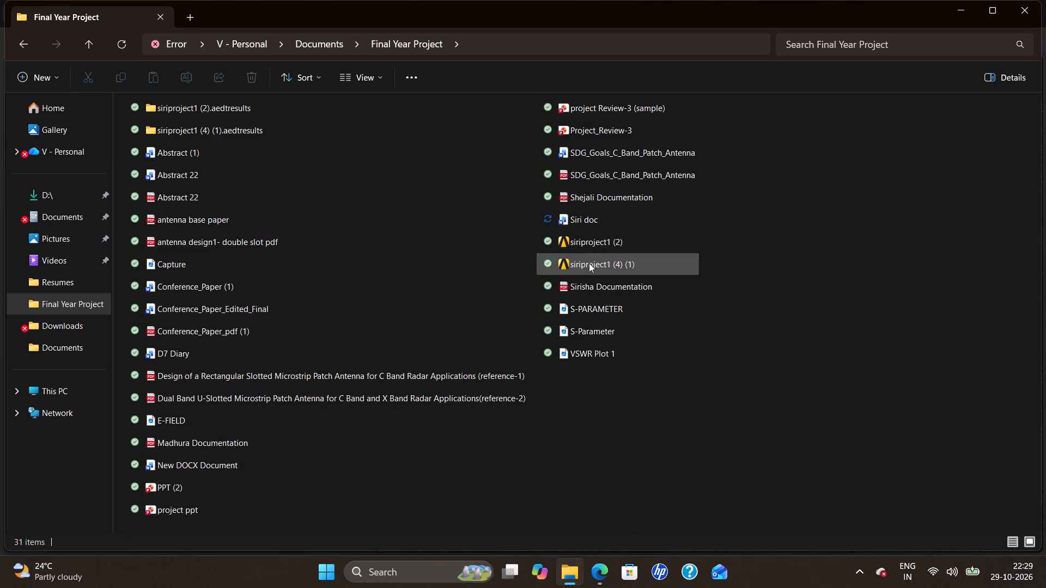
pyautogui.click(604, 215)
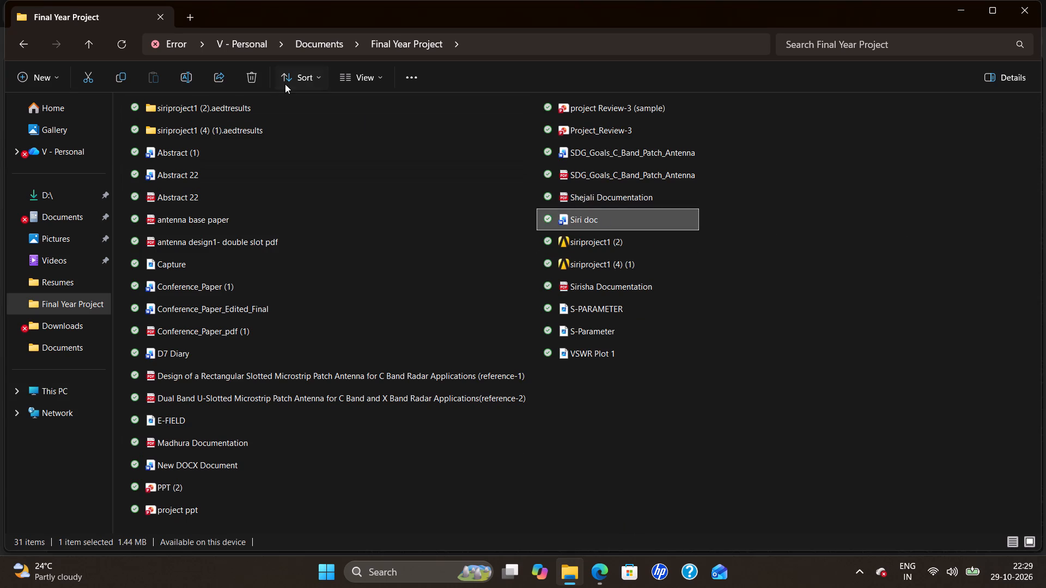
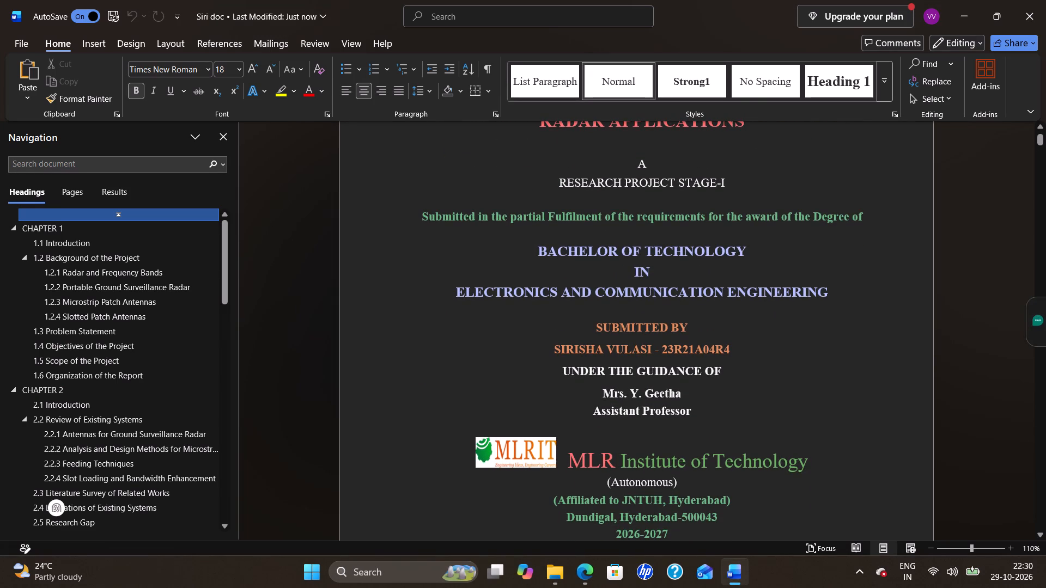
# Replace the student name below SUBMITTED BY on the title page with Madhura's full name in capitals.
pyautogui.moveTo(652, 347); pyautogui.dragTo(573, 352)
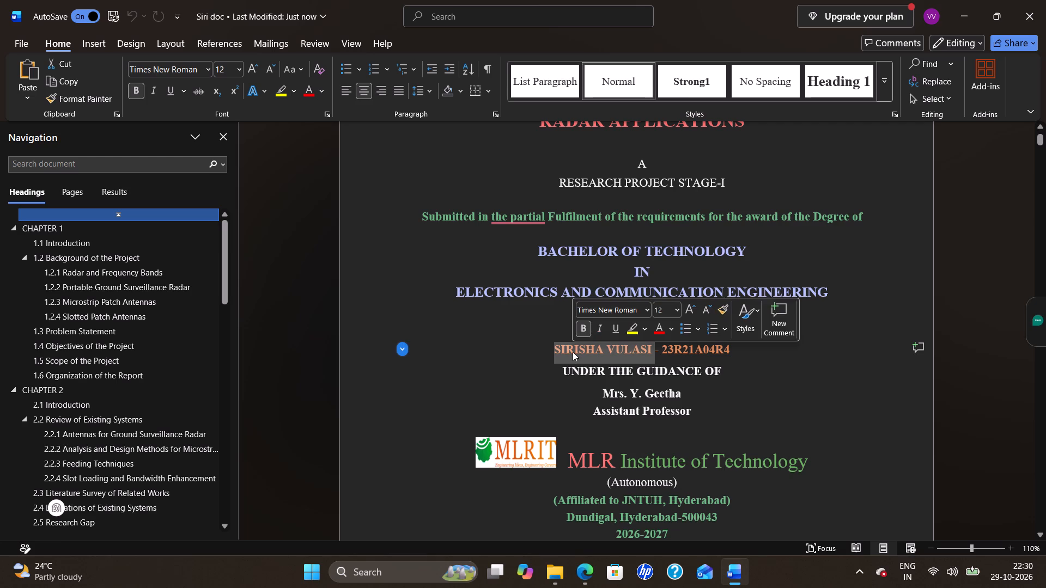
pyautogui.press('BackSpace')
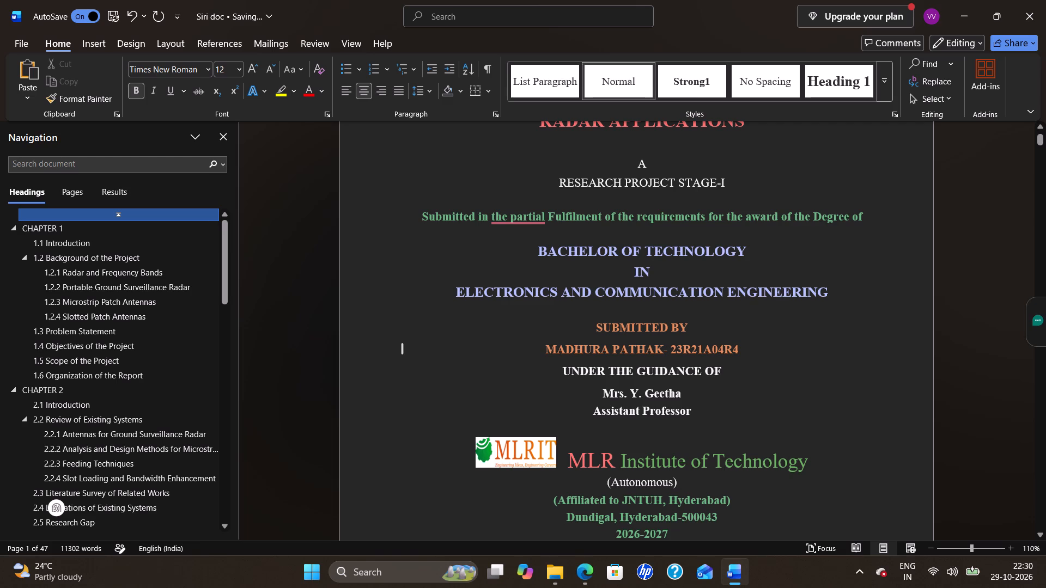
# Open the Madhura Documentation PDF from the Final Year Project folder and copy its title-page line with student name and roll number.
pyautogui.click(551, 575)
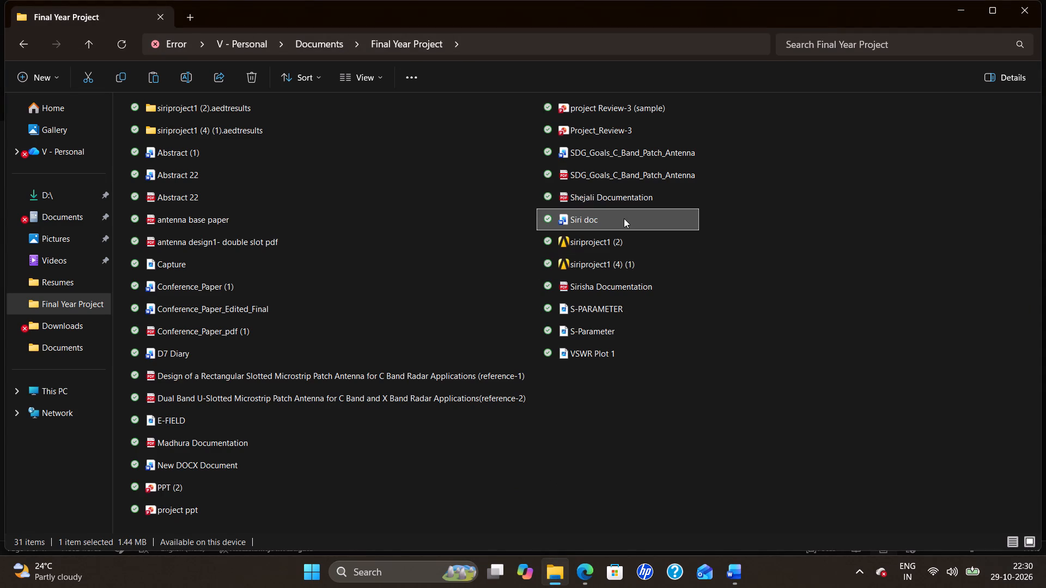
pyautogui.doubleClick(277, 446)
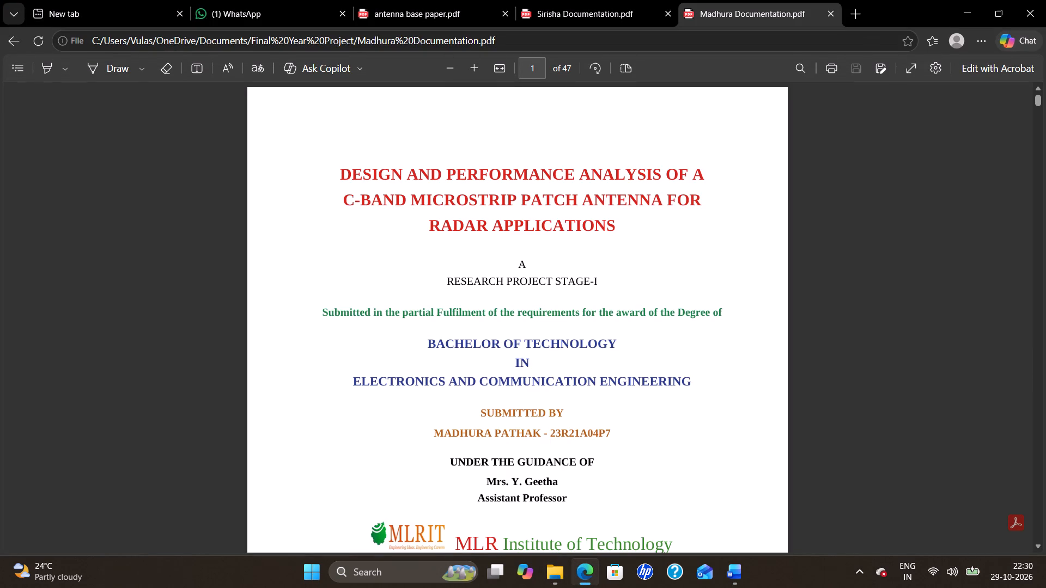
pyautogui.moveTo(612, 432); pyautogui.dragTo(432, 430)
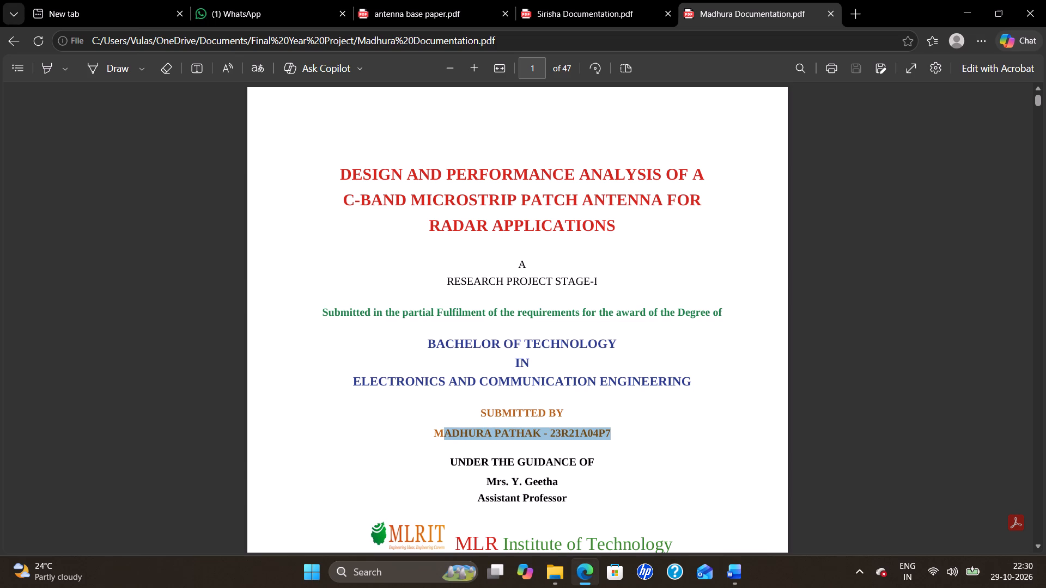
pyautogui.moveTo(432, 430); pyautogui.dragTo(422, 431)
pyautogui.hotkey('ctrl', 'c')
# In the Word report, replace the title page's student line with the copied name and roll number, on its own line below SUBMITTED BY.
pyautogui.hotkey('alt', 'Tab')
pyautogui.hotkey('alt', 'Tab')
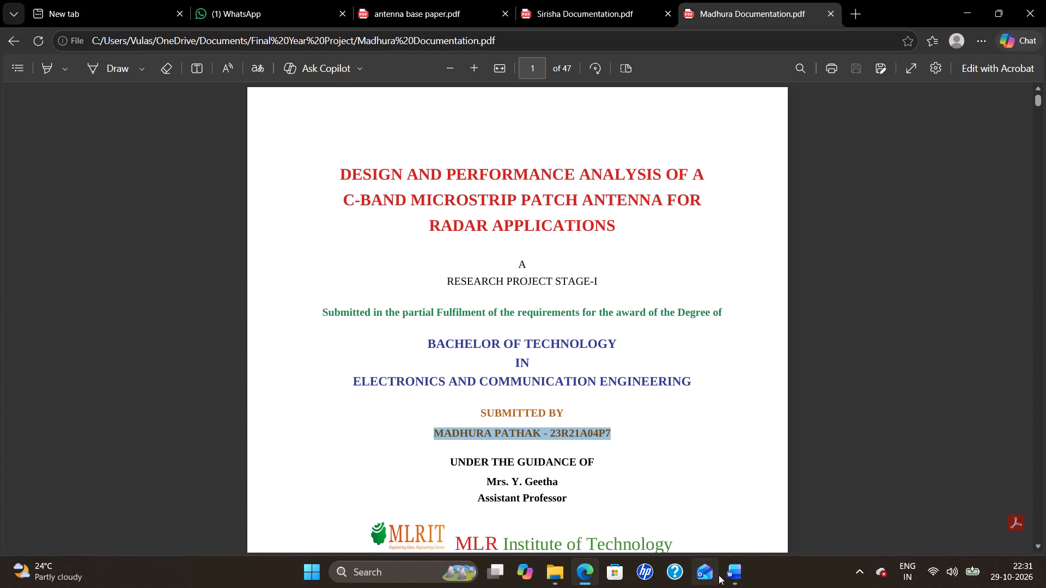
pyautogui.click(723, 575)
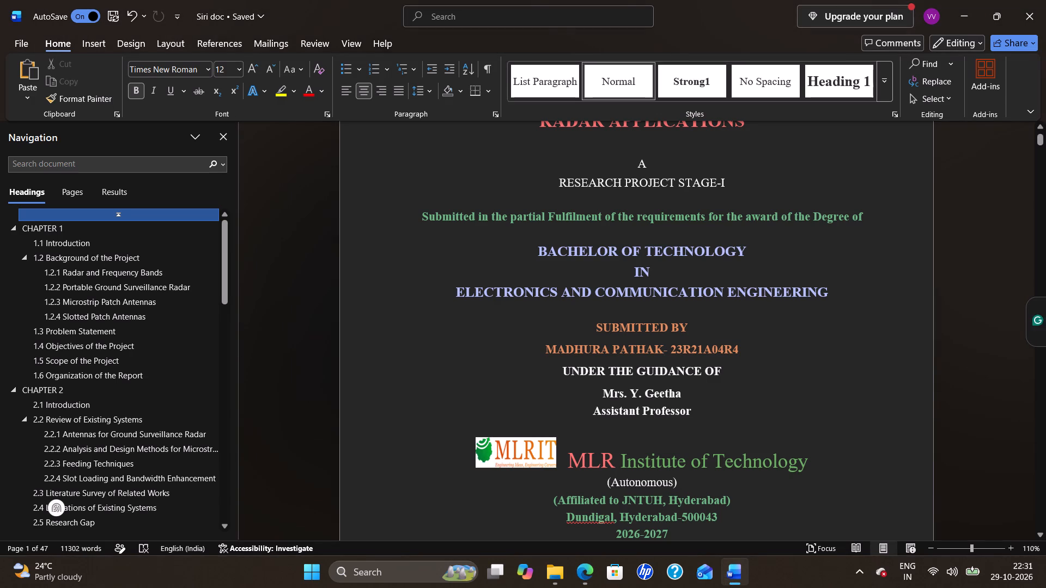
pyautogui.moveTo(736, 350); pyautogui.dragTo(612, 365)
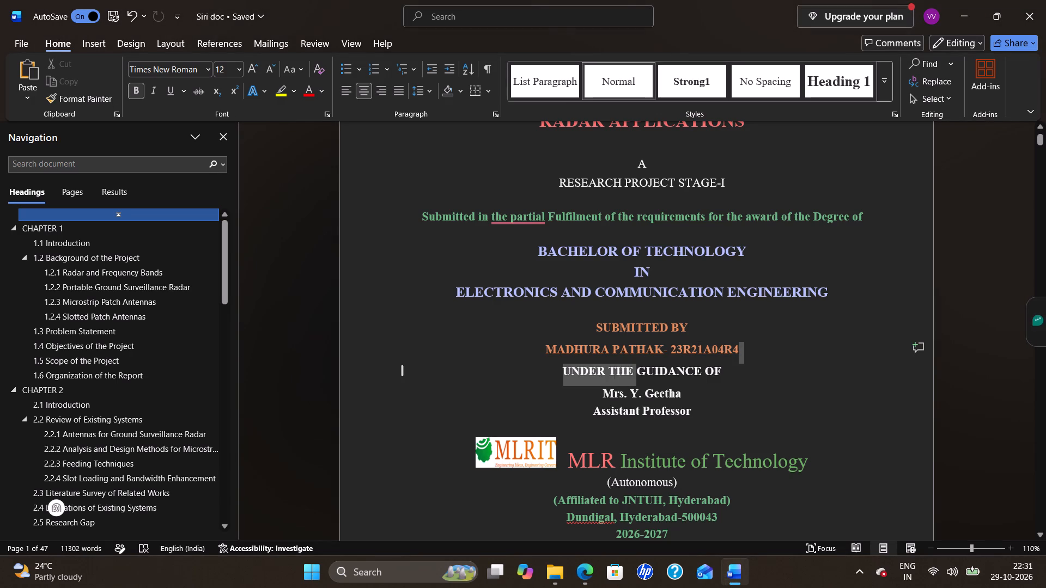
pyautogui.moveTo(612, 365); pyautogui.dragTo(557, 350)
pyautogui.press('BackSpace')
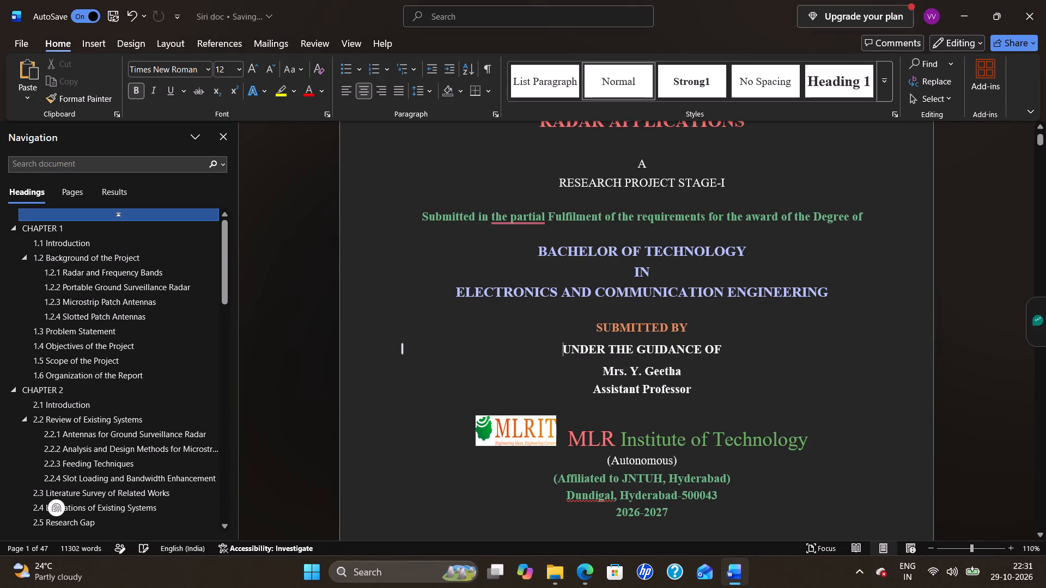
pyautogui.click(698, 327)
pyautogui.hotkey('ctrl', 'v')
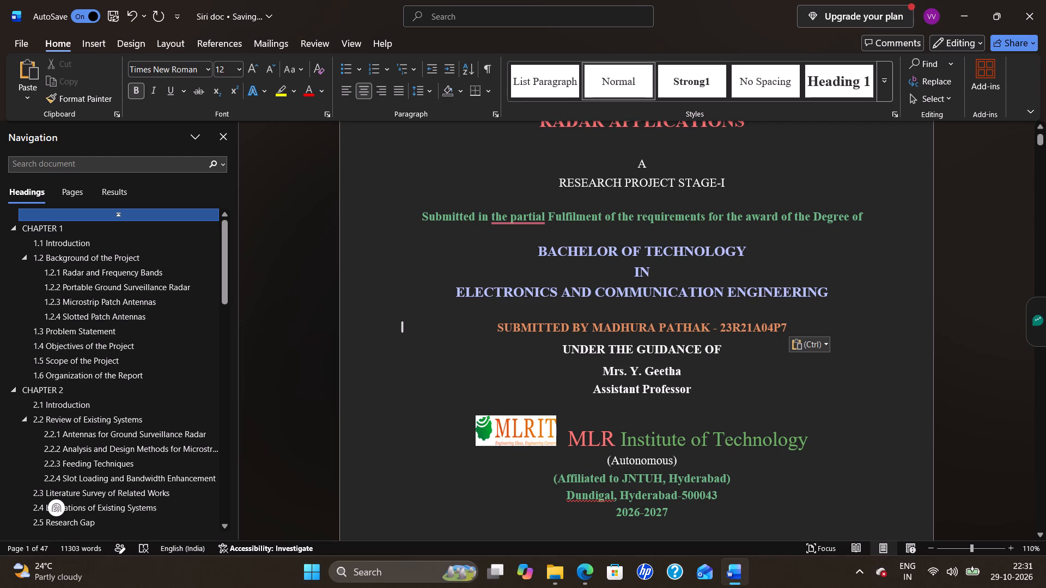
pyautogui.click(593, 326)
pyautogui.press('Return')
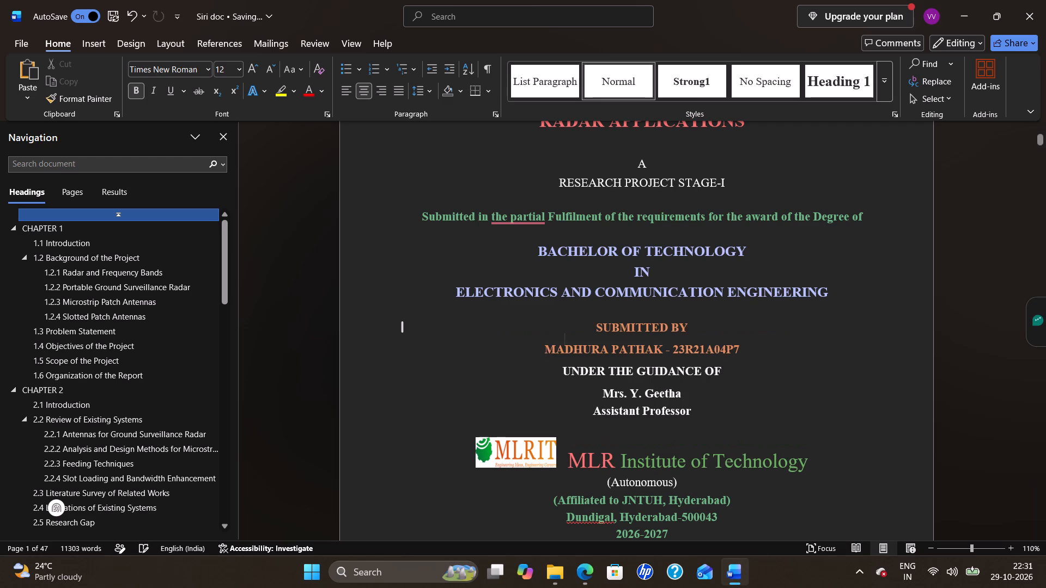
# Change the roll number in the CERTIFICATE paragraph to Madhura's roll number, as on the title page.
pyautogui.scroll(-2, 760, 336)
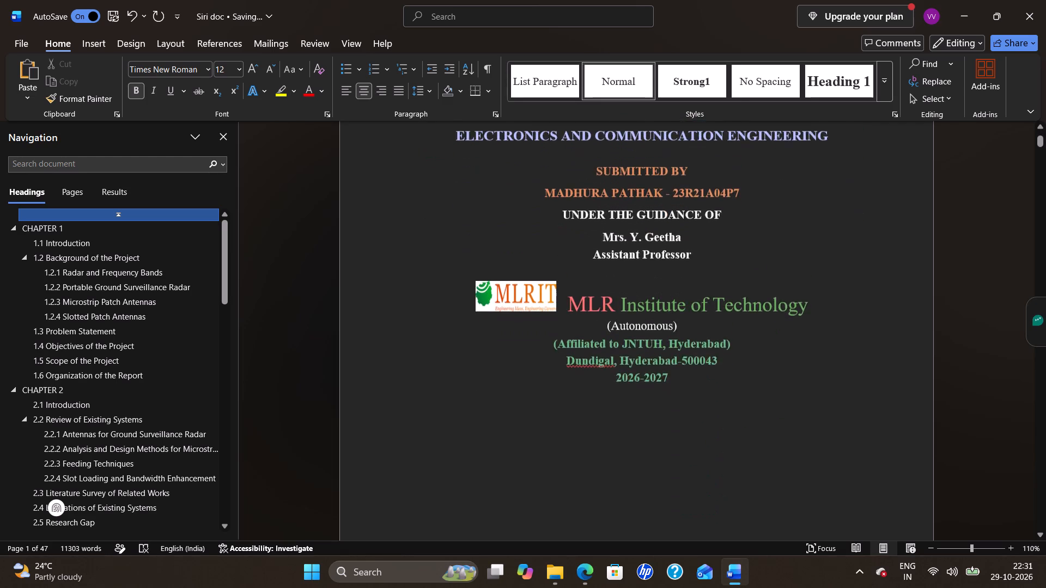
pyautogui.scroll(-3, 760, 336)
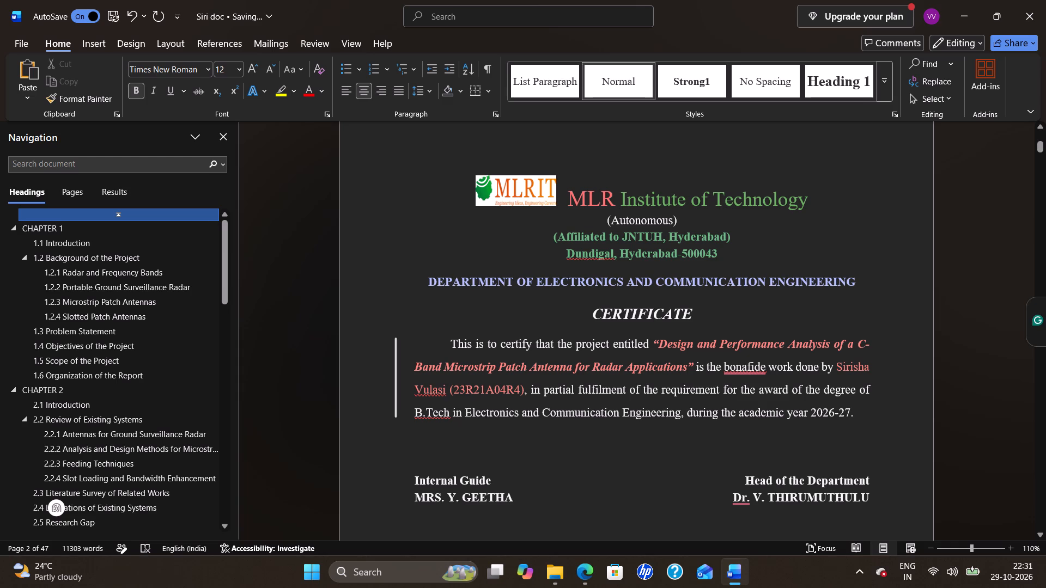
pyautogui.click(519, 389)
pyautogui.press('BackSpace')
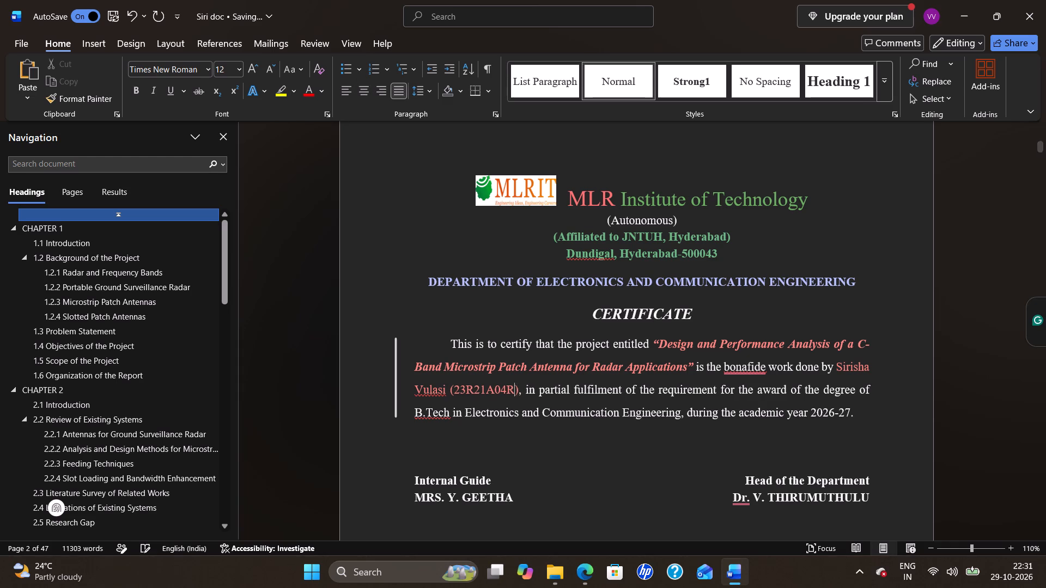
pyautogui.press('BackSpace')
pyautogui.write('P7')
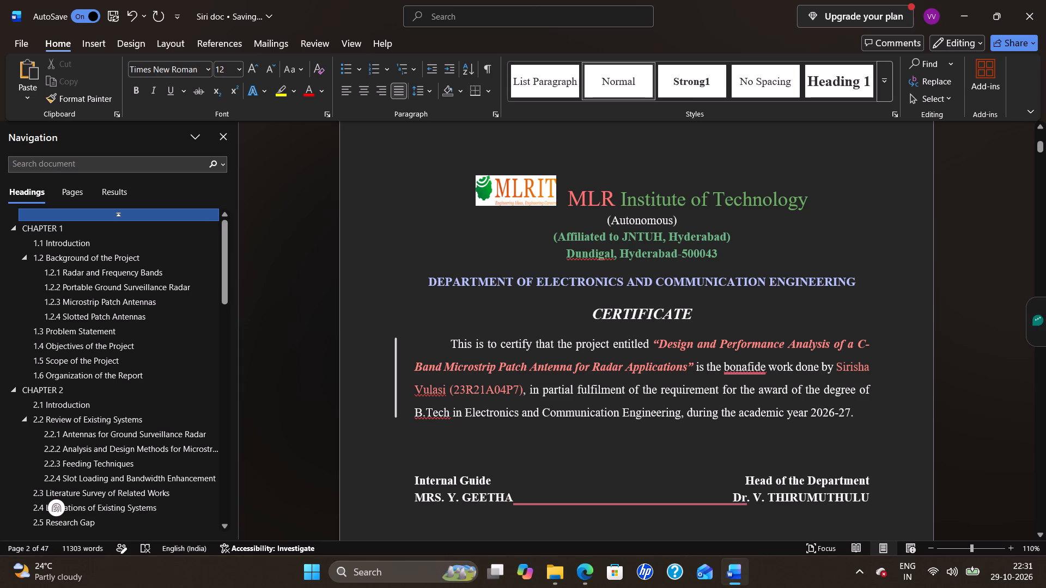
# Replace the student name before the roll number in the CERTIFICATE paragraph with Madhura's full name in capitals.
pyautogui.click(446, 388)
pyautogui.press('BackSpace')
pyautogui.press('BackSpace')
pyautogui.press('BackSpace')
pyautogui.press('BackSpace')
pyautogui.press('BackSpace')
pyautogui.press('BackSpace')
pyautogui.press('BackSpace')
pyautogui.press('BackSpace')
pyautogui.press('BackSpace')
pyautogui.press('BackSpace')
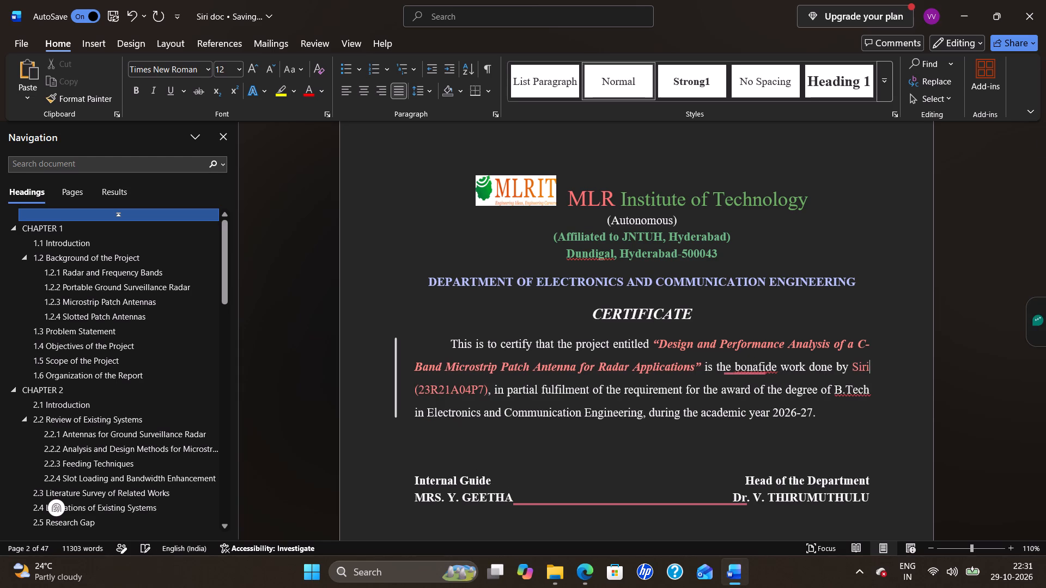
pyautogui.press('BackSpace')
pyautogui.press('BackSpace')
pyautogui.press('BackSpace')
pyautogui.press('BackSpace')
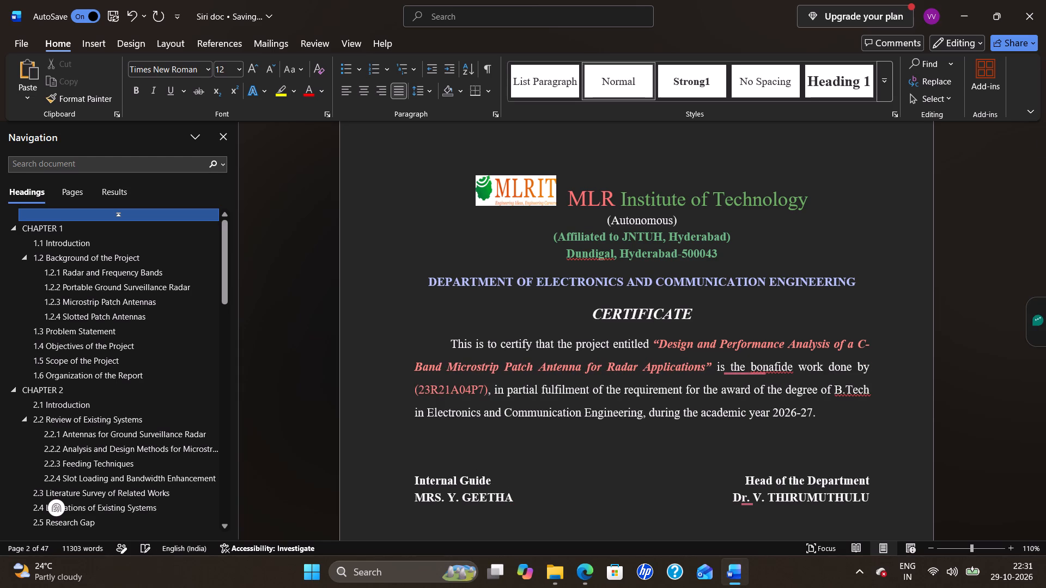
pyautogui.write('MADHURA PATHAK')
# Recheck the student name and roll number on the title page and in the CERTIFICATE paragraph.
pyautogui.scroll(2, 541, 299)
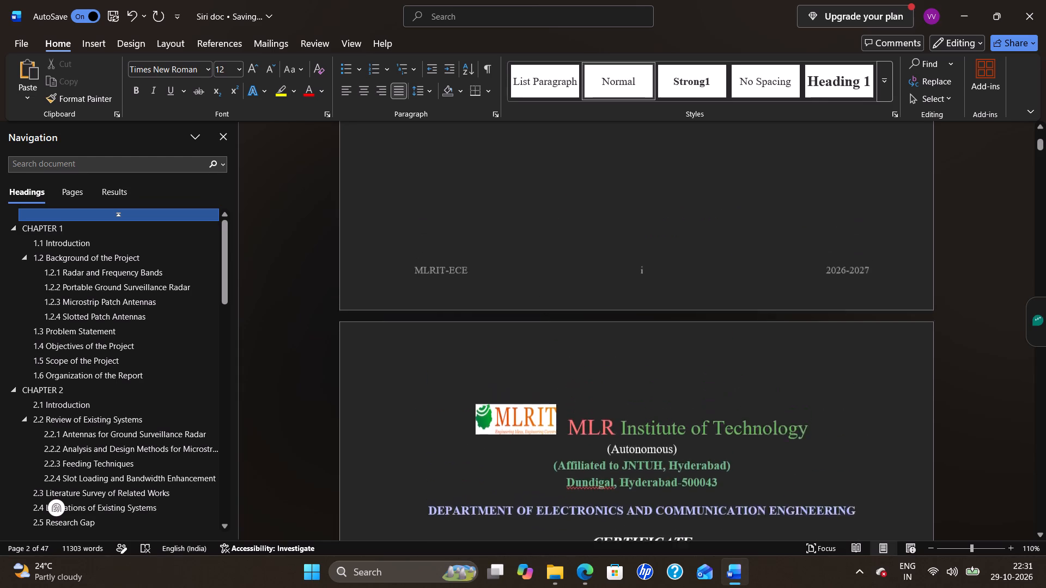
pyautogui.scroll(2, 541, 299)
pyautogui.scroll(-1, 541, 299)
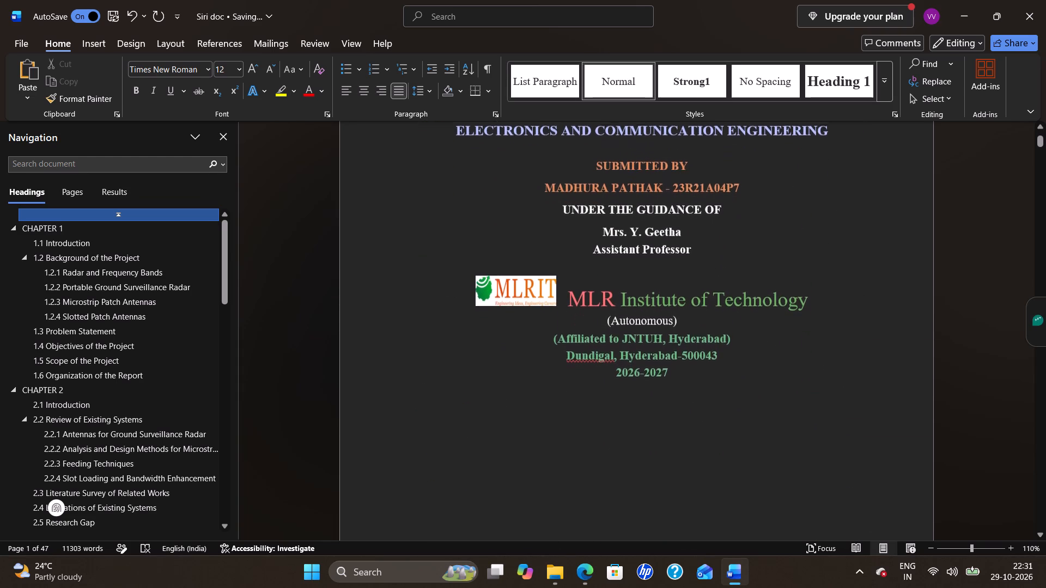
pyautogui.scroll(-4, 541, 299)
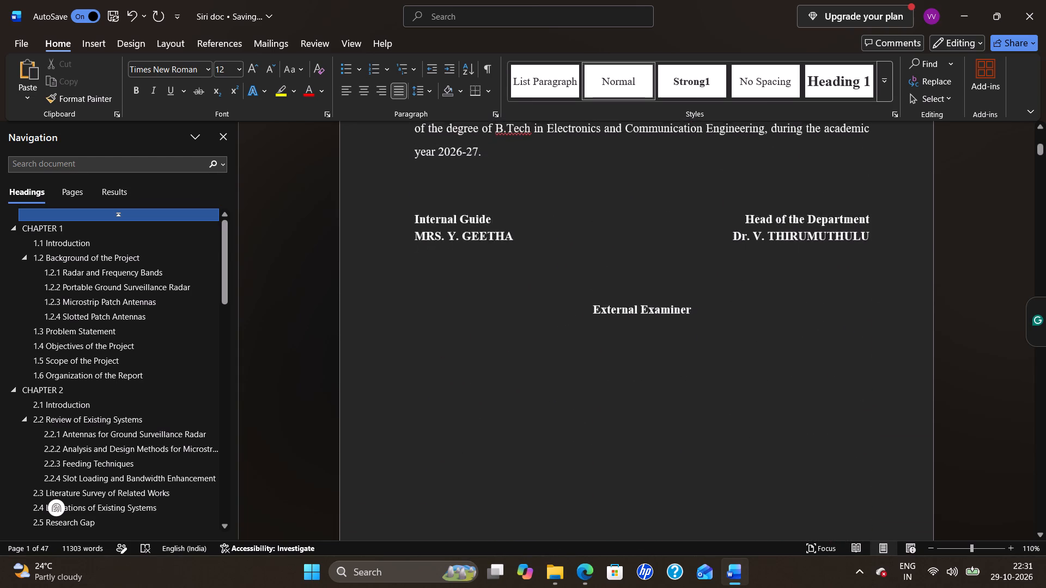
pyautogui.scroll(1, 541, 299)
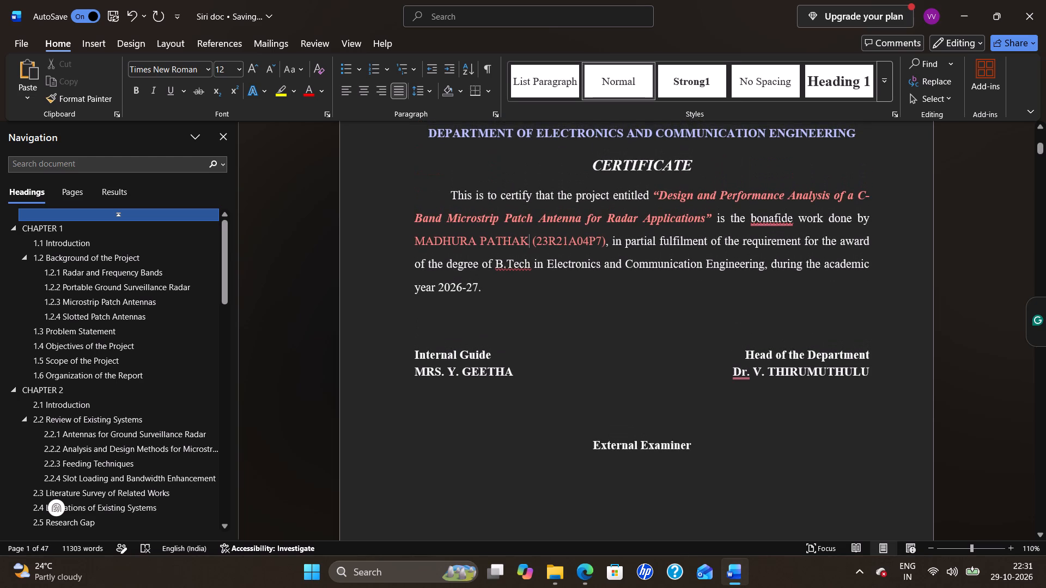
pyautogui.scroll(-1, 541, 299)
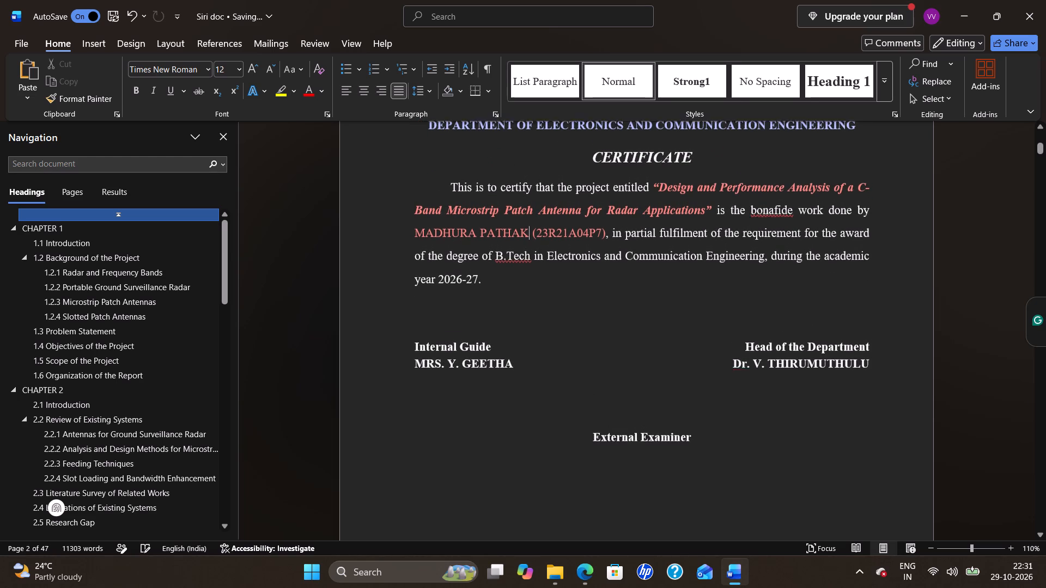
# Change the roll number under Project associates on the DECLARATION page to Madhura's roll number.
pyautogui.scroll(-2, 541, 299)
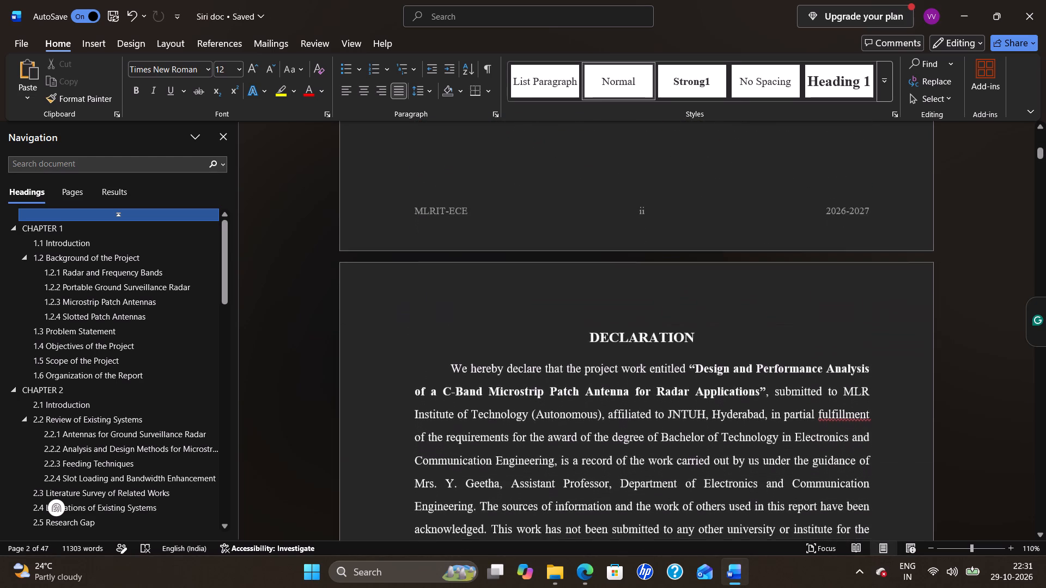
pyautogui.scroll(-2, 541, 299)
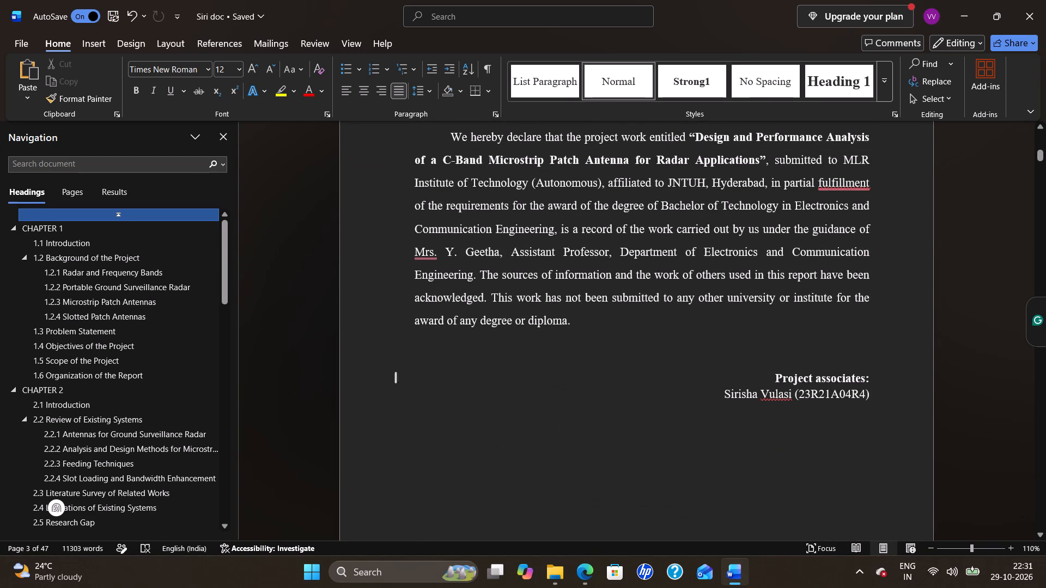
pyautogui.click(865, 391)
pyautogui.press('BackSpace')
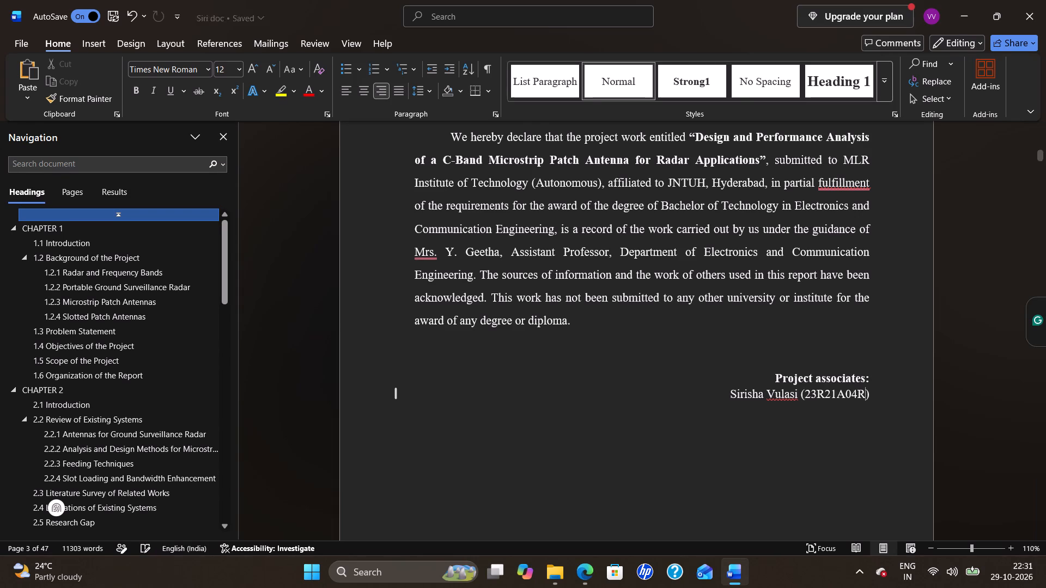
pyautogui.press('BackSpace')
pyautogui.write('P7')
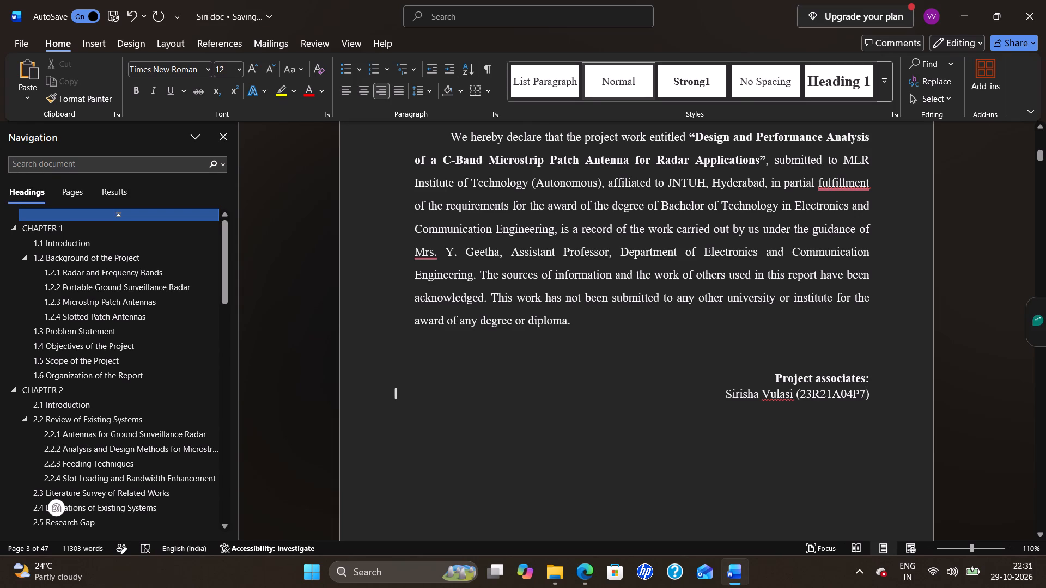
# Replace the student name under Project associates on the DECLARATION page with Madhura's full name in title case.
pyautogui.moveTo(792, 396); pyautogui.dragTo(753, 393)
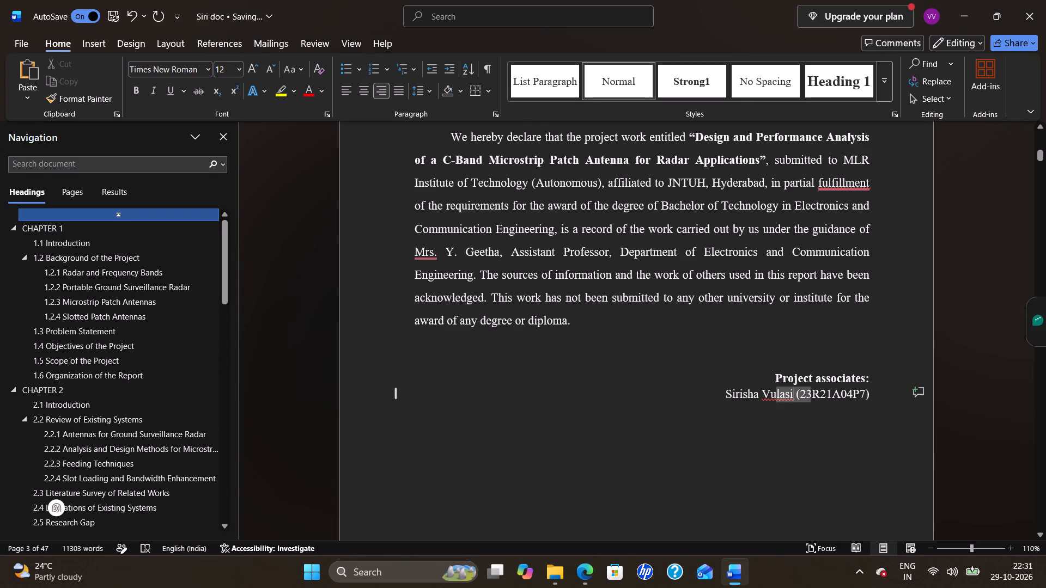
pyautogui.moveTo(753, 393); pyautogui.dragTo(734, 393)
pyautogui.press('BackSpace')
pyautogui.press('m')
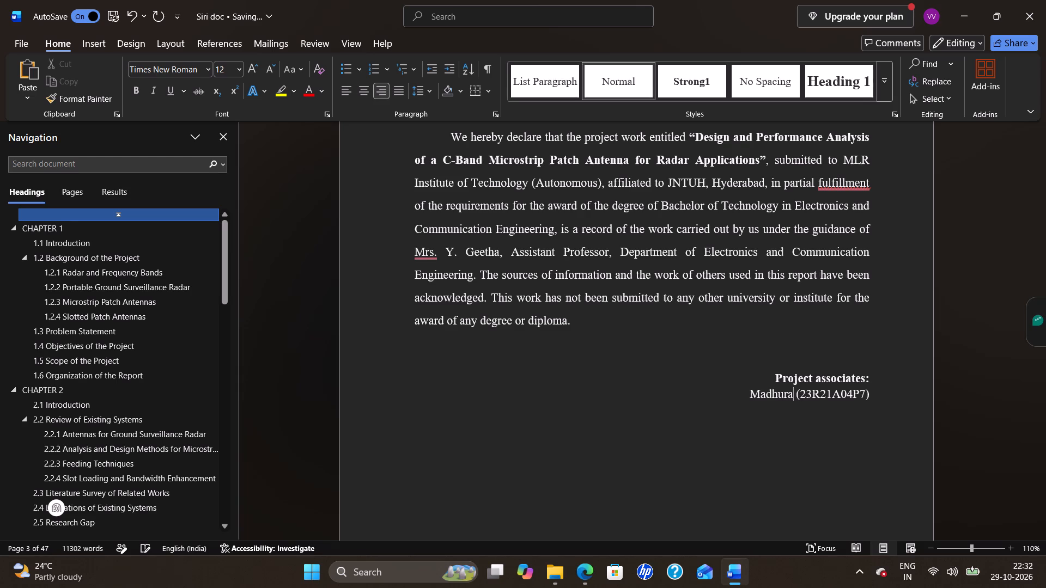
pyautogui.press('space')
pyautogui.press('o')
pyautogui.press('BackSpace')
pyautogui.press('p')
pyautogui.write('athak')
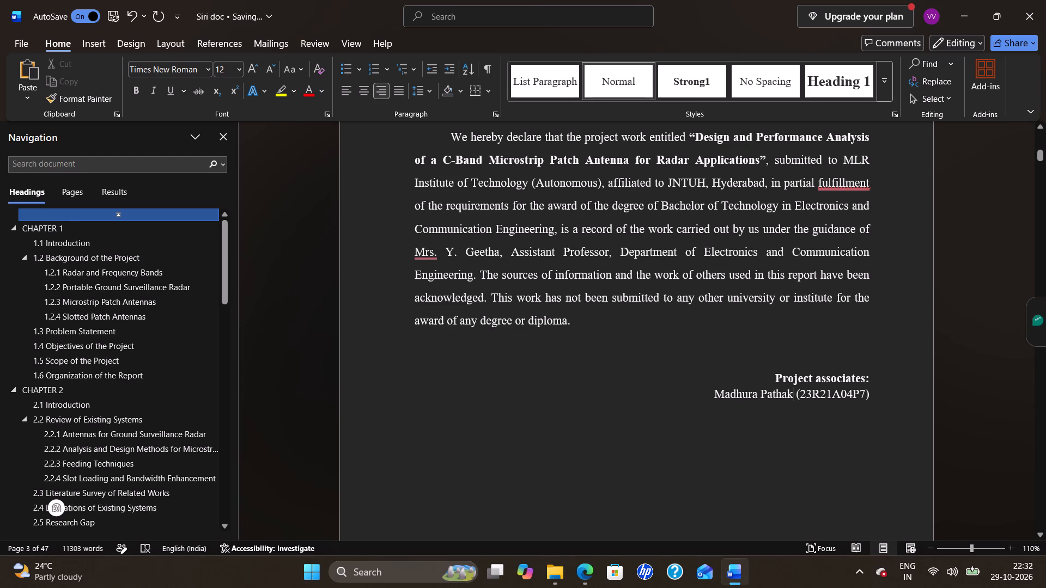
# Change the roll number under Project associates on the ACKNOWLEDGEMENT page to Madhura's roll number.
pyautogui.scroll(-4, 778, 421)
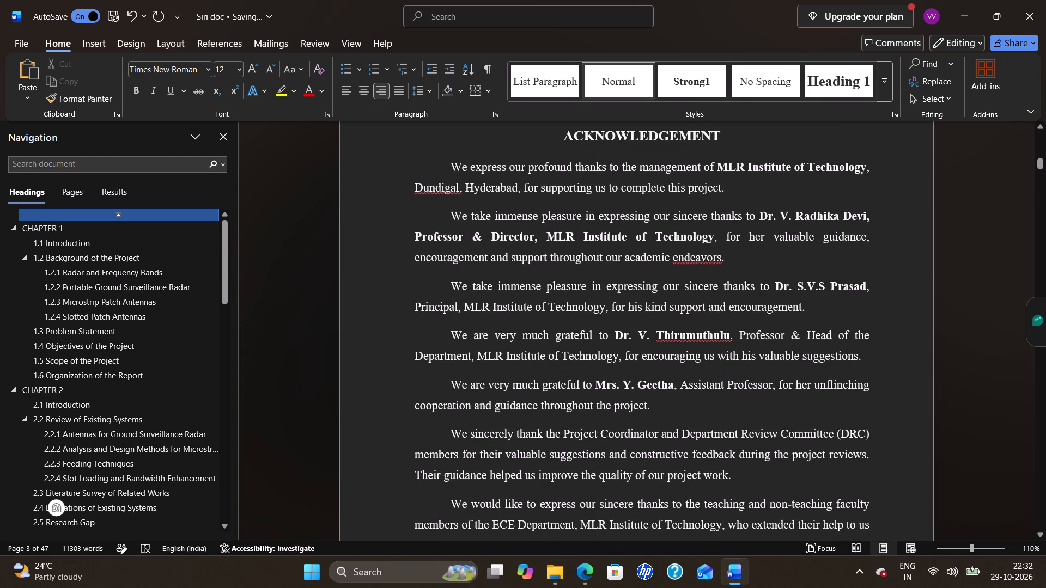
pyautogui.scroll(-1, 778, 421)
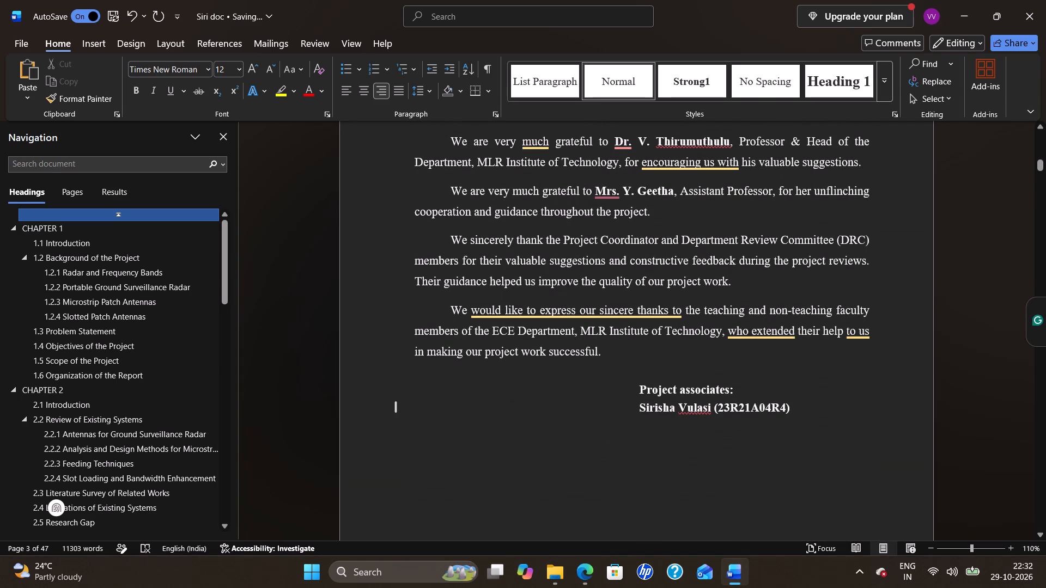
pyautogui.click(785, 406)
pyautogui.press('BackSpace')
pyautogui.press('BackSpace')
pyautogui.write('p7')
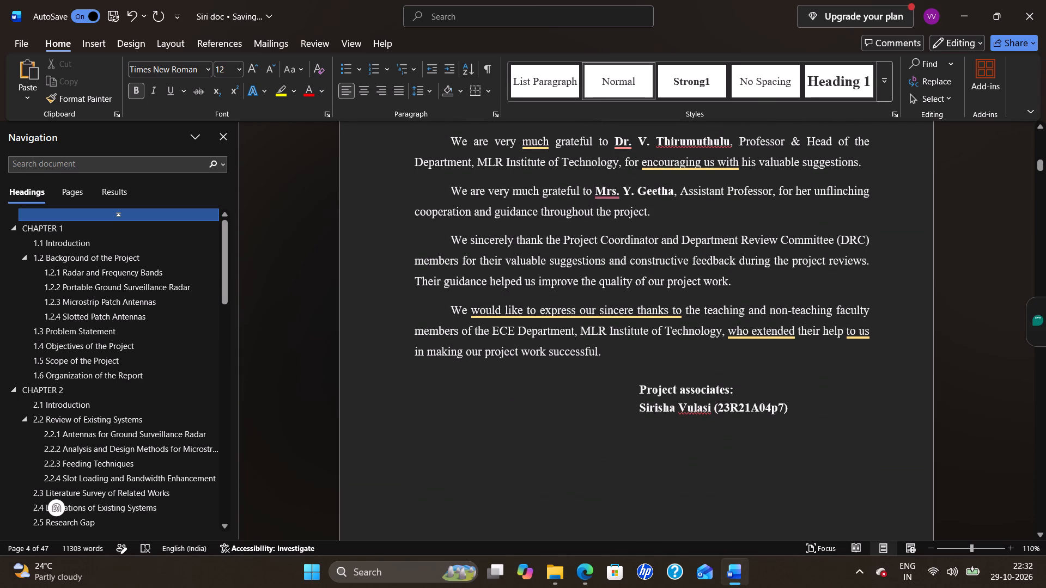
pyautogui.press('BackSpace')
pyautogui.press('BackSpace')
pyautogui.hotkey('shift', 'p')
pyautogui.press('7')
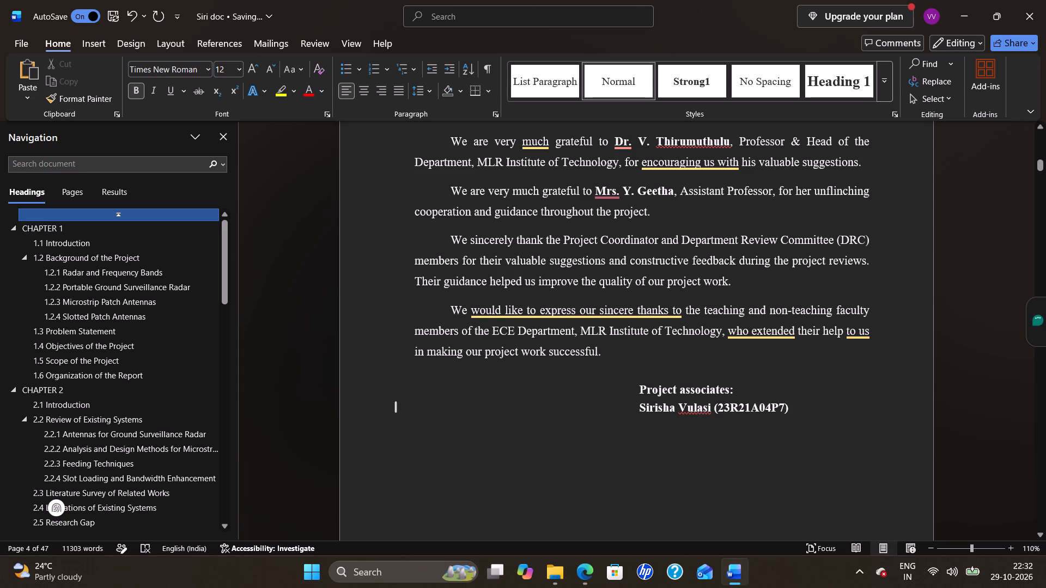
# Replace the student name under Project associates on the ACKNOWLEDGEMENT page with Madhura's full name in title case.
pyautogui.click(710, 404)
pyautogui.press('BackSpace')
pyautogui.press('BackSpace')
pyautogui.press('BackSpace')
pyautogui.press('BackSpace')
pyautogui.press('BackSpace')
pyautogui.press('BackSpace')
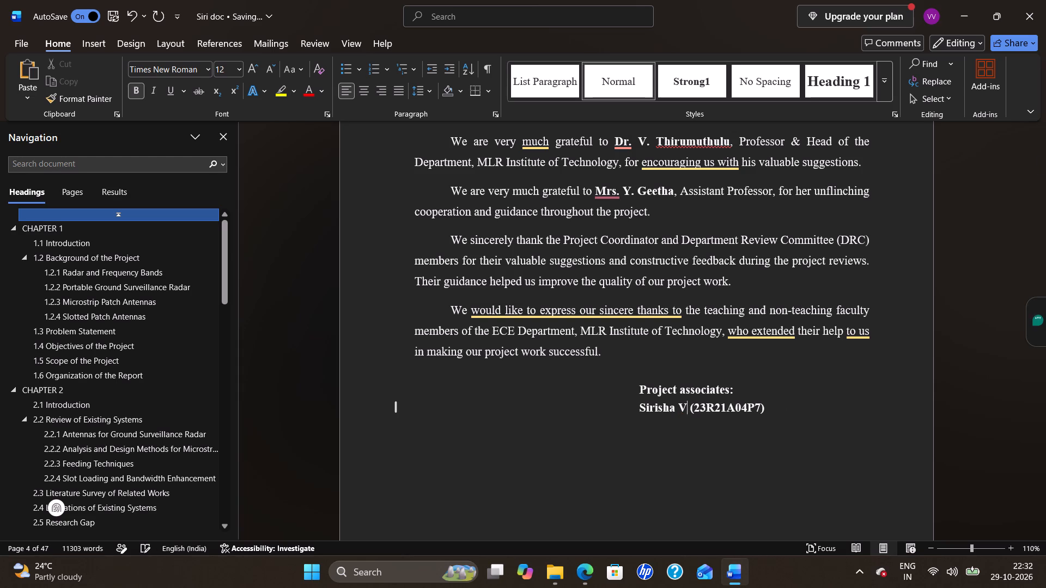
pyautogui.press('BackSpace')
pyautogui.press('BackSpace')
pyautogui.press('BackSpace')
pyautogui.press('BackSpace')
pyautogui.press('BackSpace')
pyautogui.press('BackSpace')
pyautogui.press('BackSpace')
pyautogui.press('BackSpace')
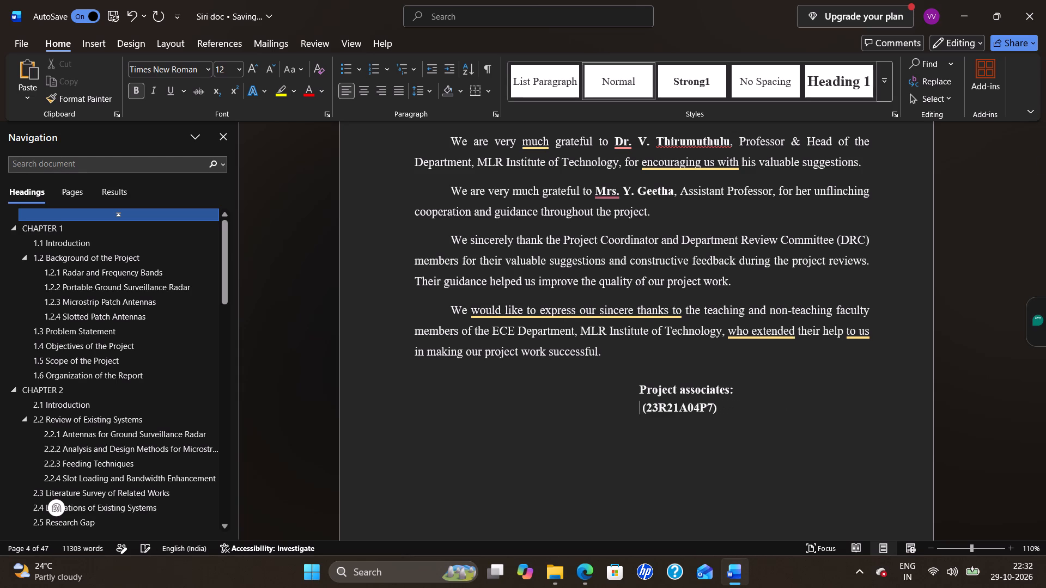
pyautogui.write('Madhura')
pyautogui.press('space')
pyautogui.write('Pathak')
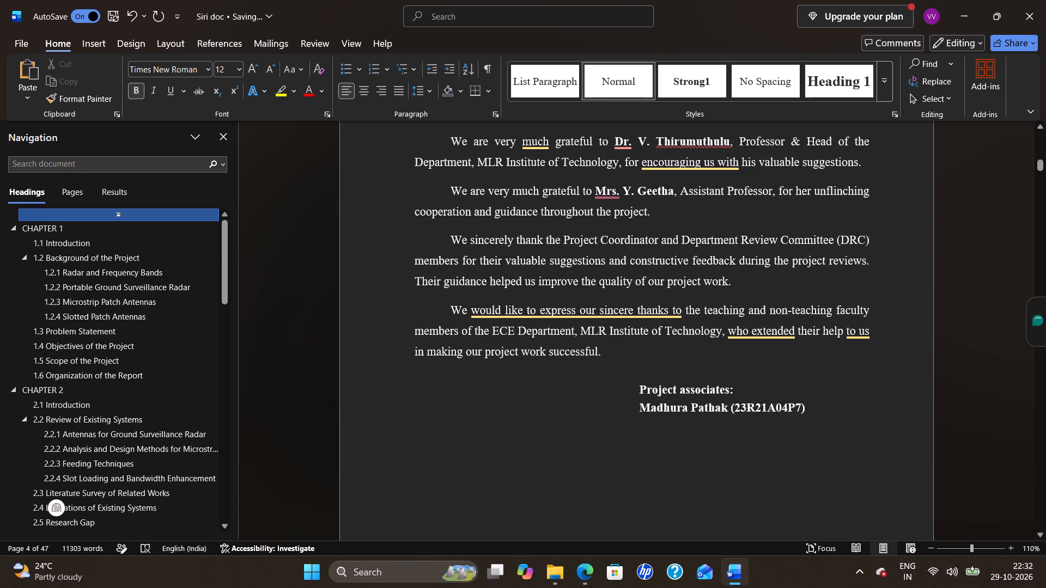
# Check the pages around the ACKNOWLEDGEMENT for remaining student details, save the report and close it.
pyautogui.scroll(-3, 801, 403)
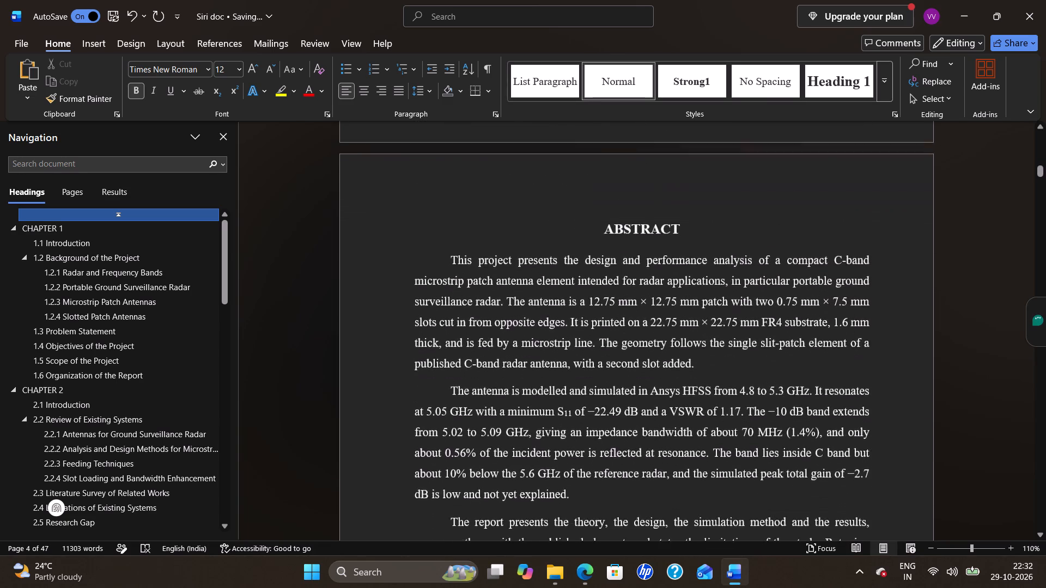
pyautogui.scroll(-3, 801, 403)
pyautogui.scroll(1, 801, 403)
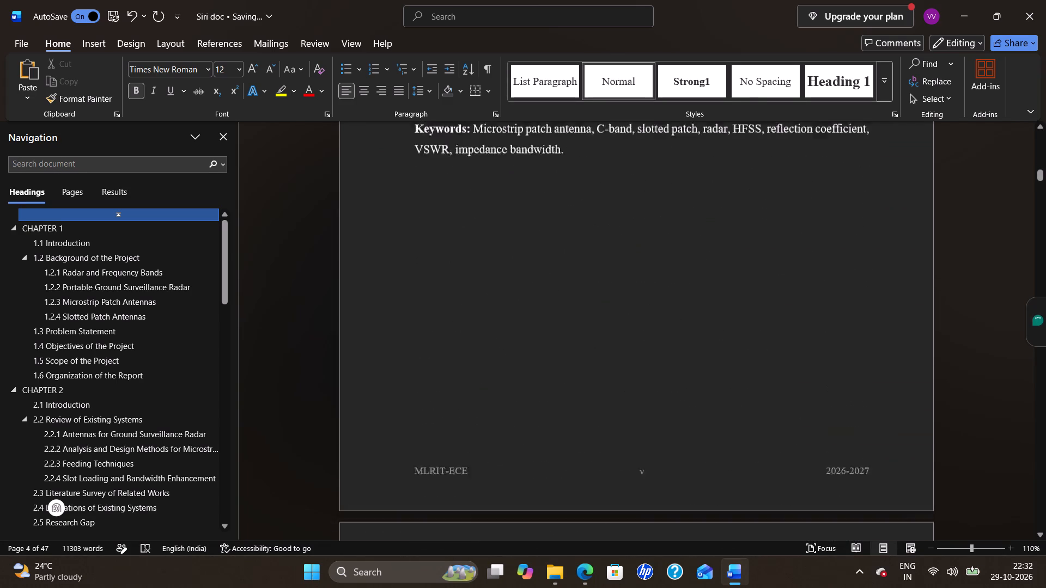
pyautogui.scroll(4, 801, 403)
pyautogui.scroll(-1, 801, 403)
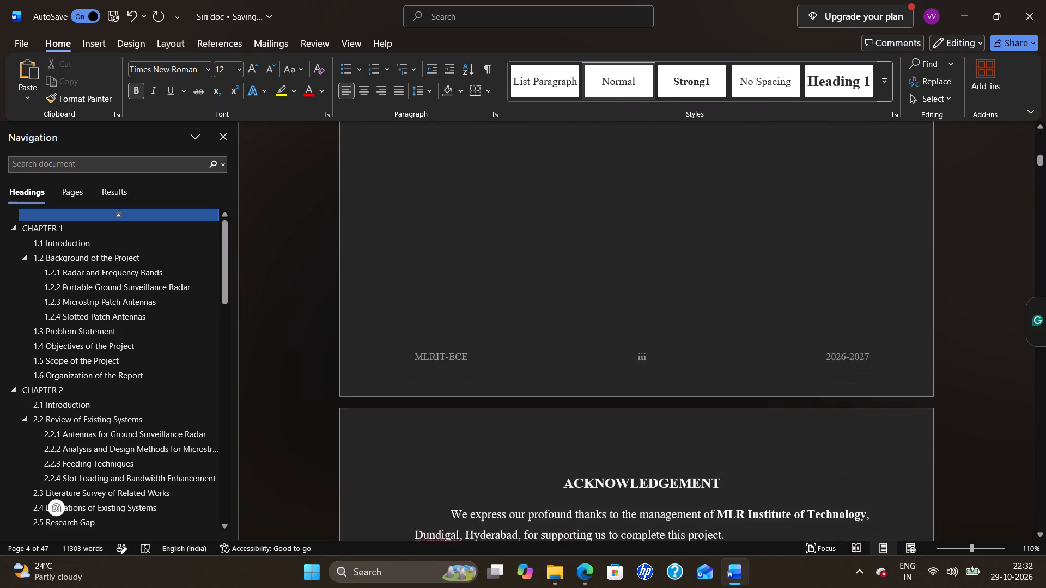
pyautogui.scroll(-2, 801, 403)
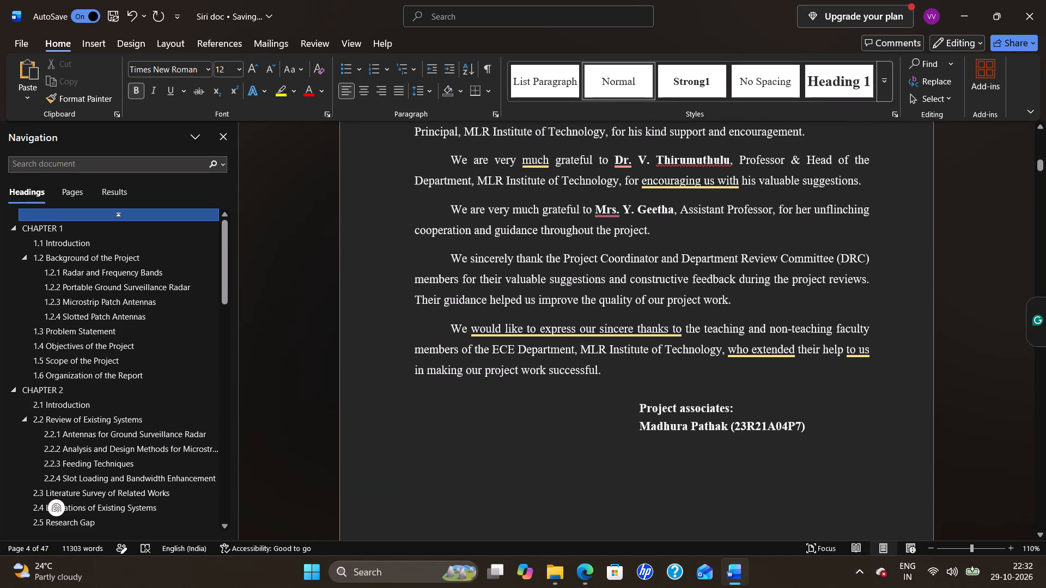
pyautogui.hotkey('ctrl', 's')
pyautogui.click(1019, 17)
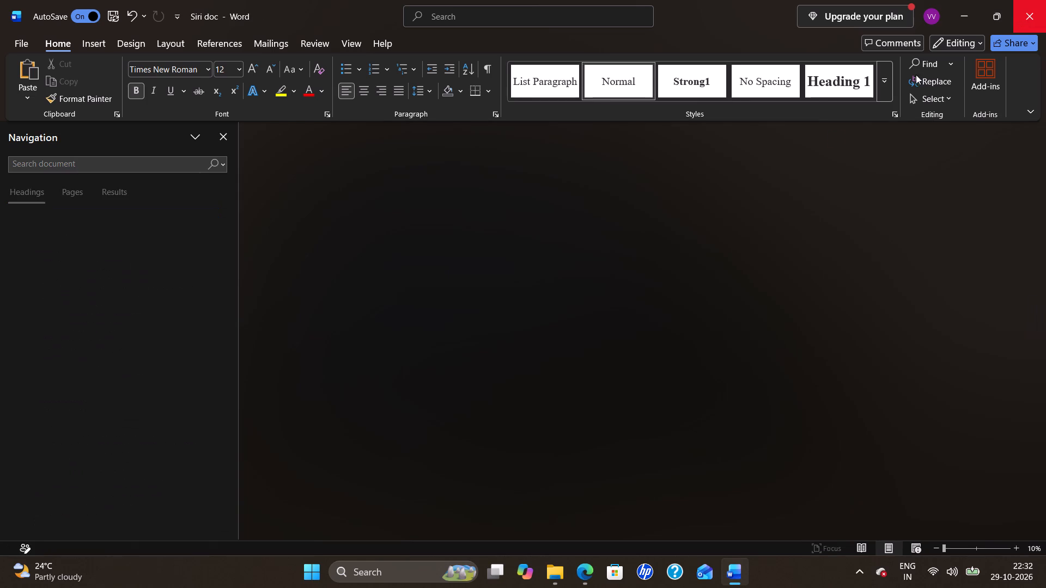
# Reopen Siri doc from the Final Year Project folder, review the student details on its front pages, and close it.
pyautogui.click(571, 567)
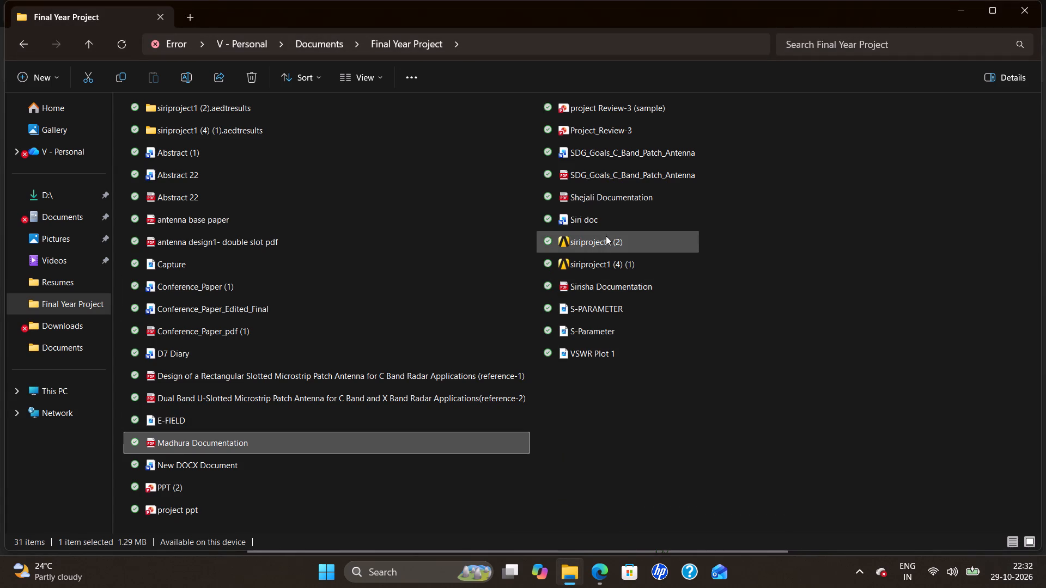
pyautogui.doubleClick(601, 228)
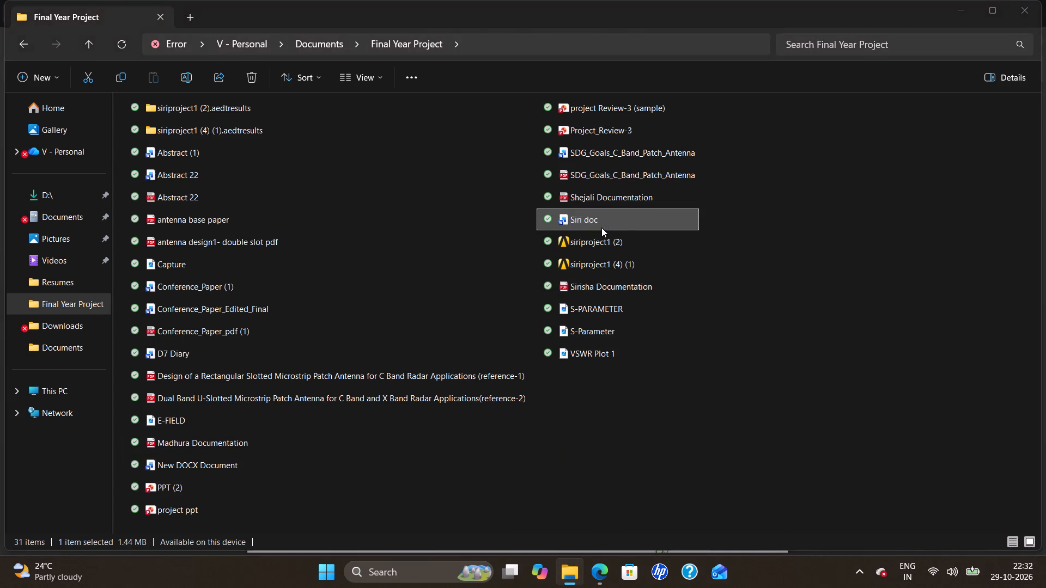
pyautogui.scroll(-5, 589, 272)
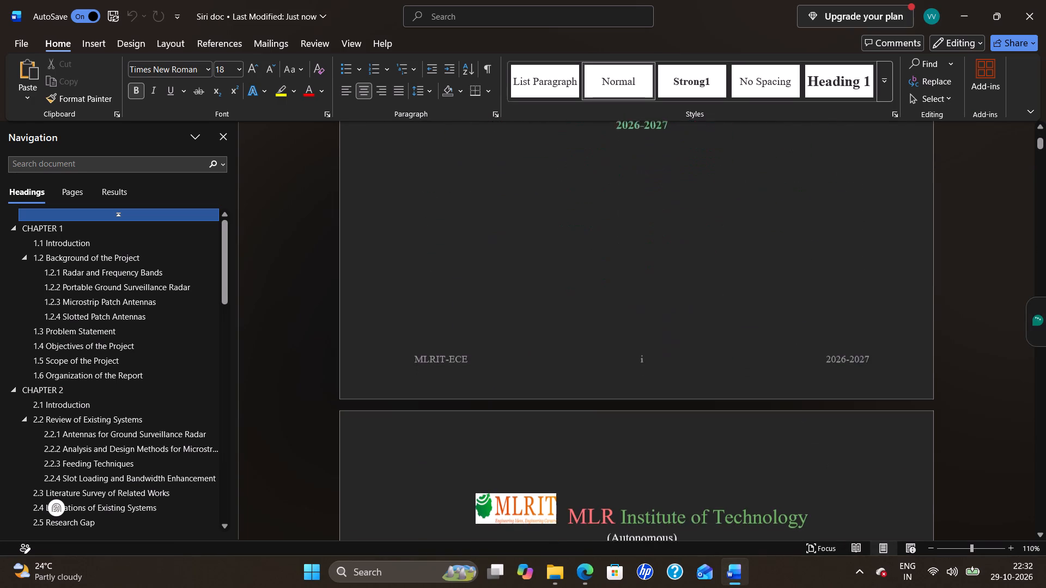
pyautogui.scroll(-4, 589, 272)
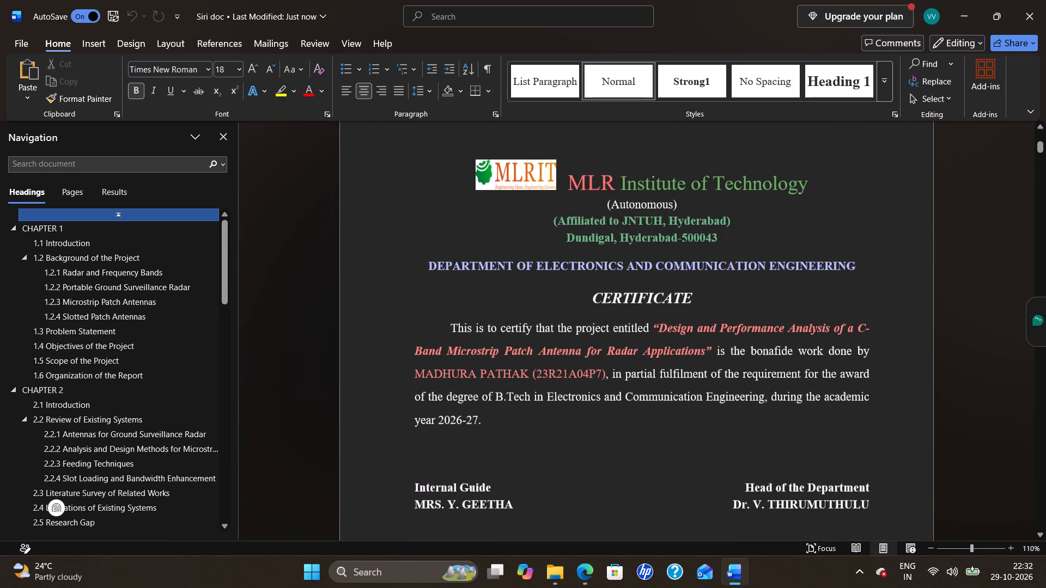
pyautogui.scroll(-3, 589, 272)
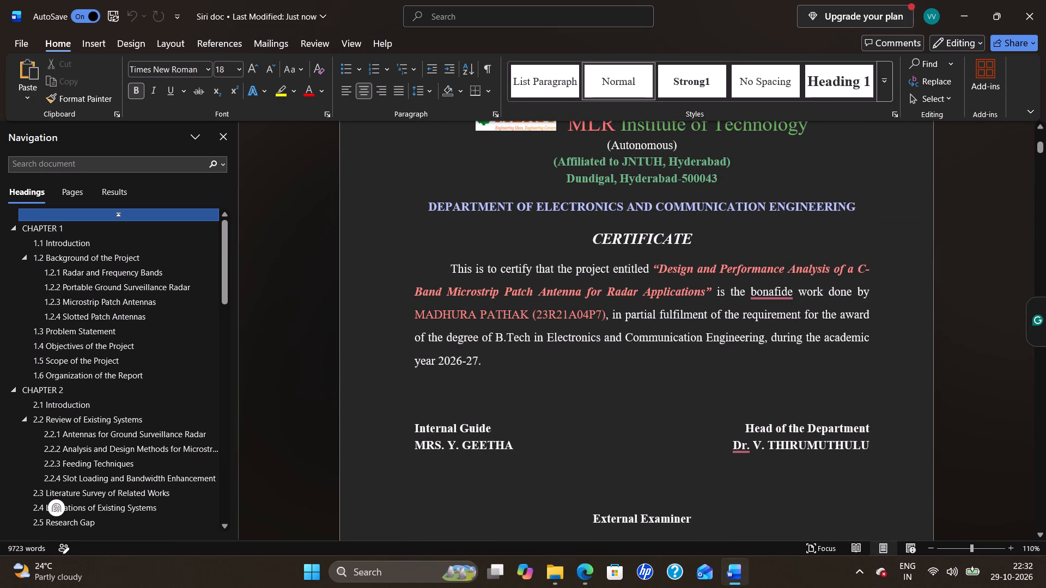
pyautogui.scroll(-3, 589, 272)
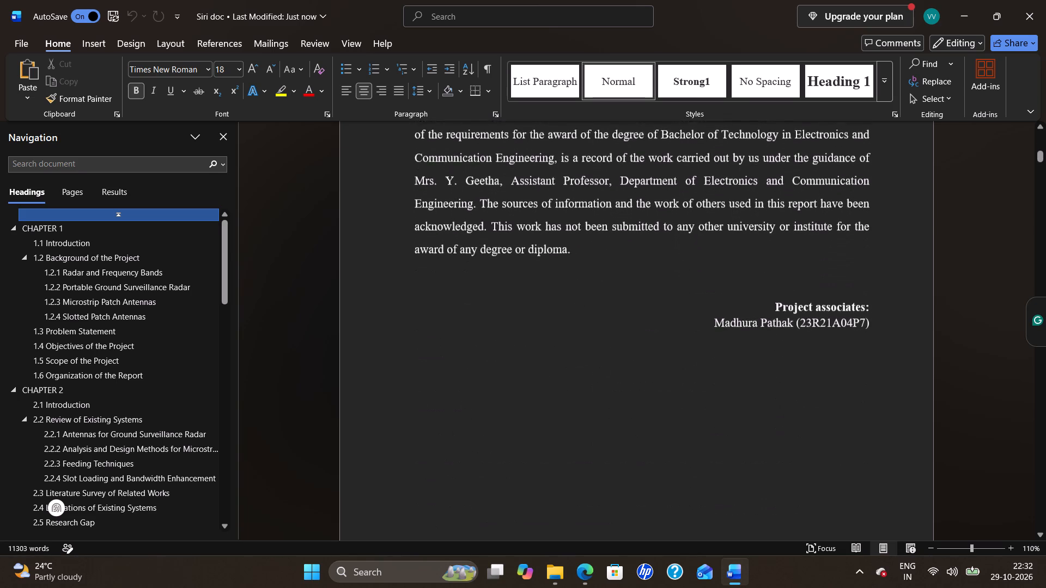
pyautogui.scroll(-4, 589, 272)
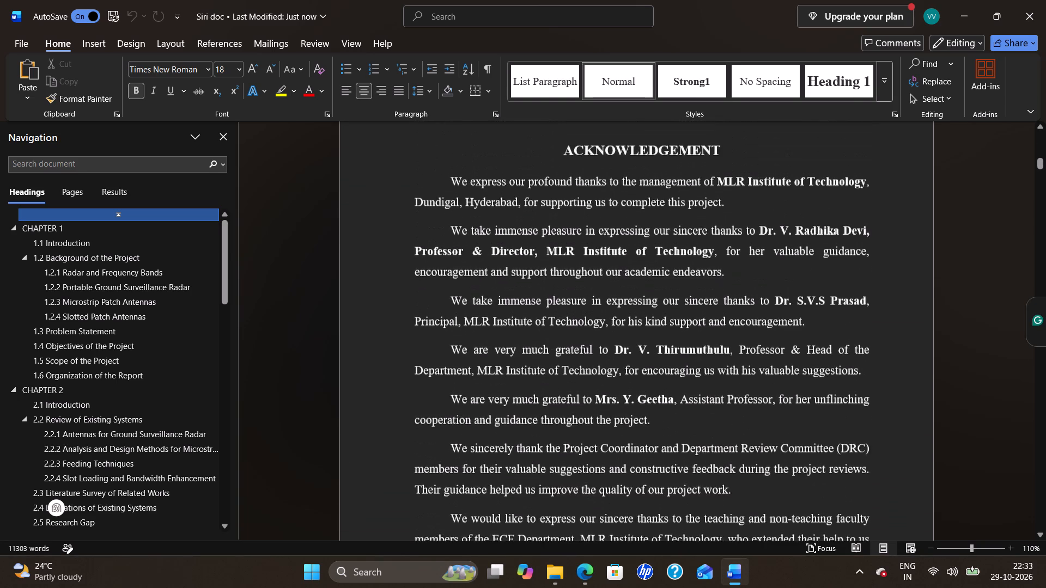
pyautogui.scroll(2, 589, 272)
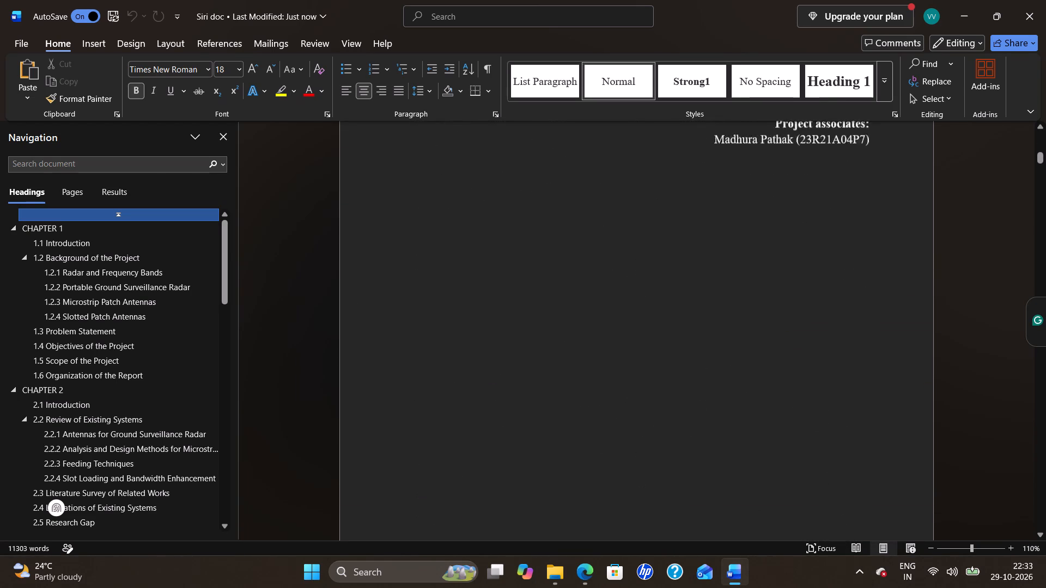
pyautogui.scroll(1, 589, 272)
pyautogui.click(1017, 13)
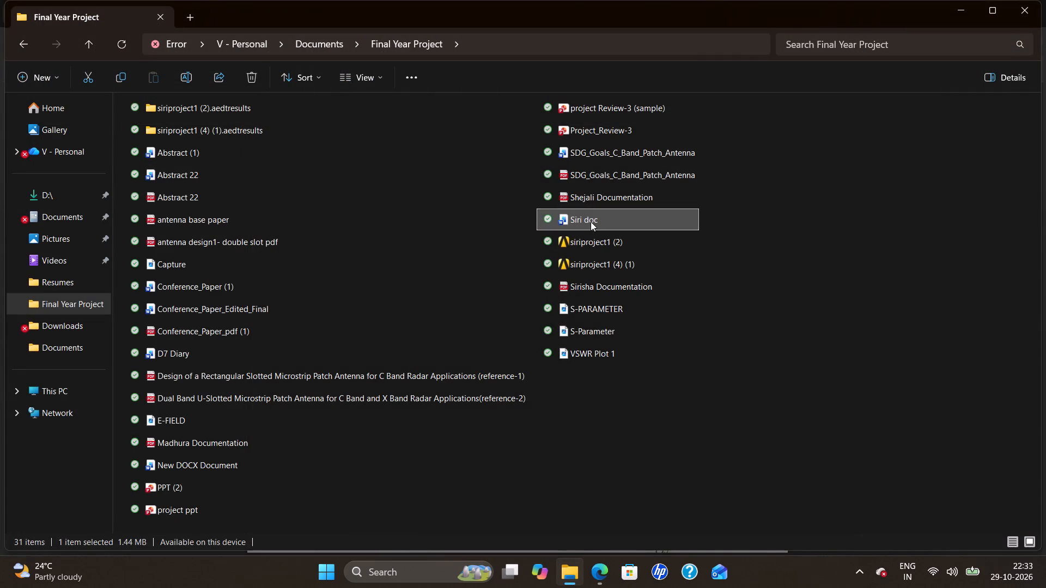
# Rename the file Siri doc in the Final Year Project folder as Madhu doc.
pyautogui.click(183, 79)
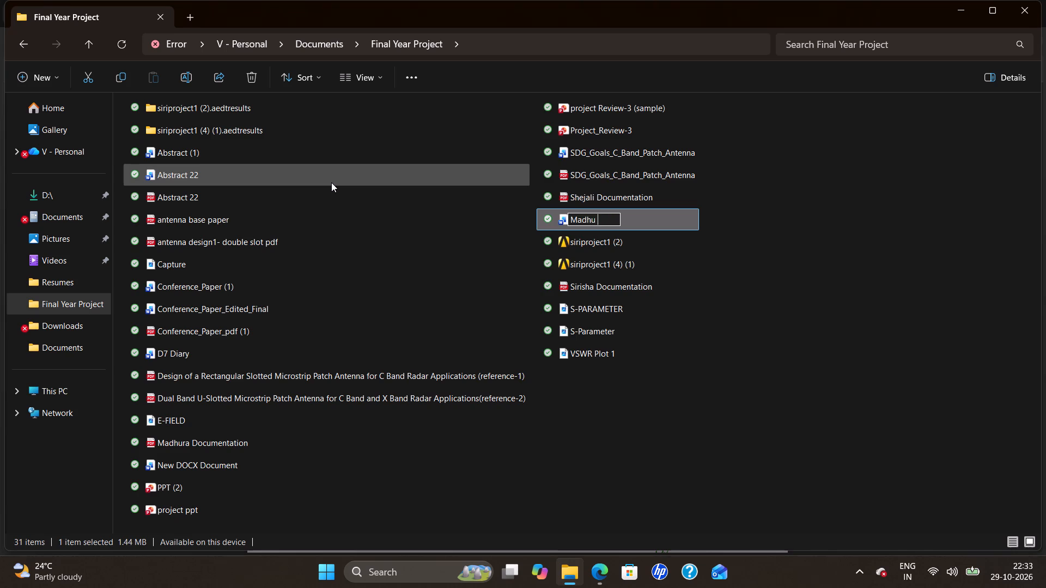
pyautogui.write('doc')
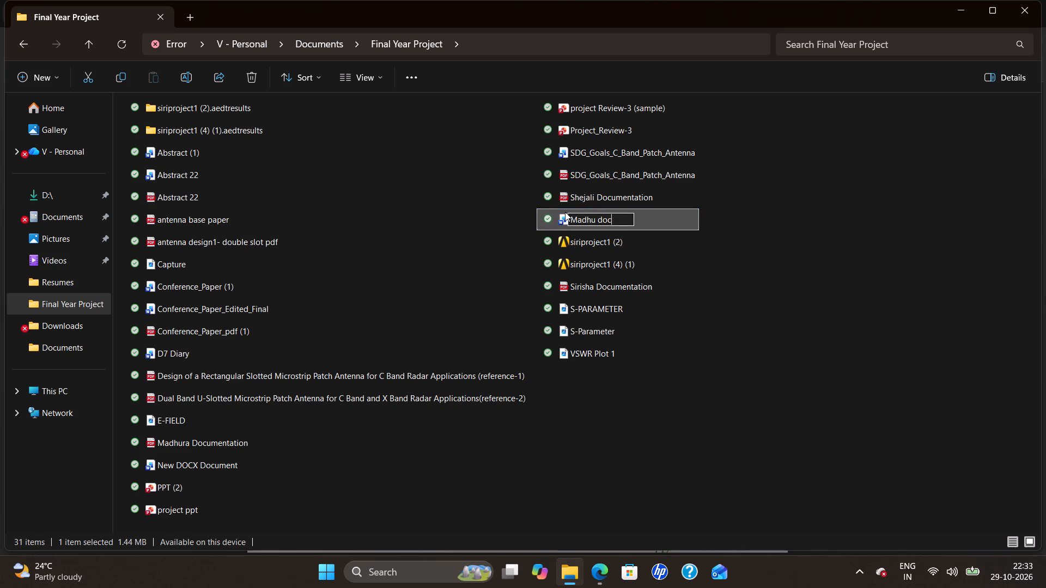
pyautogui.click(710, 220)
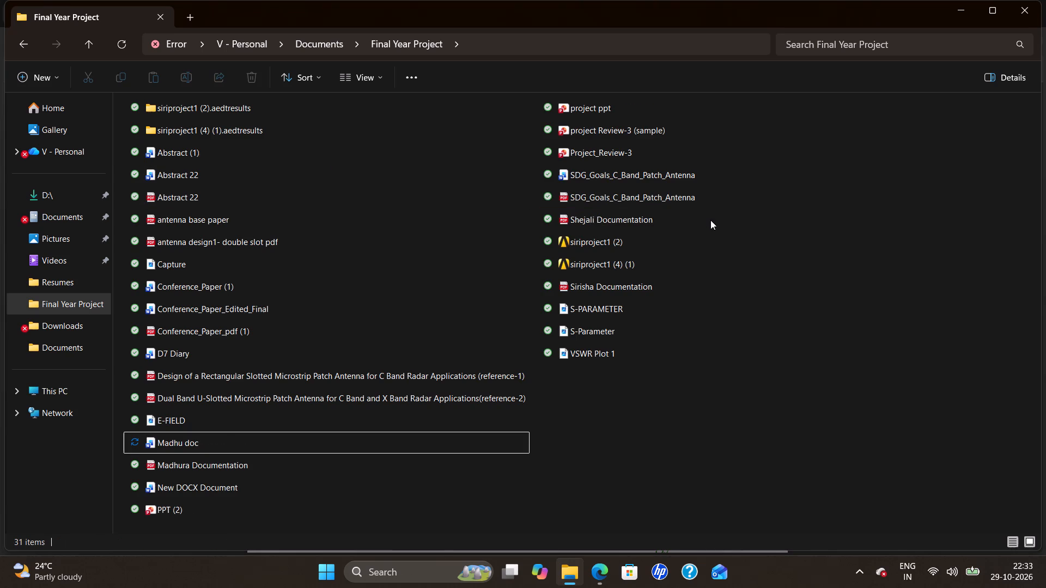
pyautogui.click(372, 295)
# Copy the file Madhu doc from the Final Year Project folder for duplication.
pyautogui.click(292, 446)
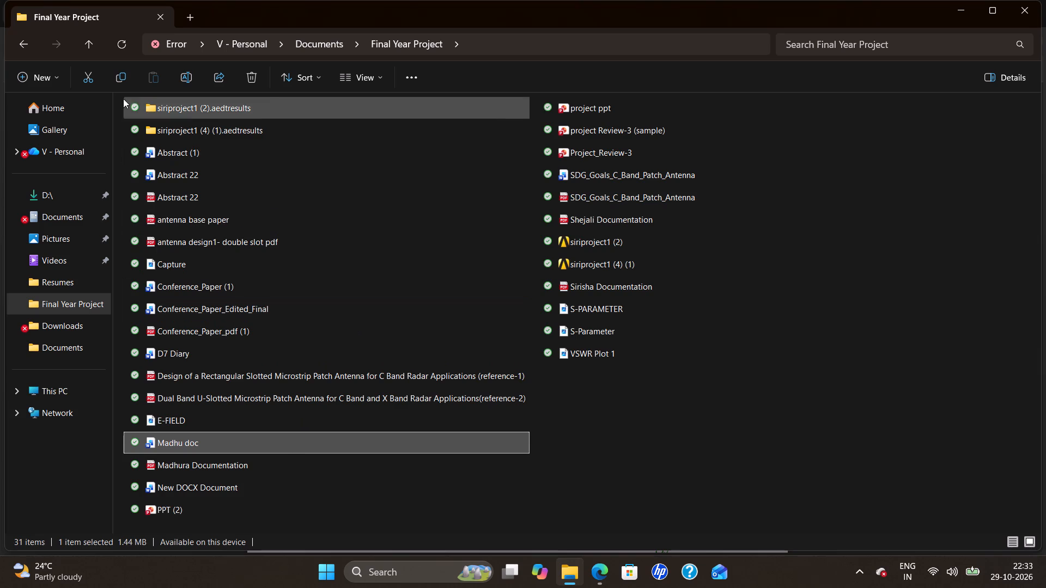
pyautogui.click(118, 73)
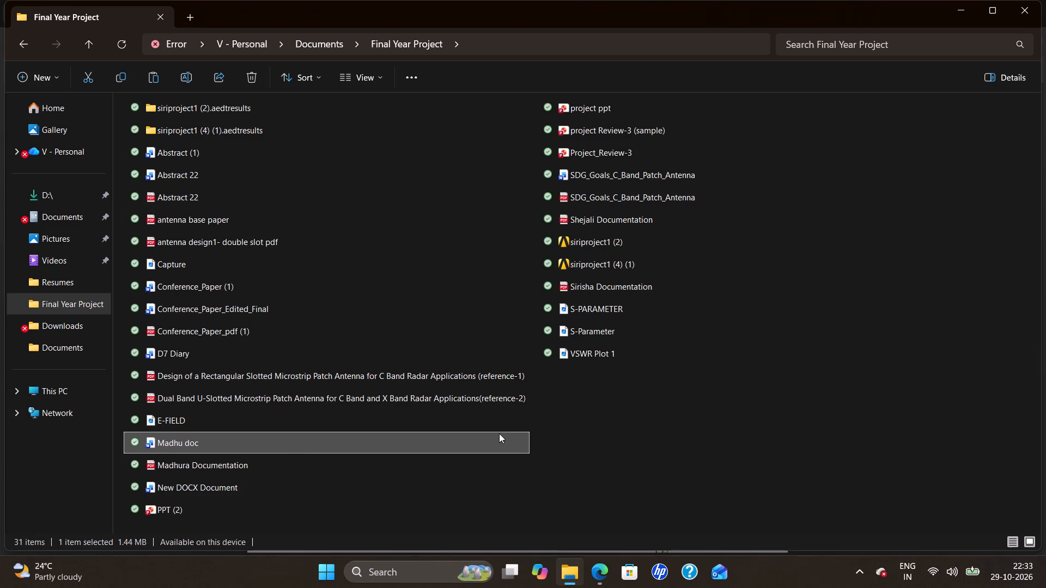
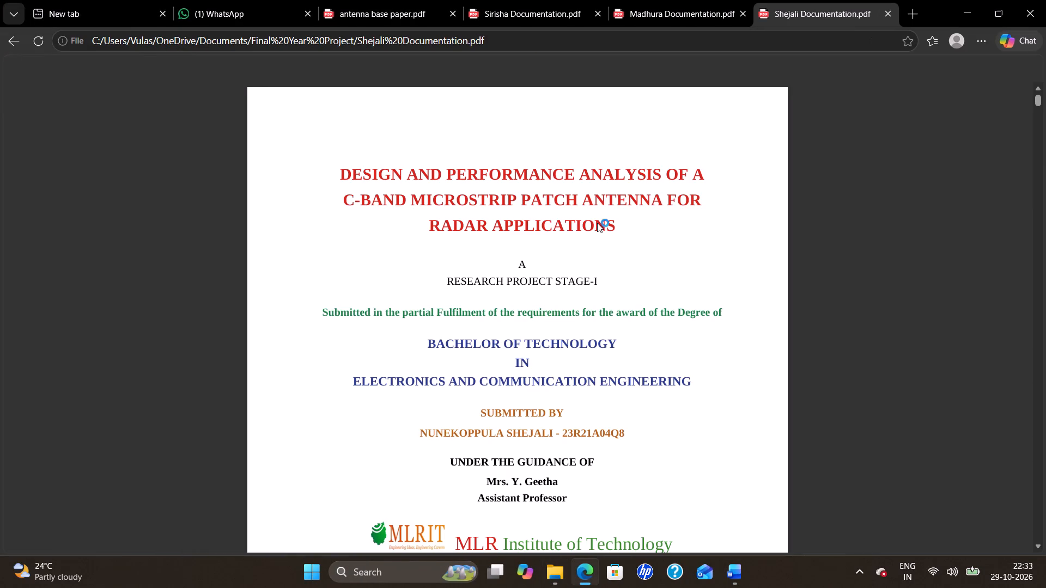
# Replace the student name and roll number under SUBMITTED BY on Madhu doc's cover page with the line copied from the Shejali Documentation PDF.
pyautogui.moveTo(622, 432); pyautogui.dragTo(416, 436)
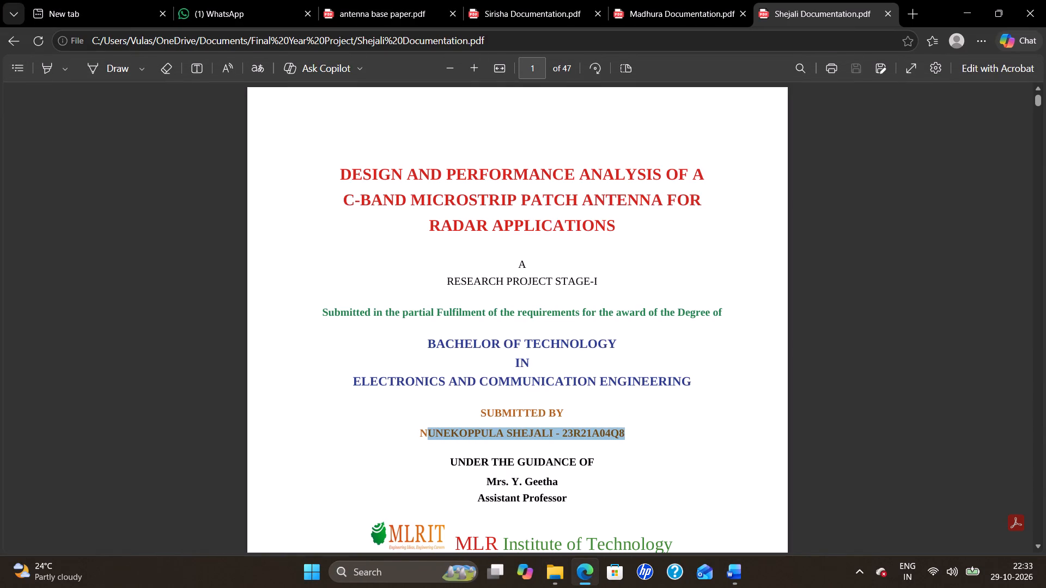
pyautogui.moveTo(416, 436); pyautogui.dragTo(412, 431)
pyautogui.hotkey('ctrl', 'c')
pyautogui.hotkey('alt', 'Tab')
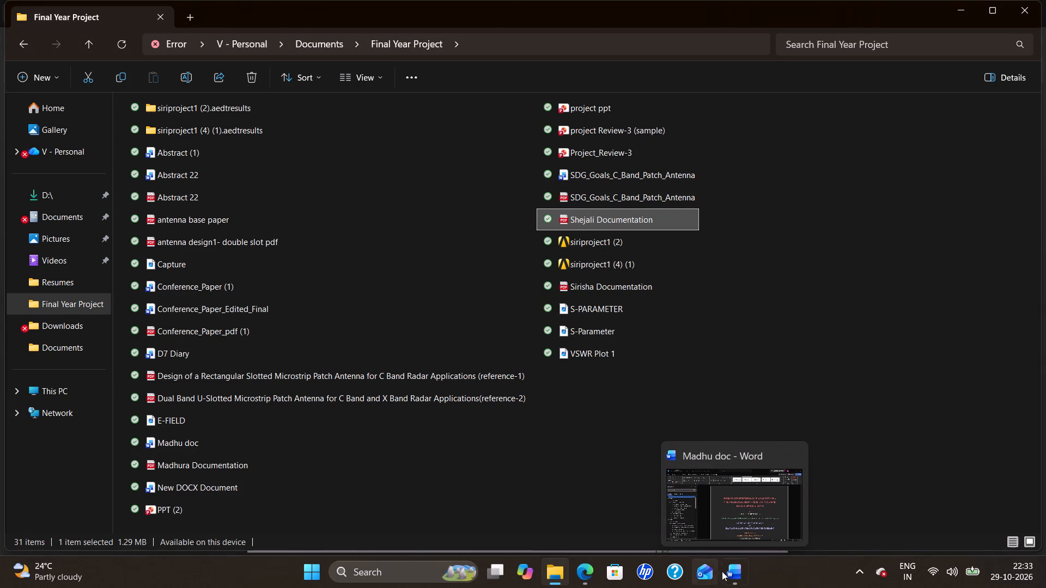
pyautogui.click(728, 572)
pyautogui.scroll(-1, 745, 473)
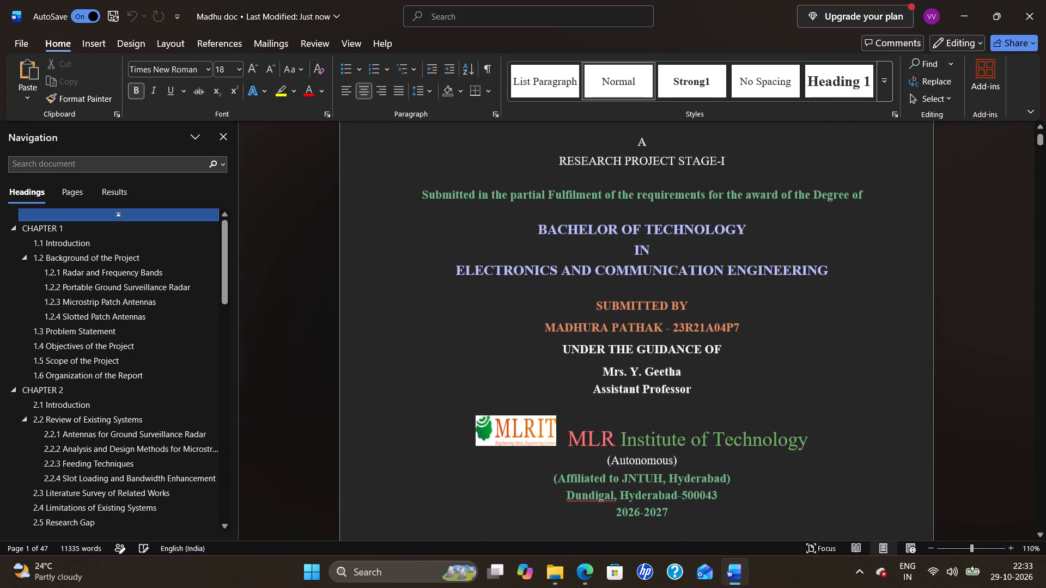
pyautogui.click(691, 297)
pyautogui.hotkey('ctrl', 'v')
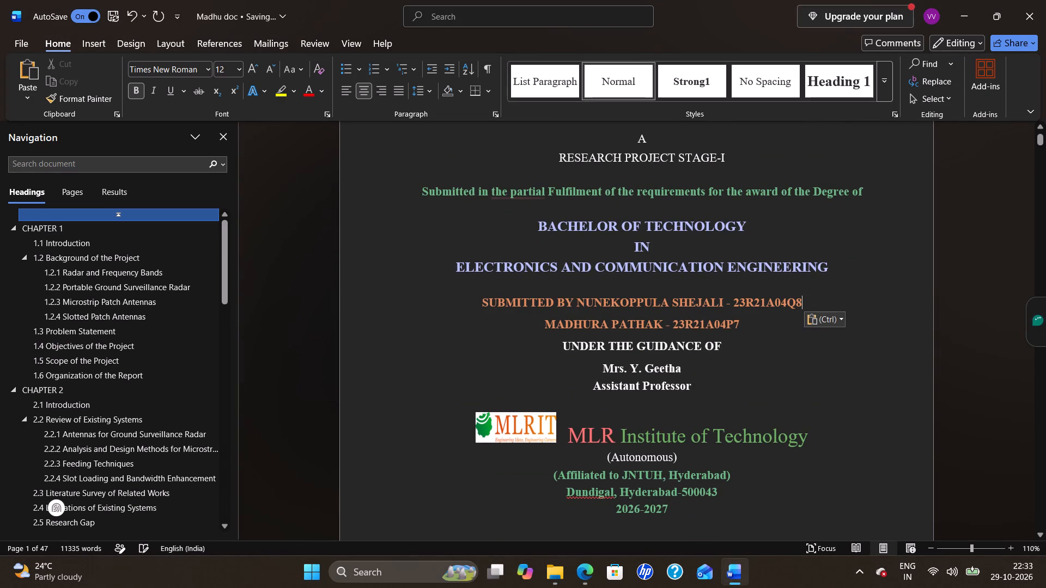
pyautogui.moveTo(738, 324); pyautogui.dragTo(538, 323)
pyautogui.press('BackSpace')
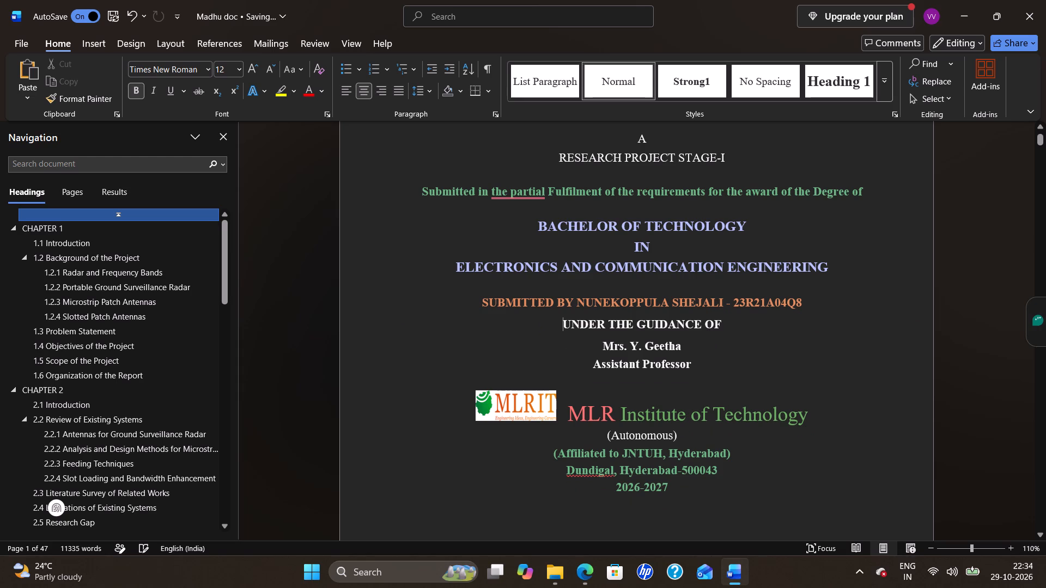
pyautogui.click(576, 297)
pyautogui.press('Return')
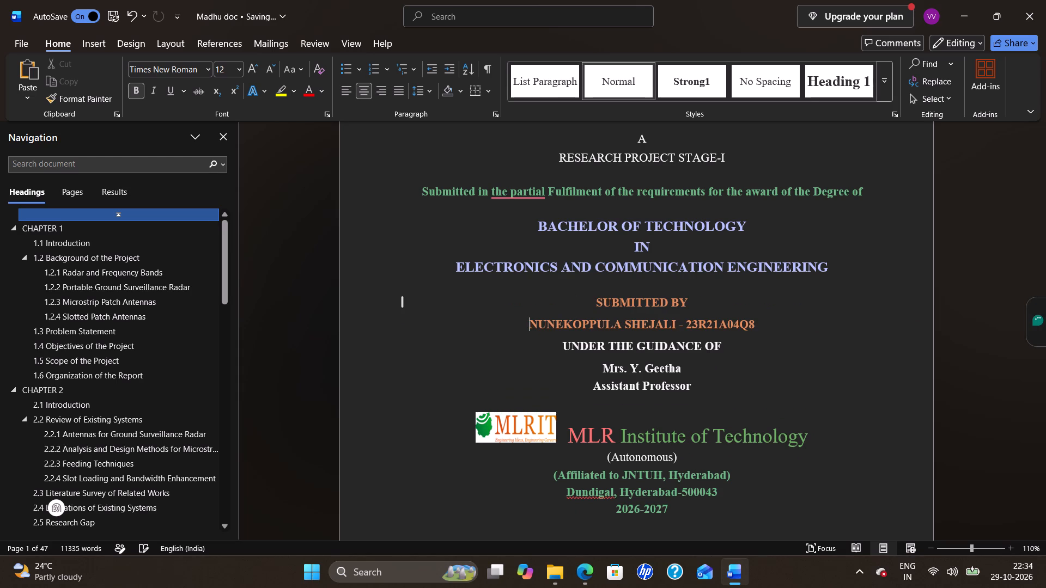
# Change the ending of the student's roll number in the CERTIFICATE paragraph to match the student in the Shejali Documentation PDF.
pyautogui.scroll(-1, 720, 326)
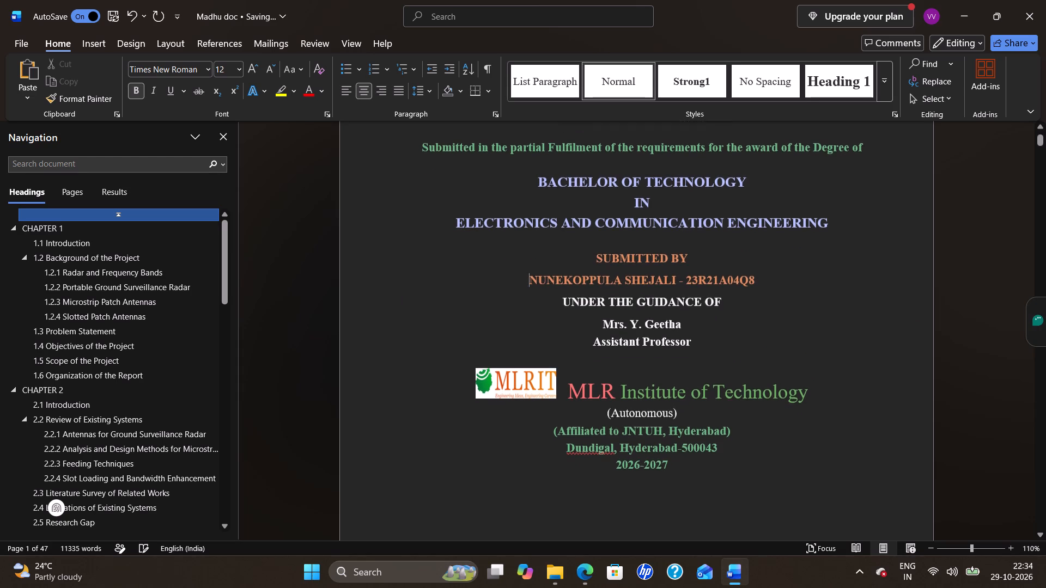
pyautogui.scroll(-6, 720, 326)
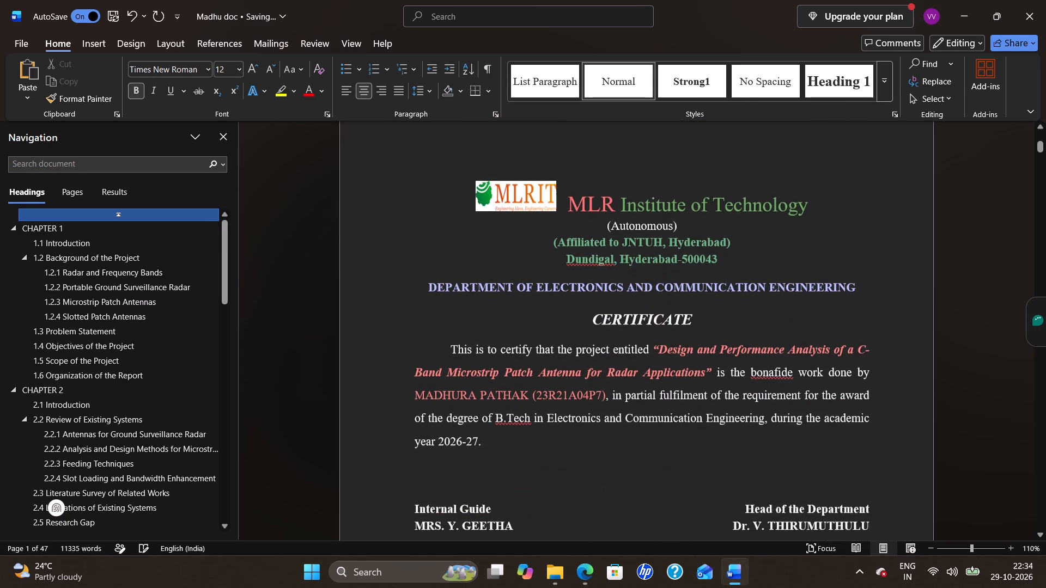
pyautogui.scroll(-1, 720, 326)
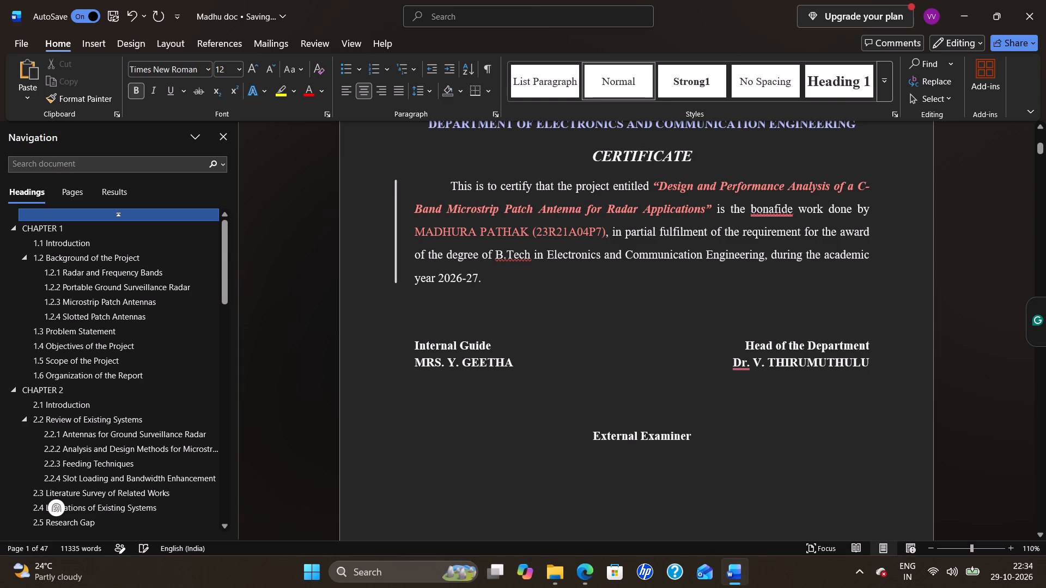
pyautogui.click(601, 231)
pyautogui.press('BackSpace')
pyautogui.press('BackSpace')
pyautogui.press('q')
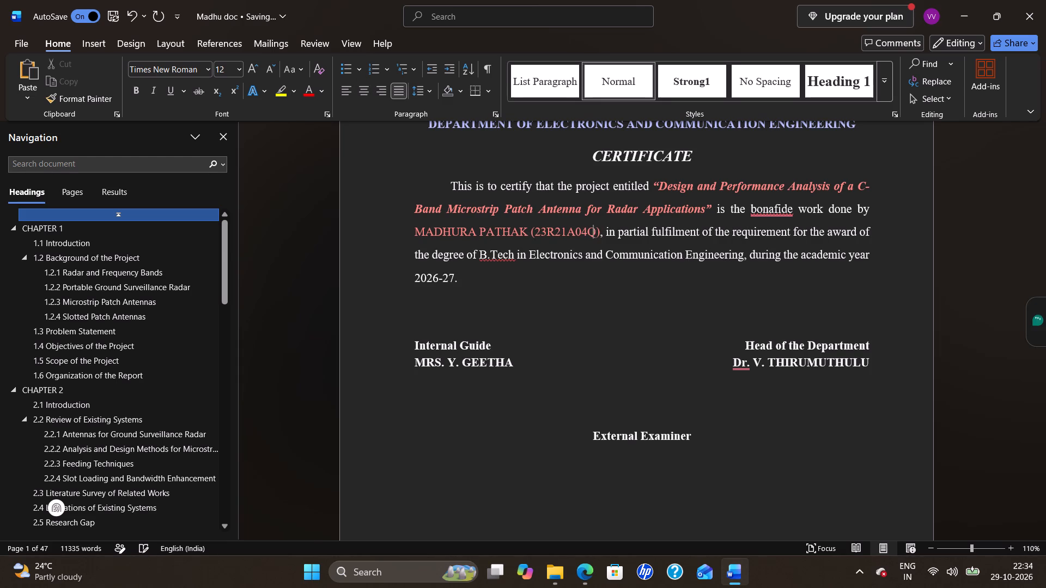
# Complete Shejali's roll number in the CERTIFICATE text and replace Madhura's name before it with Shejali's full name in capitals.
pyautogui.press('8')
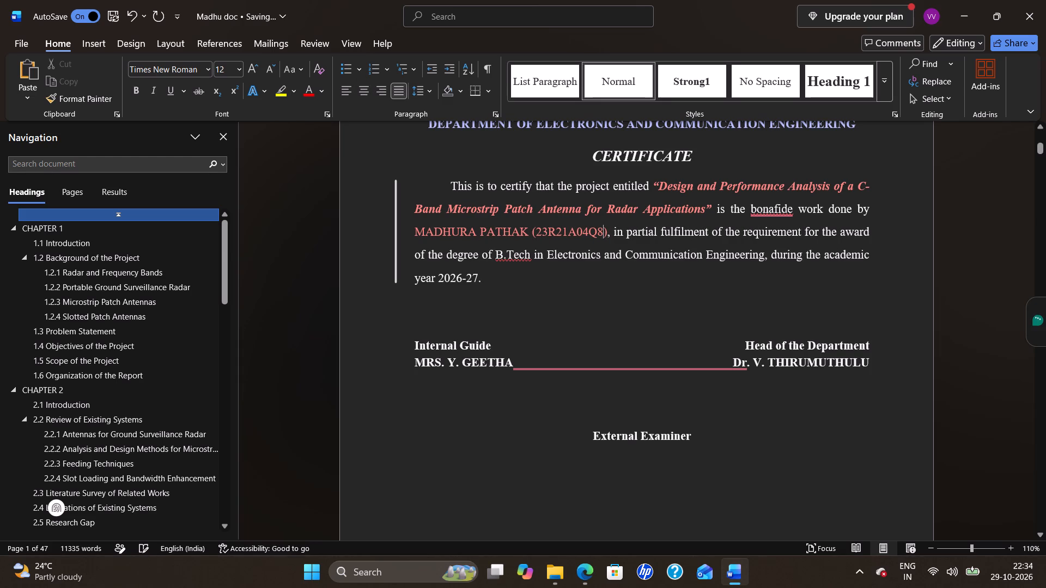
pyautogui.moveTo(527, 232); pyautogui.dragTo(431, 230)
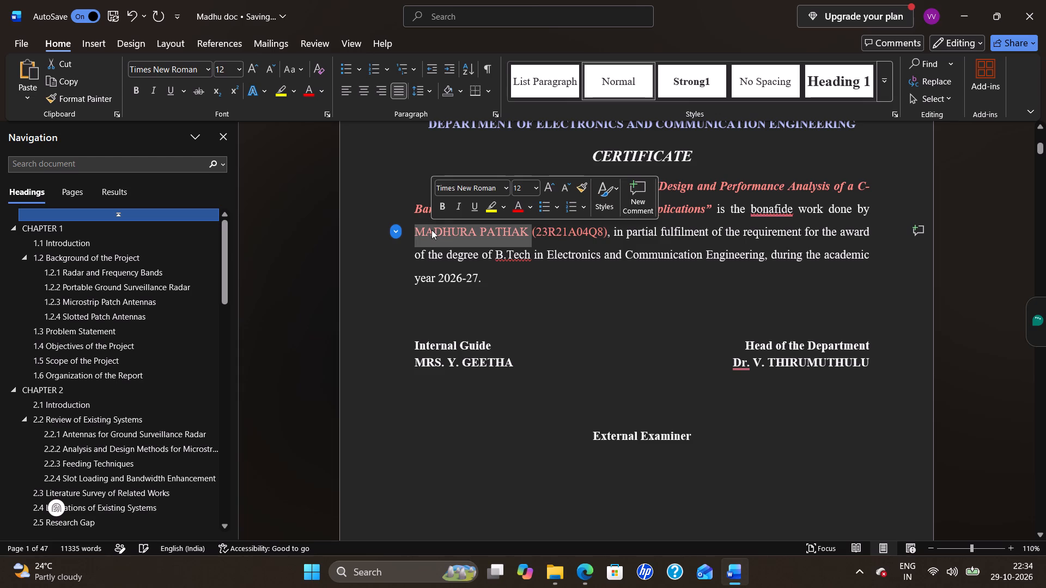
pyautogui.press('BackSpace')
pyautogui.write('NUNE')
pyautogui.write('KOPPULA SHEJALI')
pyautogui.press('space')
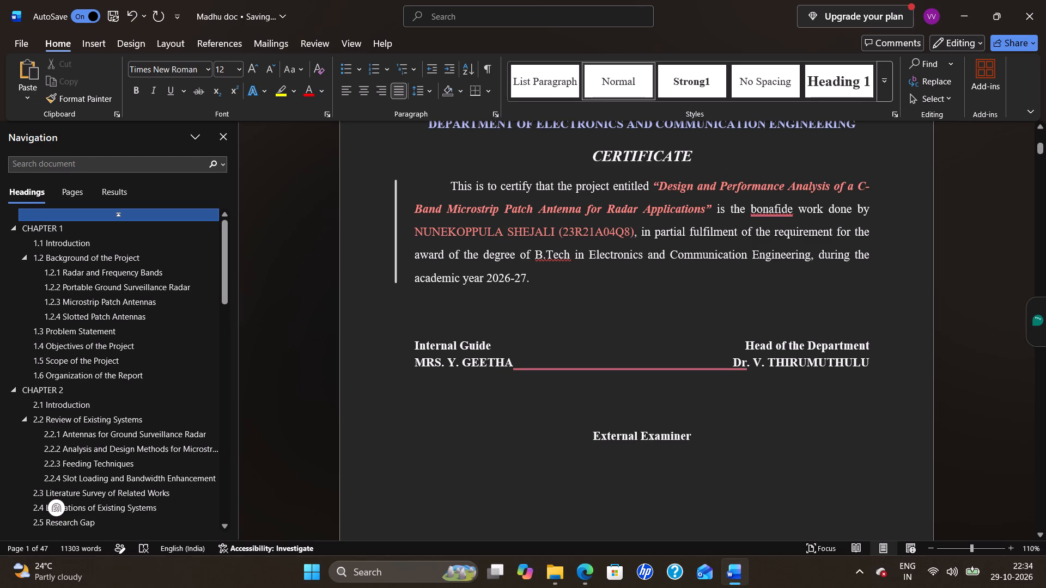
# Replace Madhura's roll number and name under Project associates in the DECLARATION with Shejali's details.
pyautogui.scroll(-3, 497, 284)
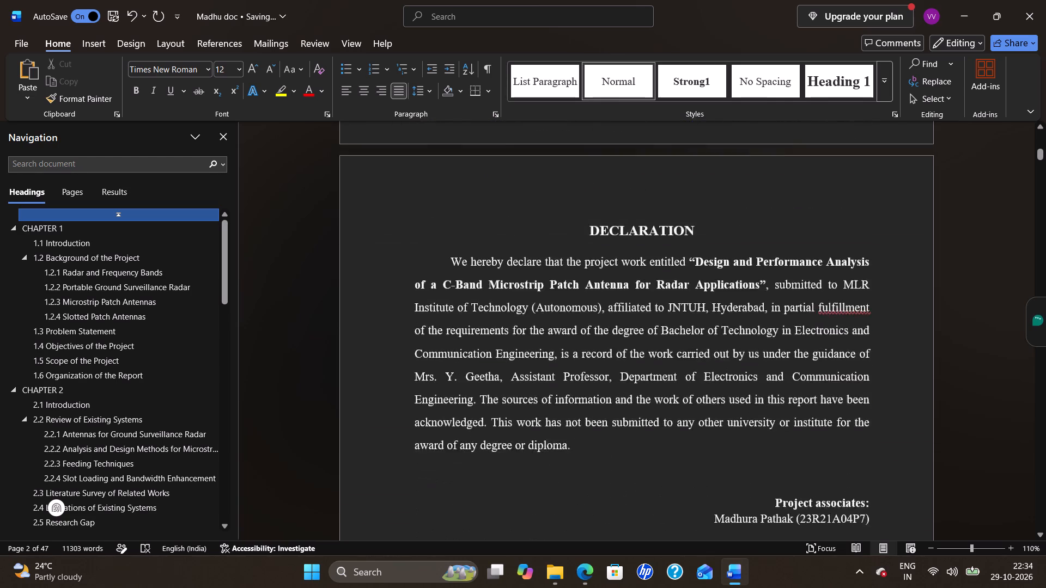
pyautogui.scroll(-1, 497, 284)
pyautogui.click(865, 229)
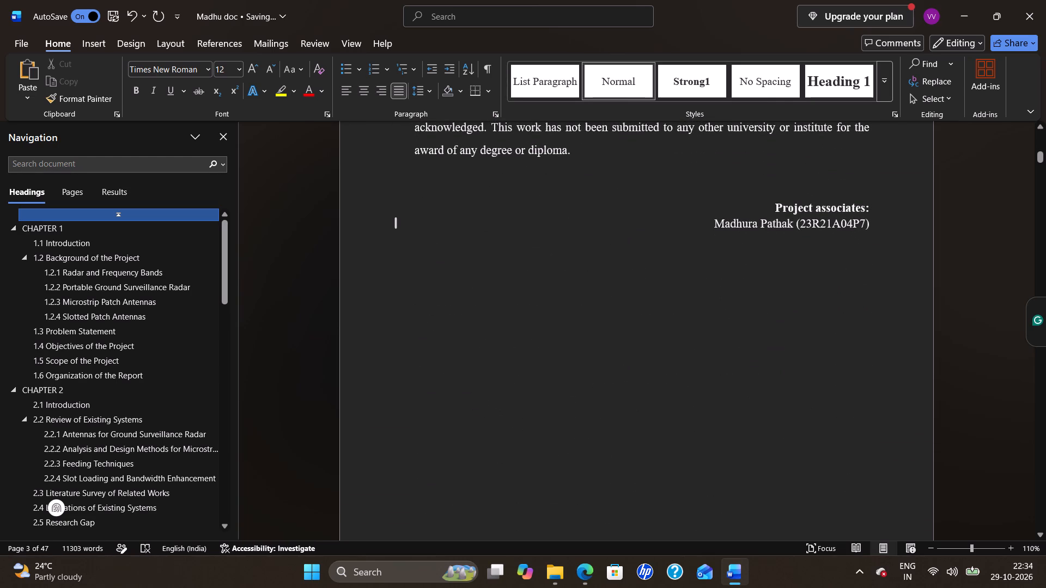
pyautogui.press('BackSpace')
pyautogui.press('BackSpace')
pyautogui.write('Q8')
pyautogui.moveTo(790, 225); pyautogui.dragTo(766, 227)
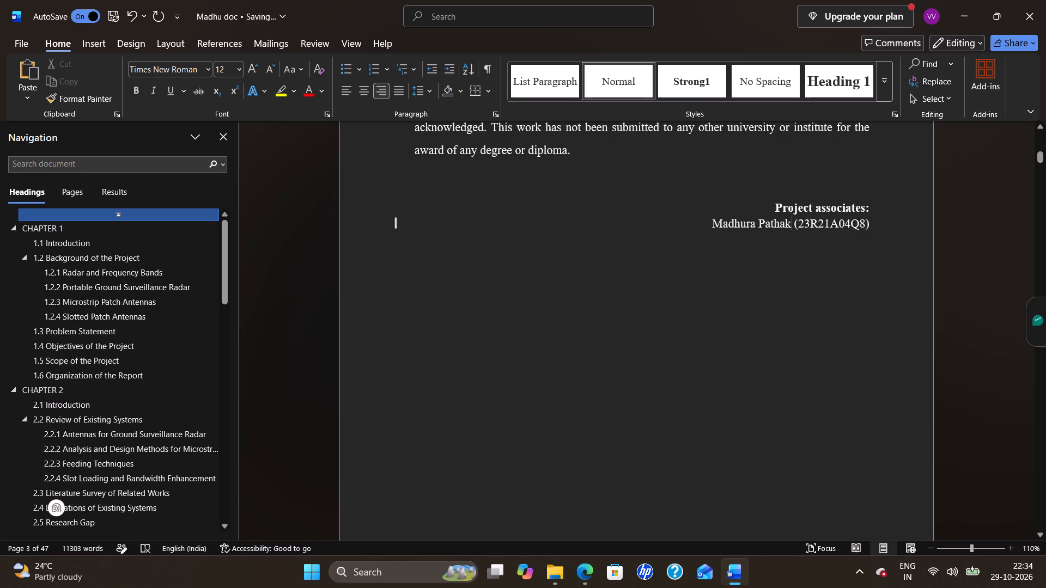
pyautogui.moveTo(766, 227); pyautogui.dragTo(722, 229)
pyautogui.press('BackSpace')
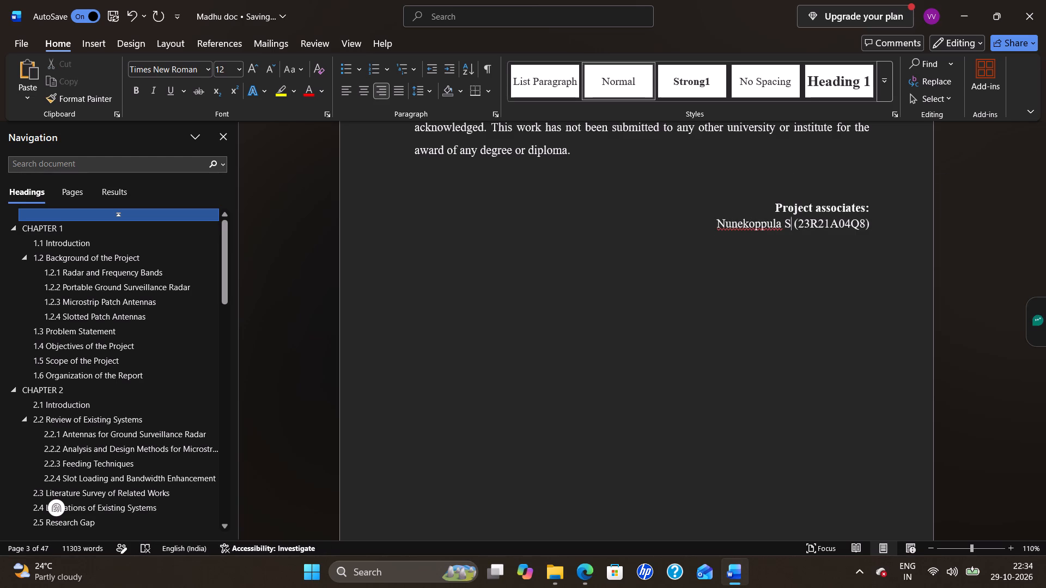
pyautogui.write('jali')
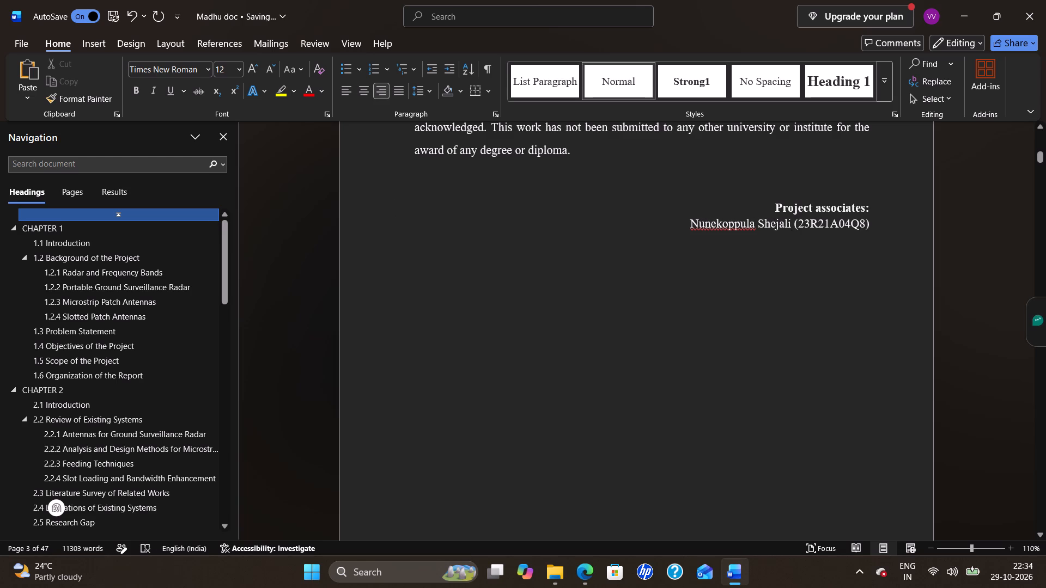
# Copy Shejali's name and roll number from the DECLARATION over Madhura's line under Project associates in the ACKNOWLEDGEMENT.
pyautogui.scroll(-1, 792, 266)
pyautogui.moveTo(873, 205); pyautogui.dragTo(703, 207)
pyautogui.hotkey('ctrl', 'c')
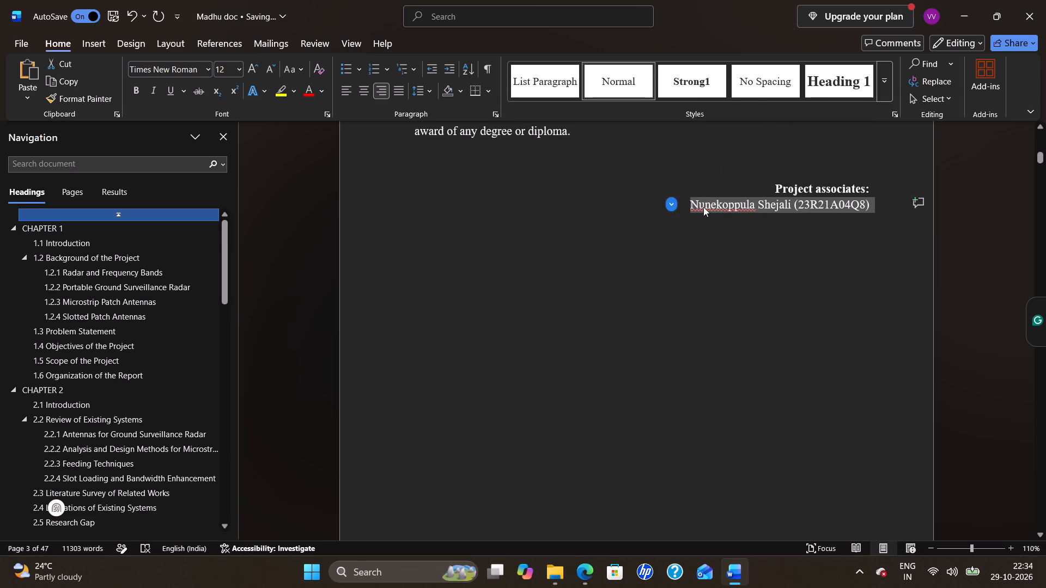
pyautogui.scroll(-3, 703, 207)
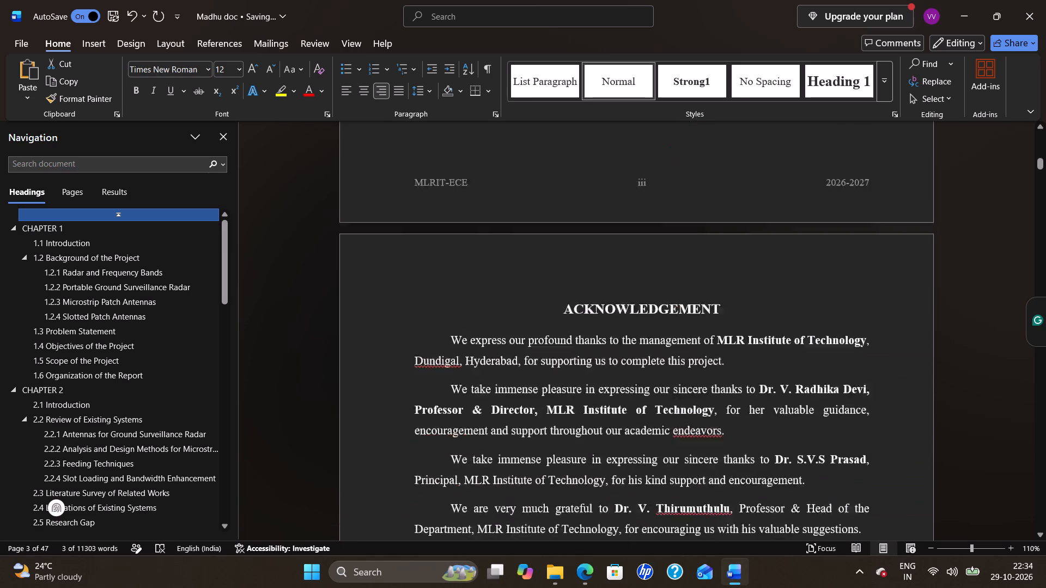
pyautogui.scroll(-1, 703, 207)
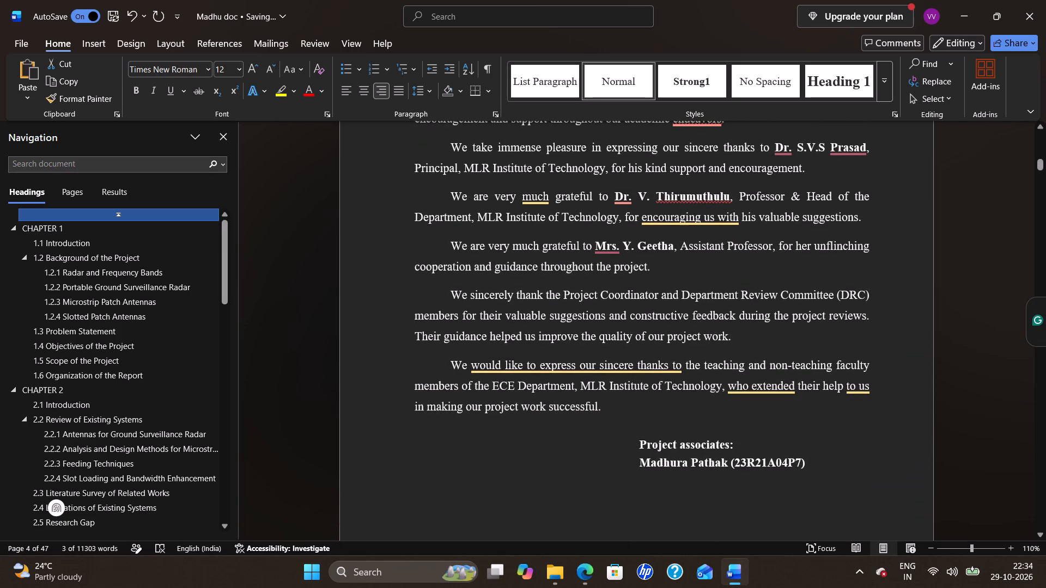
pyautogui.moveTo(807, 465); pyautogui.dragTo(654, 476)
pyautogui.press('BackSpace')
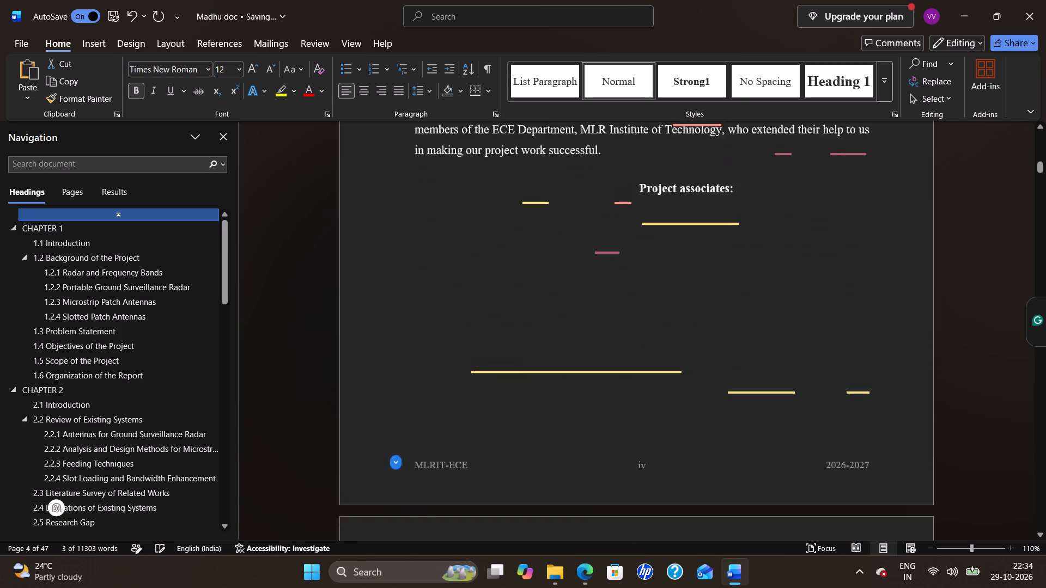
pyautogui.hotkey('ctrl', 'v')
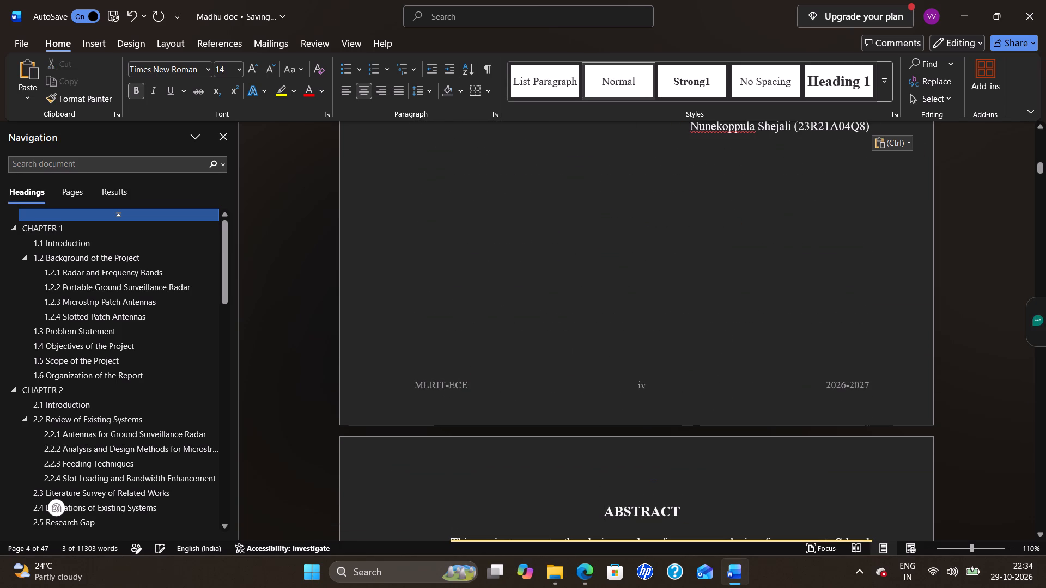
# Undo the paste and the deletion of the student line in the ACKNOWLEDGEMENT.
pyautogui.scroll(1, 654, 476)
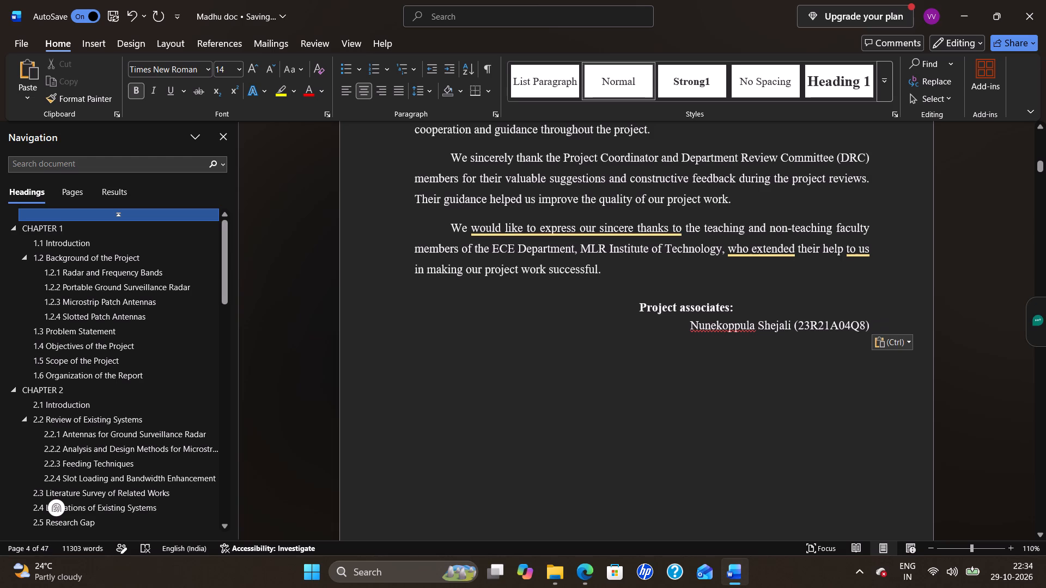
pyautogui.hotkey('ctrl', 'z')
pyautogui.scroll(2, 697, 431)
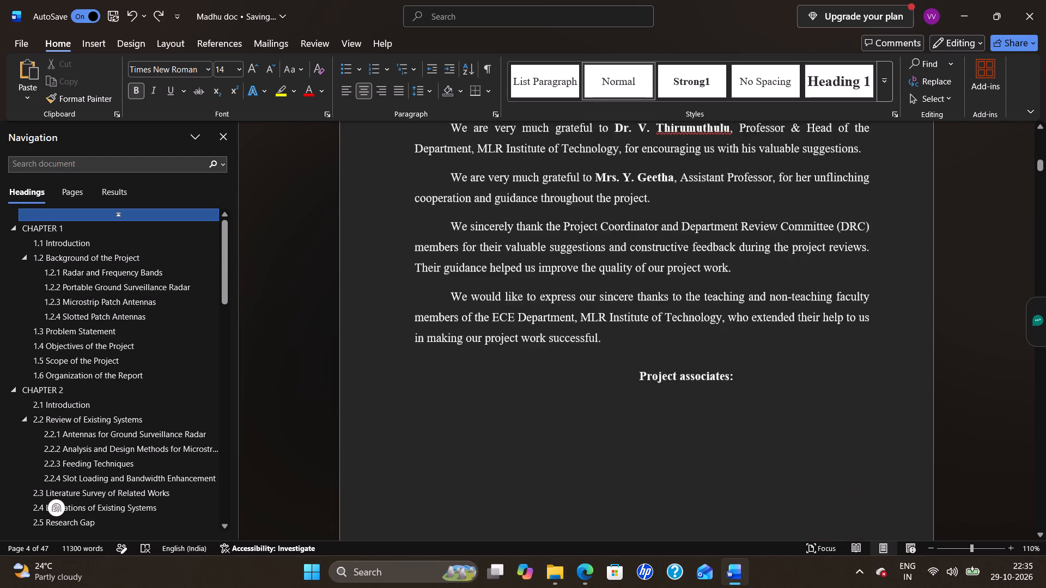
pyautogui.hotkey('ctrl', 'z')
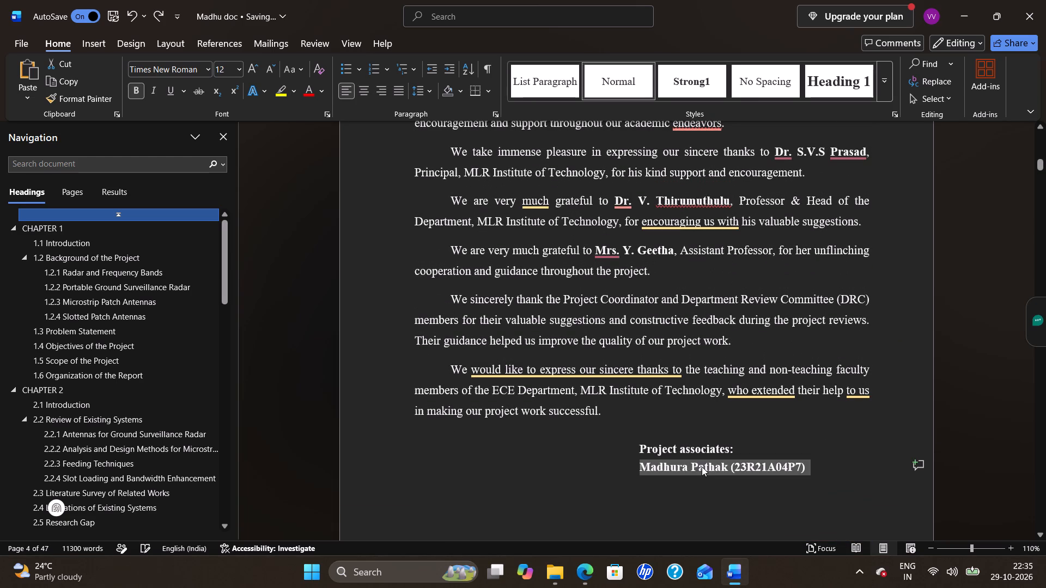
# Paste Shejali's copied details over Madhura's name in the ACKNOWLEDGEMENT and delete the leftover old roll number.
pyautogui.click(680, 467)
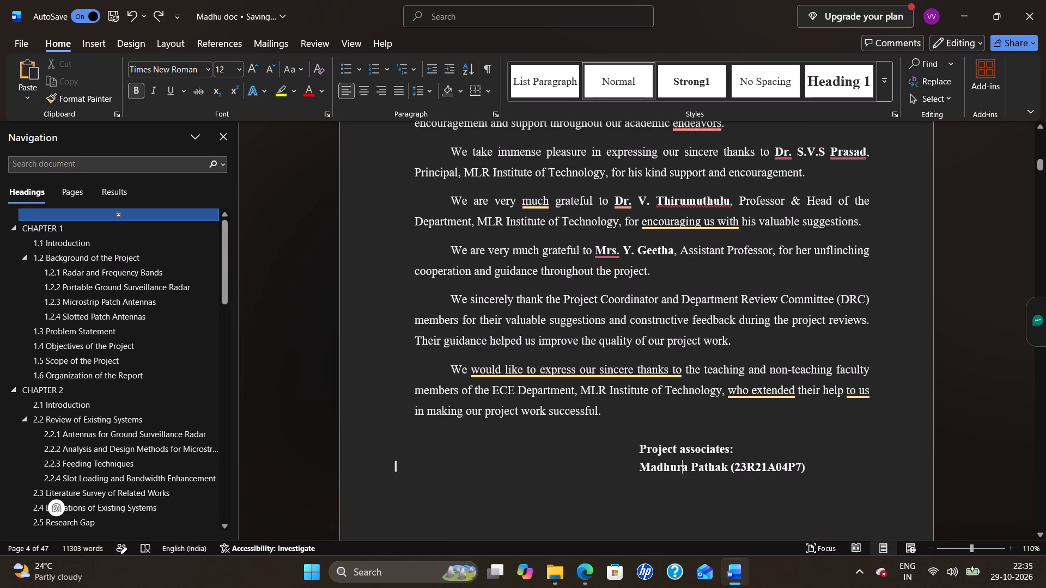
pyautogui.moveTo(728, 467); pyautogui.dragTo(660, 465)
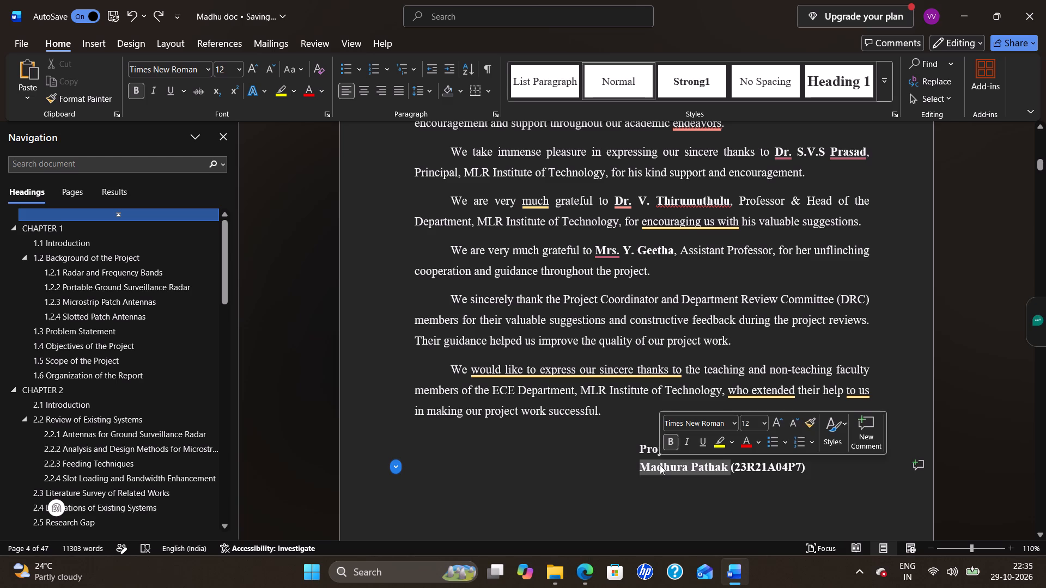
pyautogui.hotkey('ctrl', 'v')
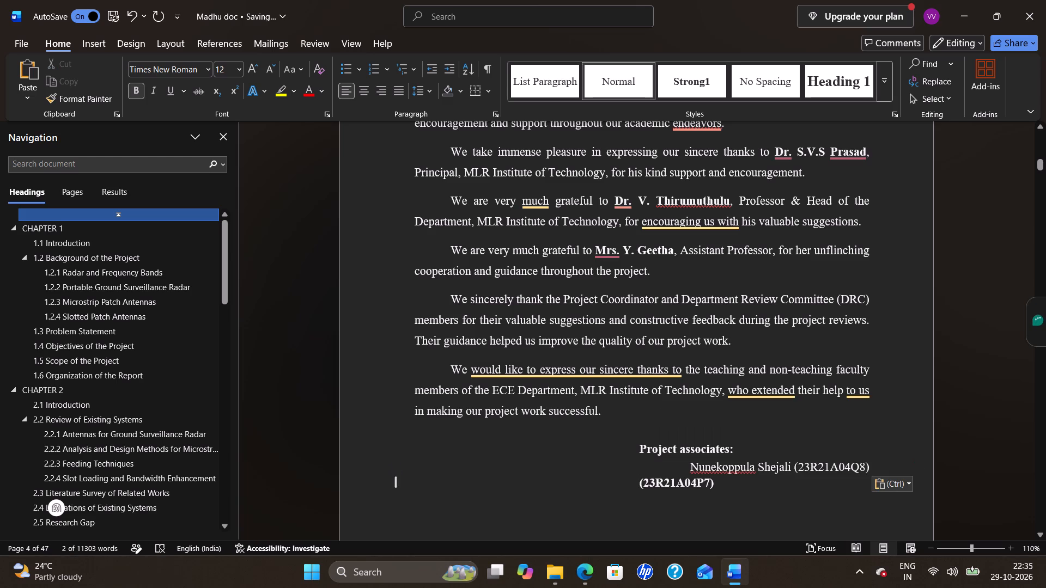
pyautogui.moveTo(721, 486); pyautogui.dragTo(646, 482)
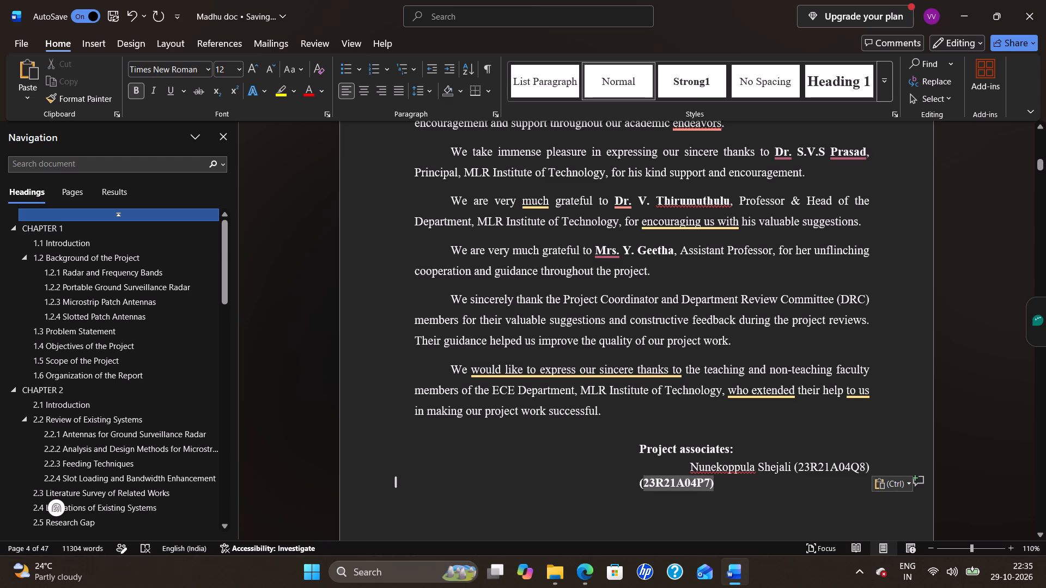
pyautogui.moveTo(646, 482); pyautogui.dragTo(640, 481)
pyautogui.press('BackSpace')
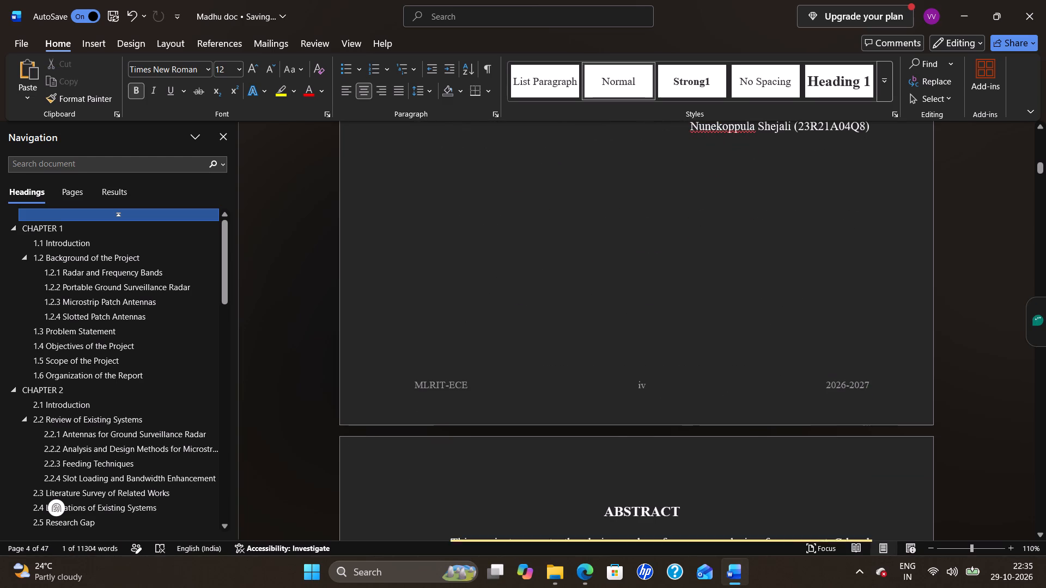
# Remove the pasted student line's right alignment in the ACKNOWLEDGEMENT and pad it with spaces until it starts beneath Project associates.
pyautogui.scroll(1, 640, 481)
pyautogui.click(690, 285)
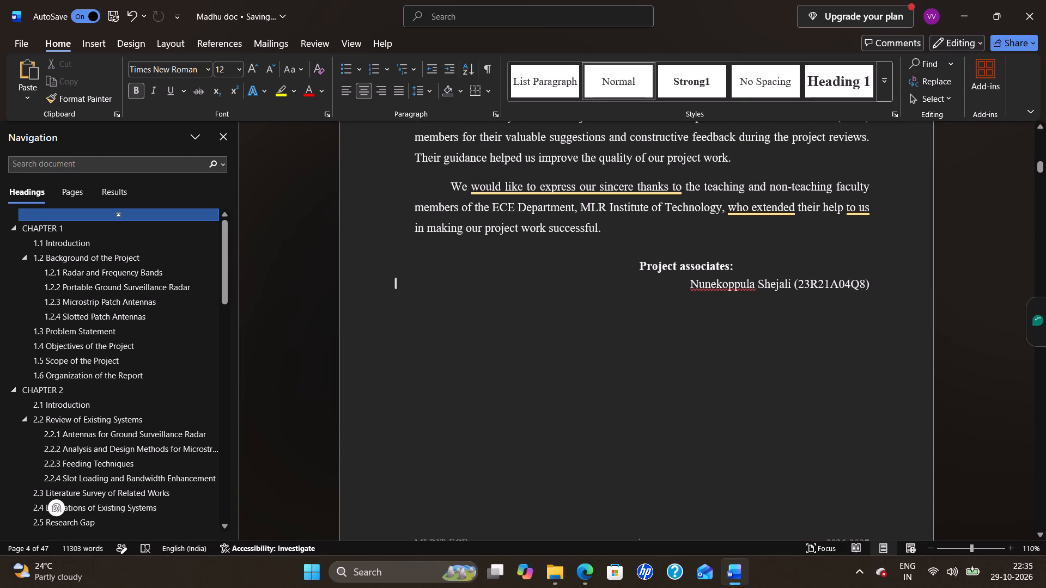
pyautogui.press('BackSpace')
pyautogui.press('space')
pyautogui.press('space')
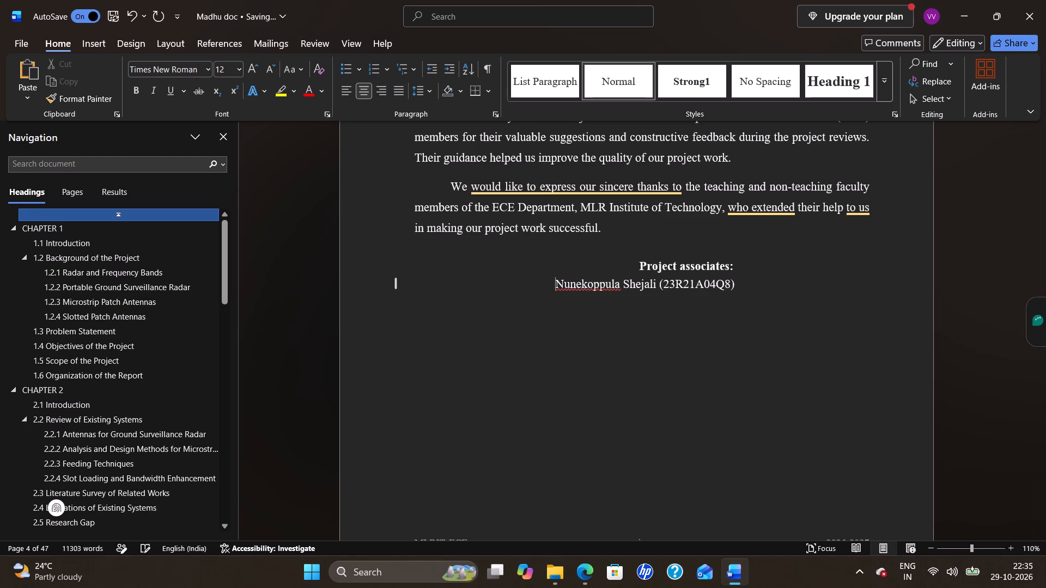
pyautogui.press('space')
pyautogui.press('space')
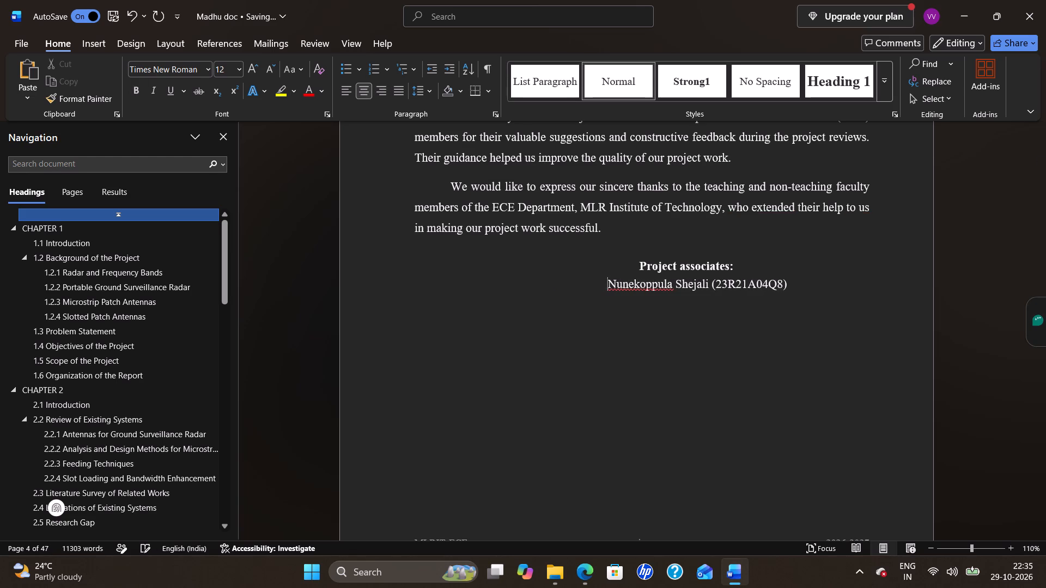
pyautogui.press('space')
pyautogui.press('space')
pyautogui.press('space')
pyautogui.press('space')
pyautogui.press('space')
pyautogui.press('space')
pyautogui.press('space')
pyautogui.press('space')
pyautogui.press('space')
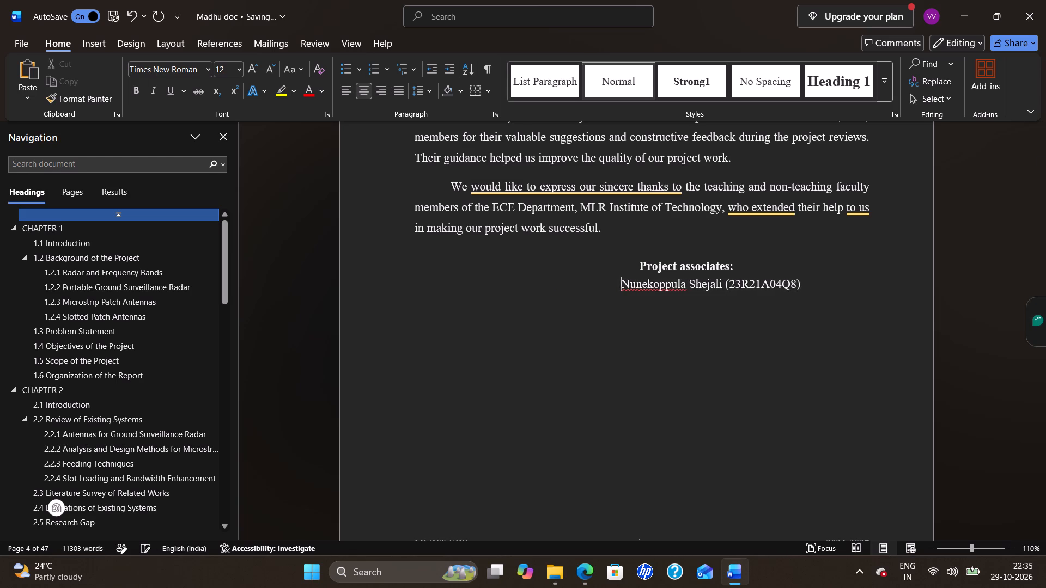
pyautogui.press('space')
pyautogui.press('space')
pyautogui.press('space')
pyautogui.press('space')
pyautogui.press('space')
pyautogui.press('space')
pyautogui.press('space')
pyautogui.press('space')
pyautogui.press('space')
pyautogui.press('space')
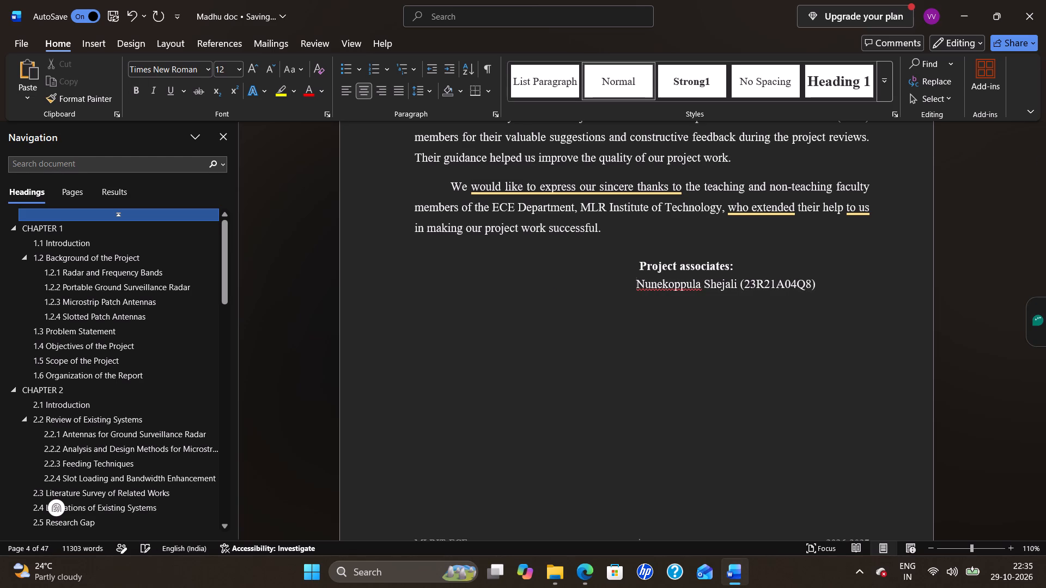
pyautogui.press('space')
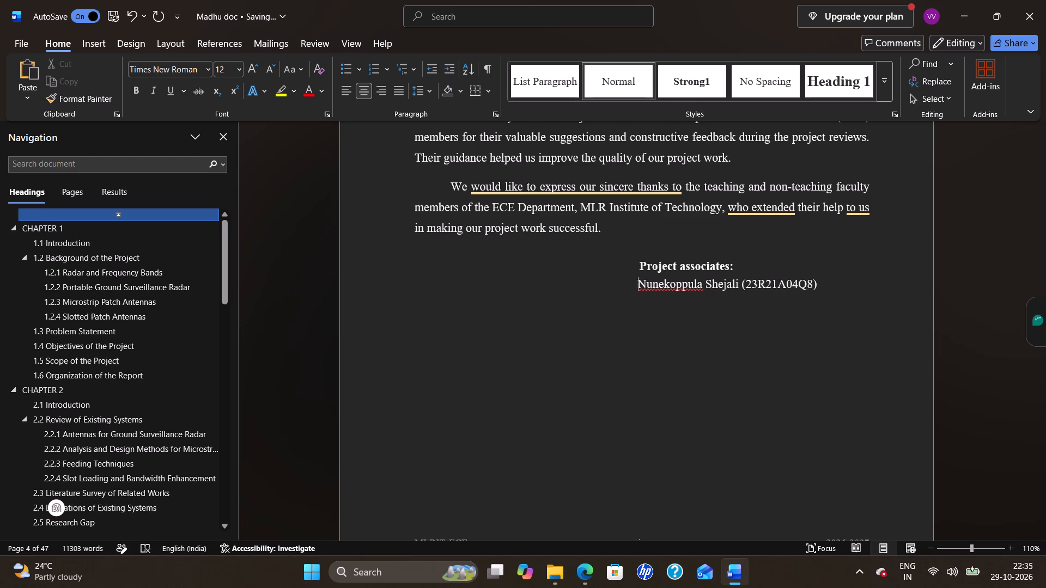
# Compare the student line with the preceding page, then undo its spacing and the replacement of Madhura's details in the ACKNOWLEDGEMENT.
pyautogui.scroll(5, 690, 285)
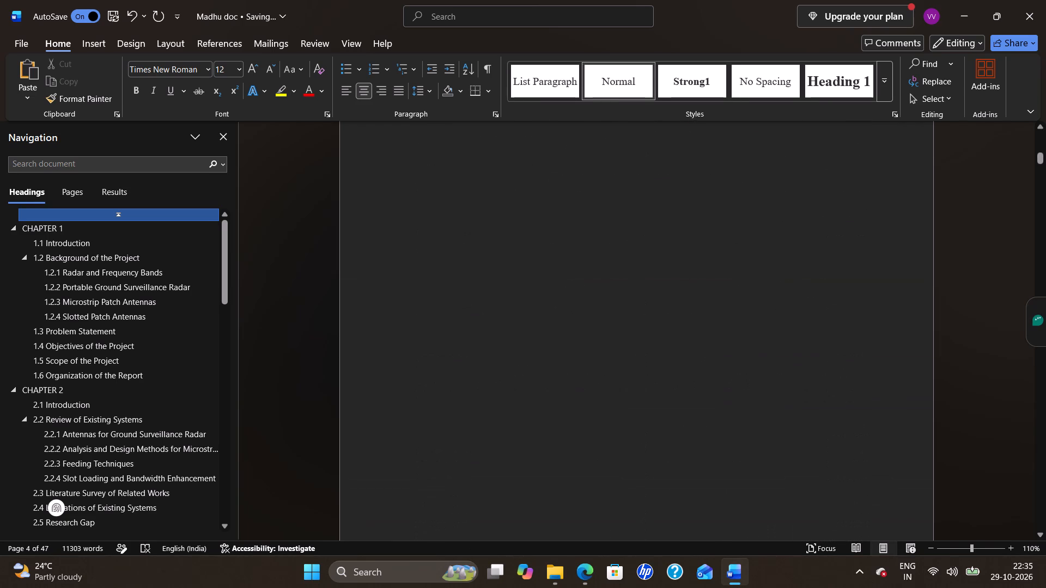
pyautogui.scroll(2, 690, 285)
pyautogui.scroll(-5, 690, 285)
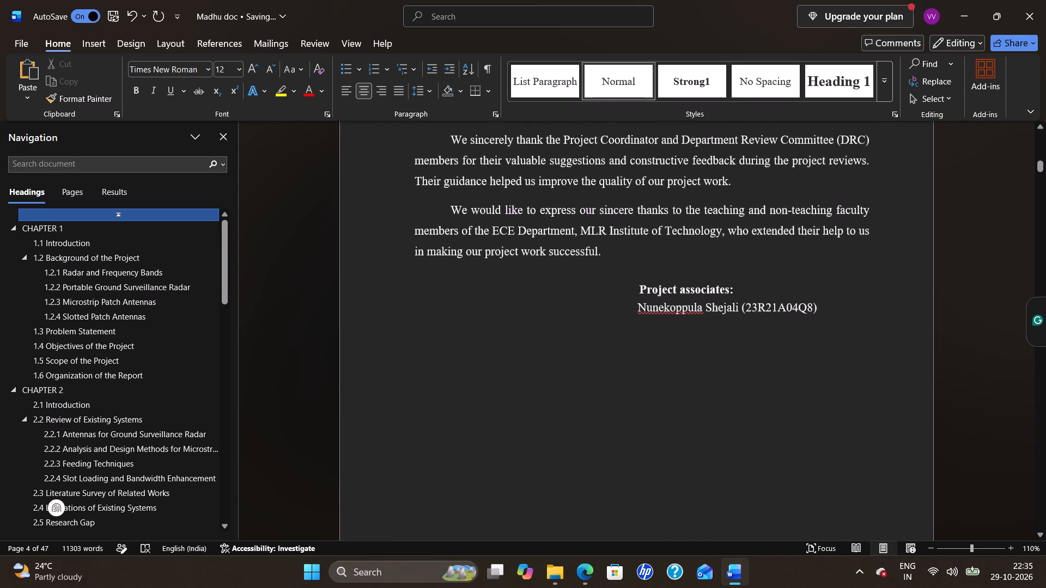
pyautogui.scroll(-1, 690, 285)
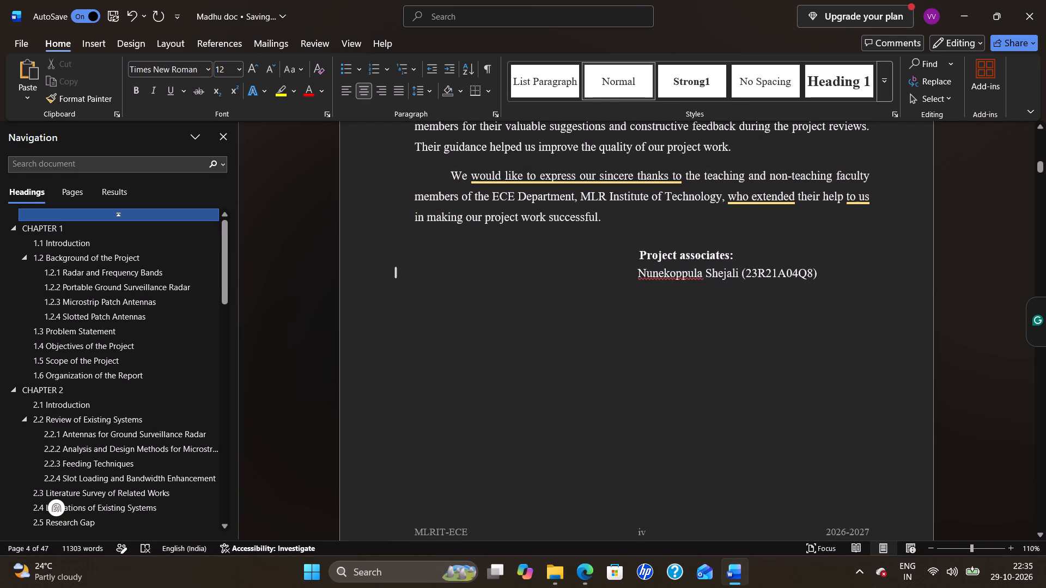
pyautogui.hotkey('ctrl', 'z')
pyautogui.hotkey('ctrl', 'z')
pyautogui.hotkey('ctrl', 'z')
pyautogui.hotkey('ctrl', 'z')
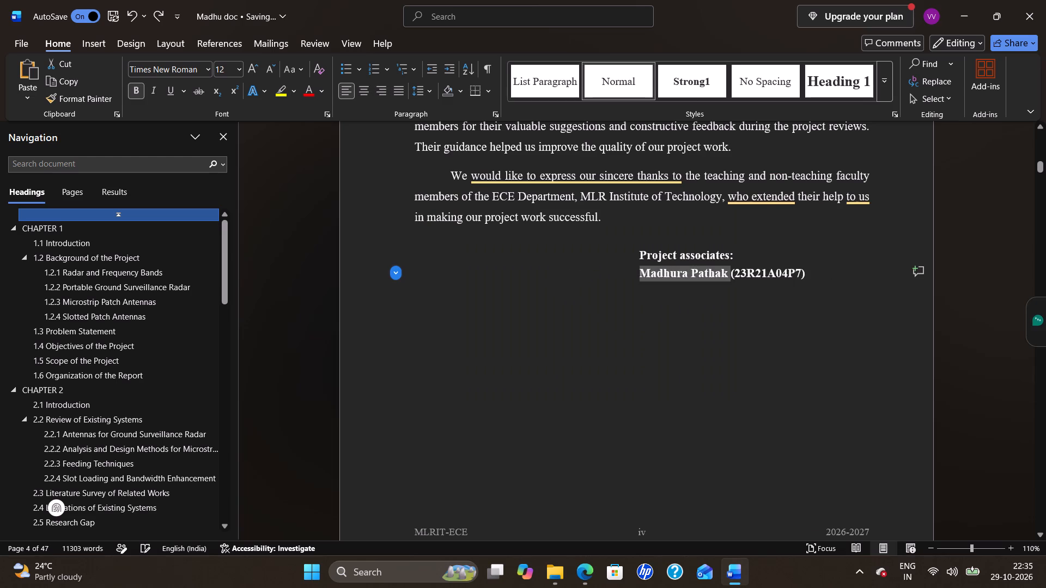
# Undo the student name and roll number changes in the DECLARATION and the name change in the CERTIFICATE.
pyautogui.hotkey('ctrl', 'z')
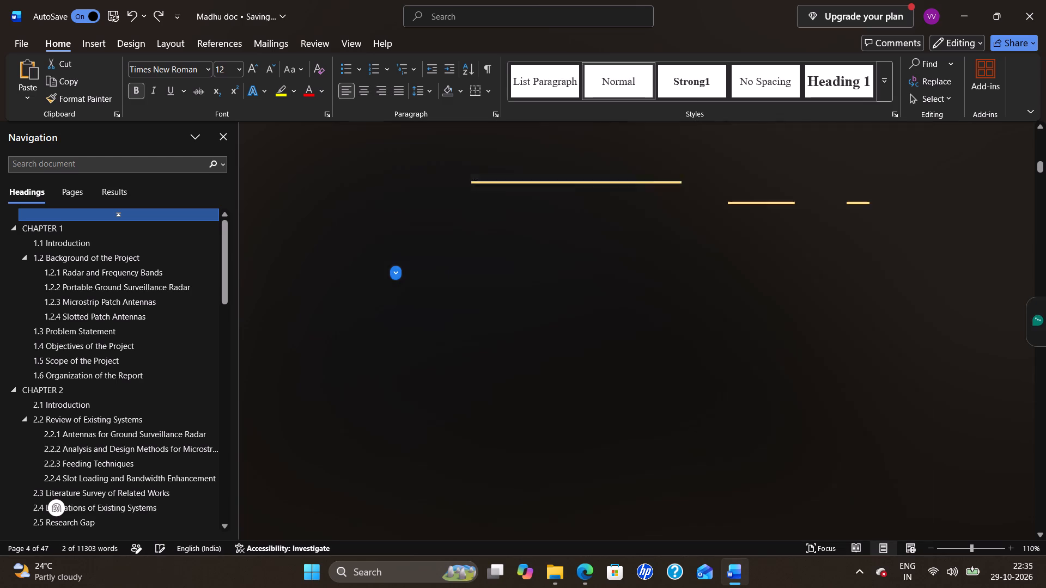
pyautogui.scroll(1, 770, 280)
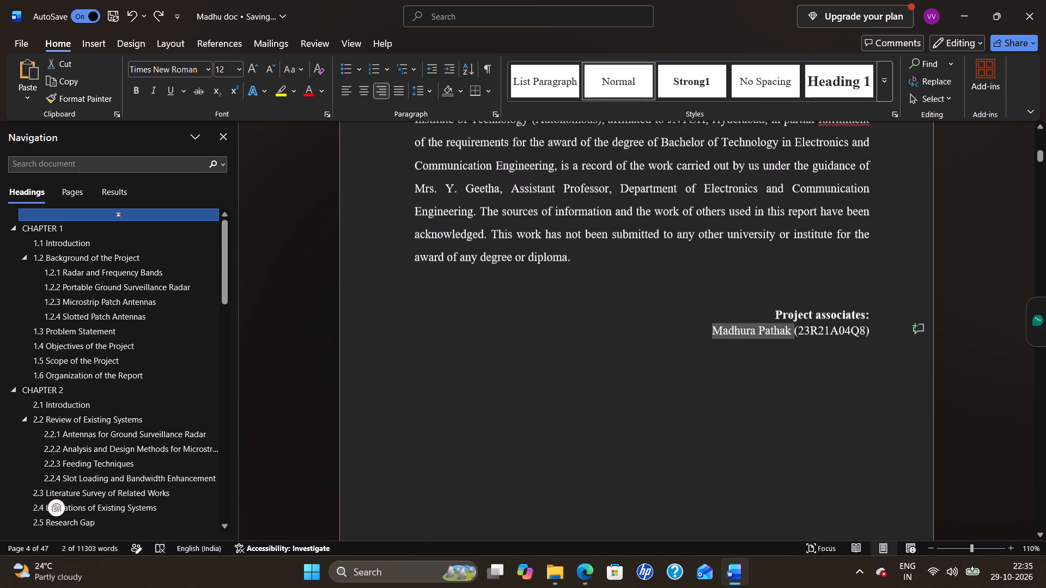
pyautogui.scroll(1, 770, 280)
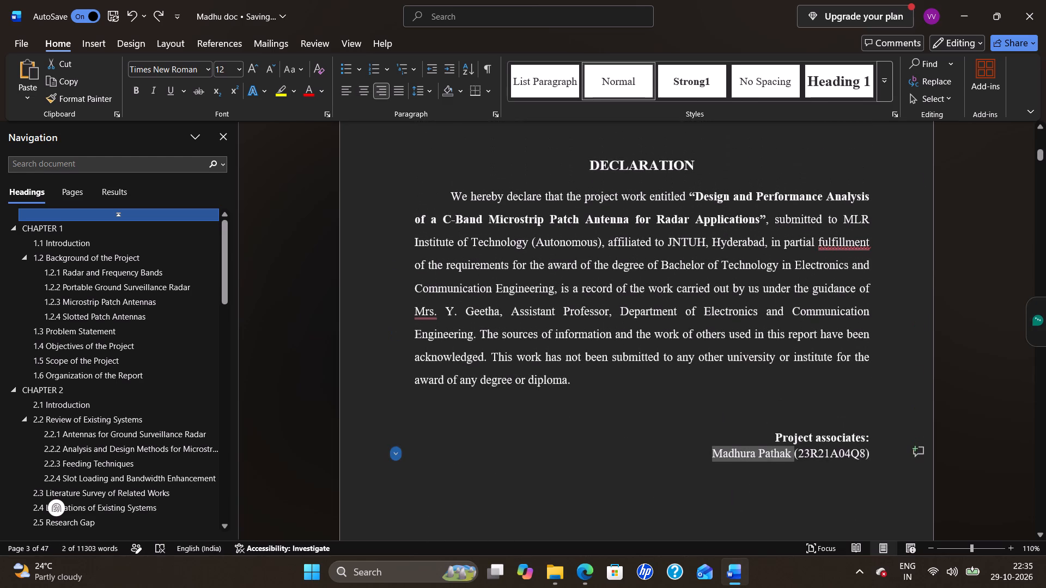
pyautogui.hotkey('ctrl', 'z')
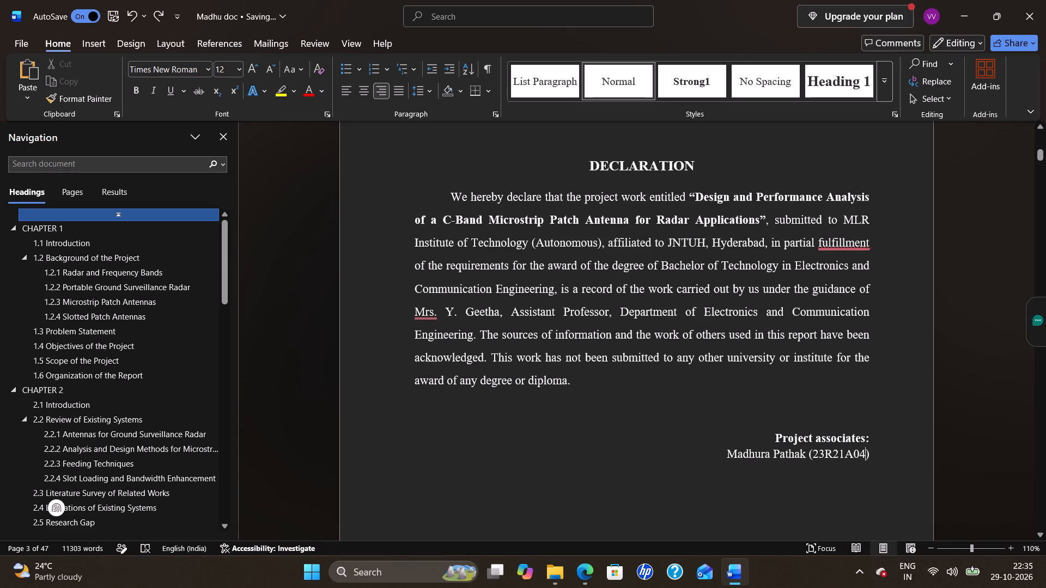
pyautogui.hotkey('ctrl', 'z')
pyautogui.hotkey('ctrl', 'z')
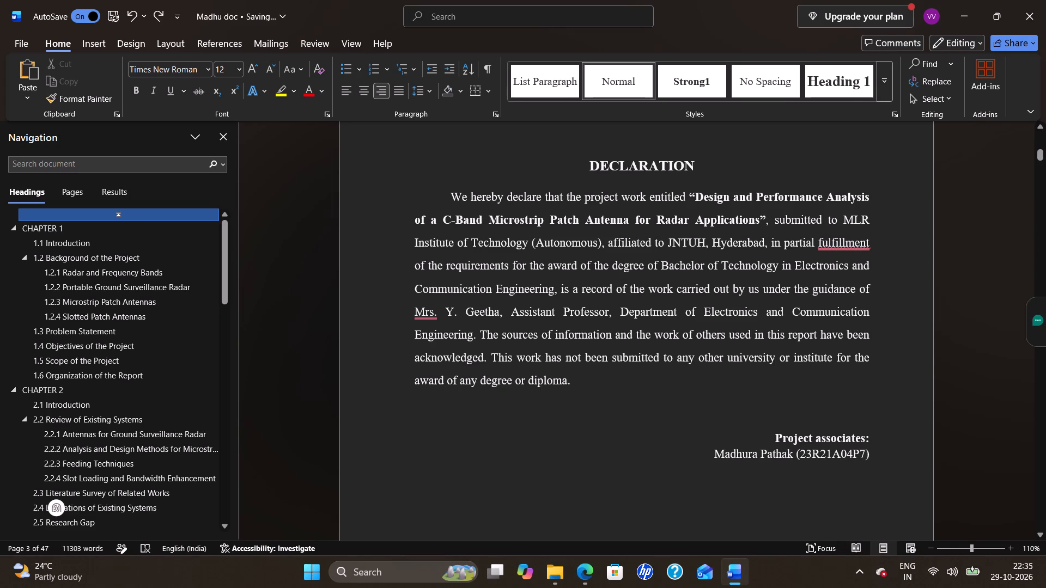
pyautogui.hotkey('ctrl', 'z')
# Replace Madhura's name in the CERTIFICATE paragraph with Shejali's full name in capitals, keeping a space before the roll number.
pyautogui.scroll(1, 770, 280)
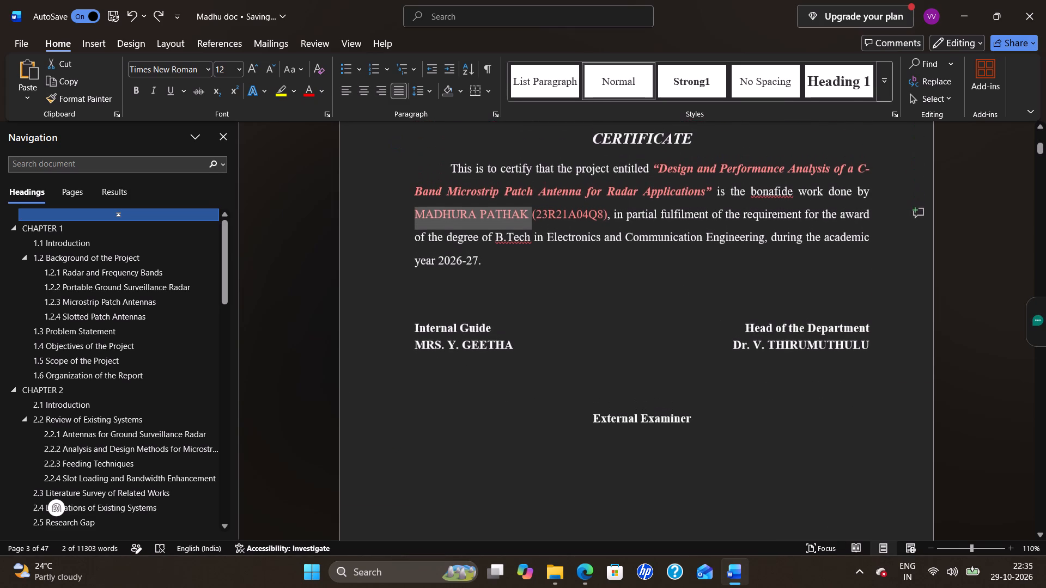
pyautogui.scroll(1, 770, 280)
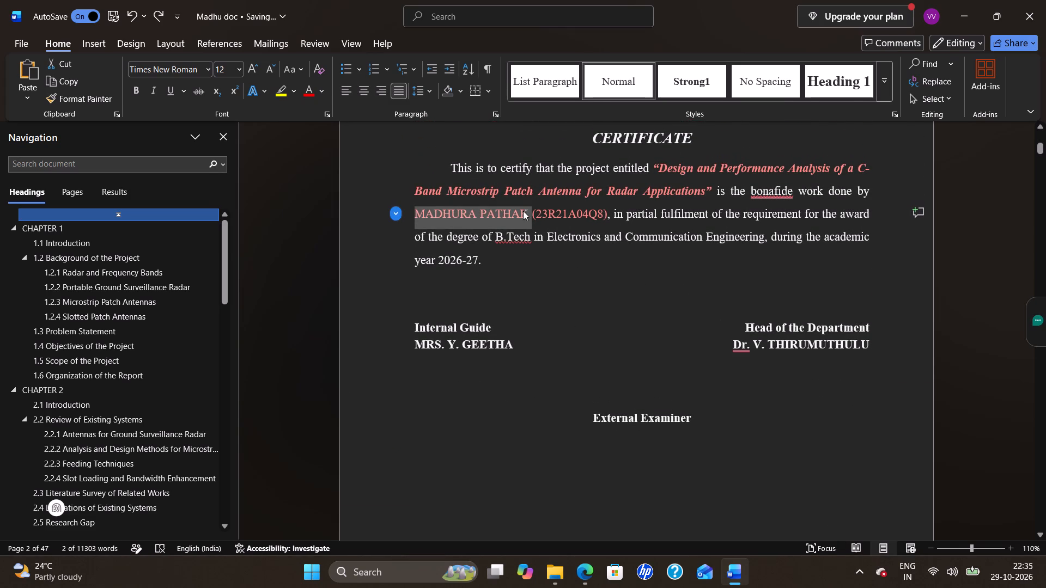
pyautogui.press('BackSpace')
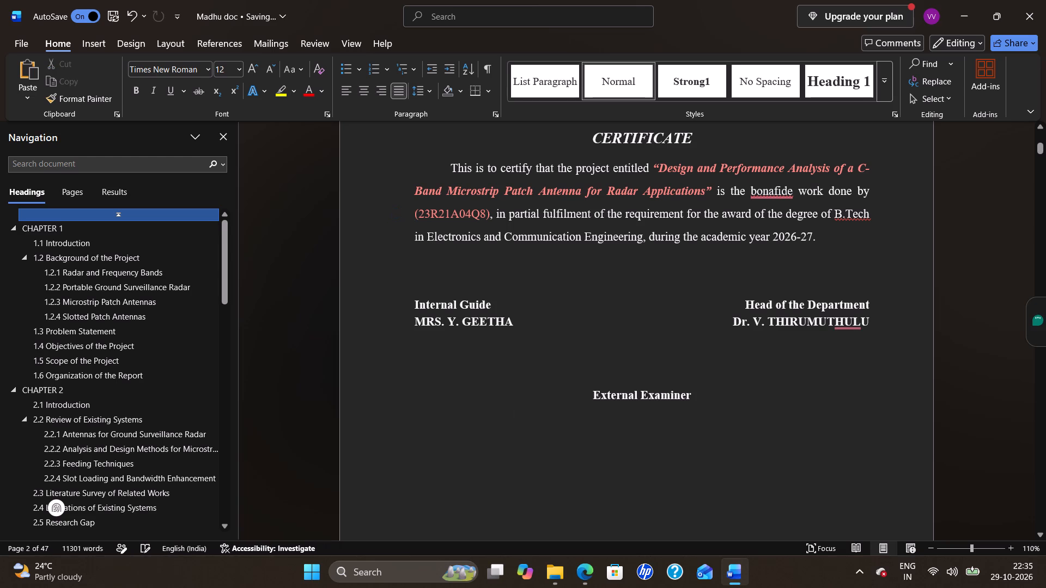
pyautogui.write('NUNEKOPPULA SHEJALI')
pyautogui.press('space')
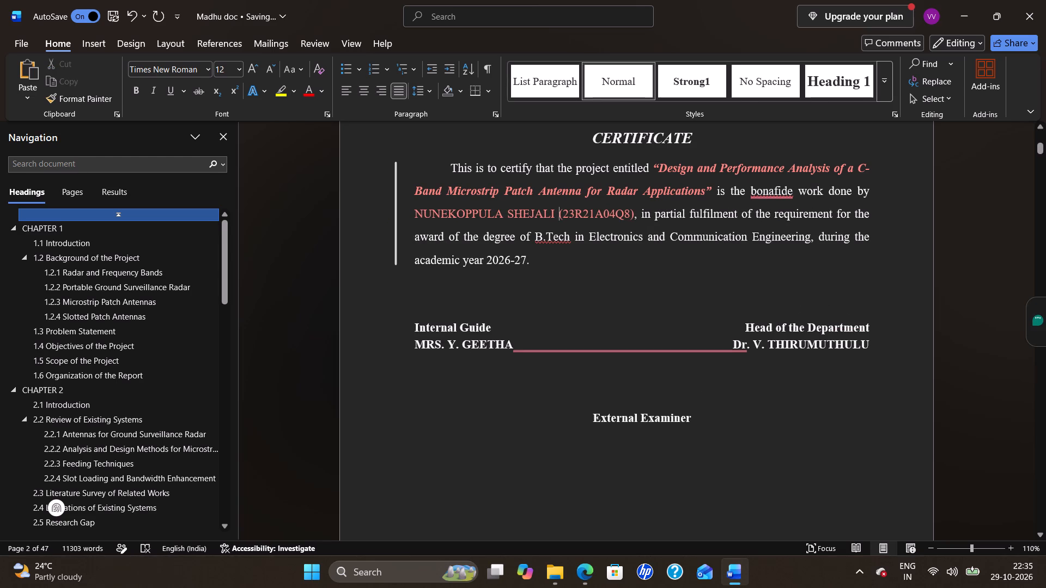
# Replace the last two characters of the roll number in the DECLARATION so that it matches Shejali's in the CERTIFICATE.
pyautogui.scroll(-4, 666, 220)
pyautogui.scroll(1, 666, 220)
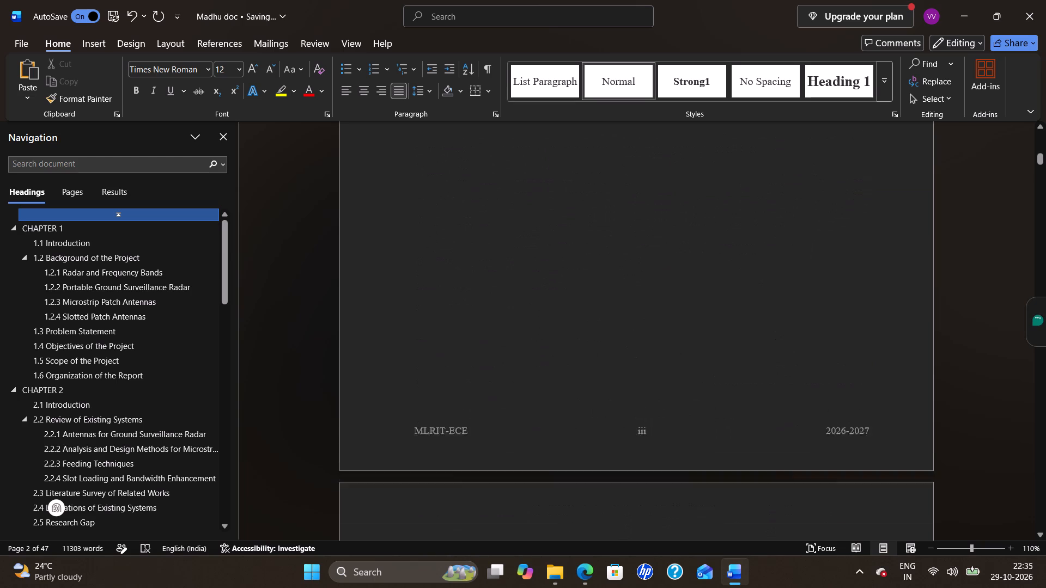
pyautogui.scroll(2, 666, 220)
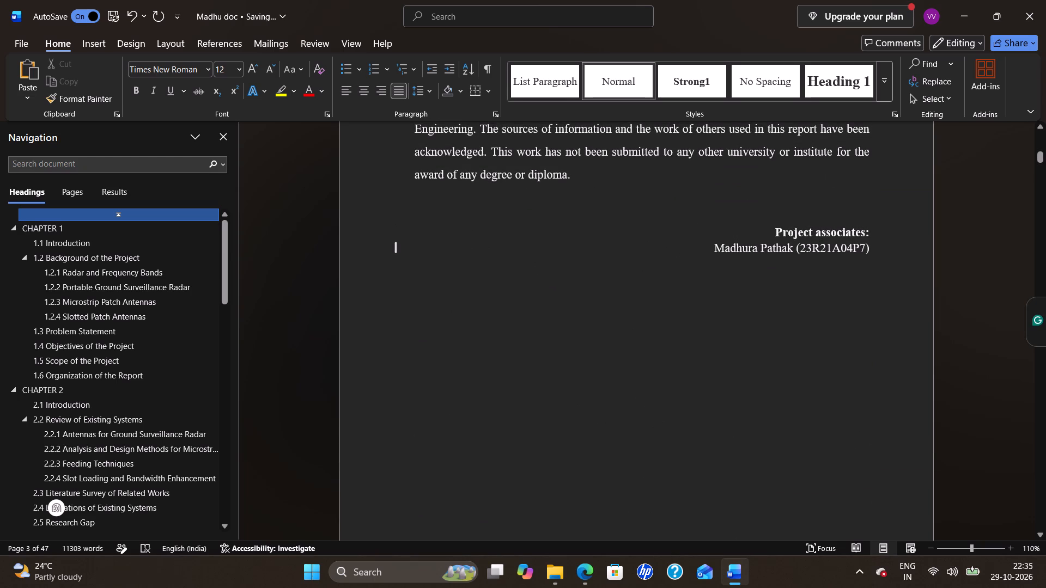
pyautogui.click(866, 246)
pyautogui.press('BackSpace')
pyautogui.press('BackSpace')
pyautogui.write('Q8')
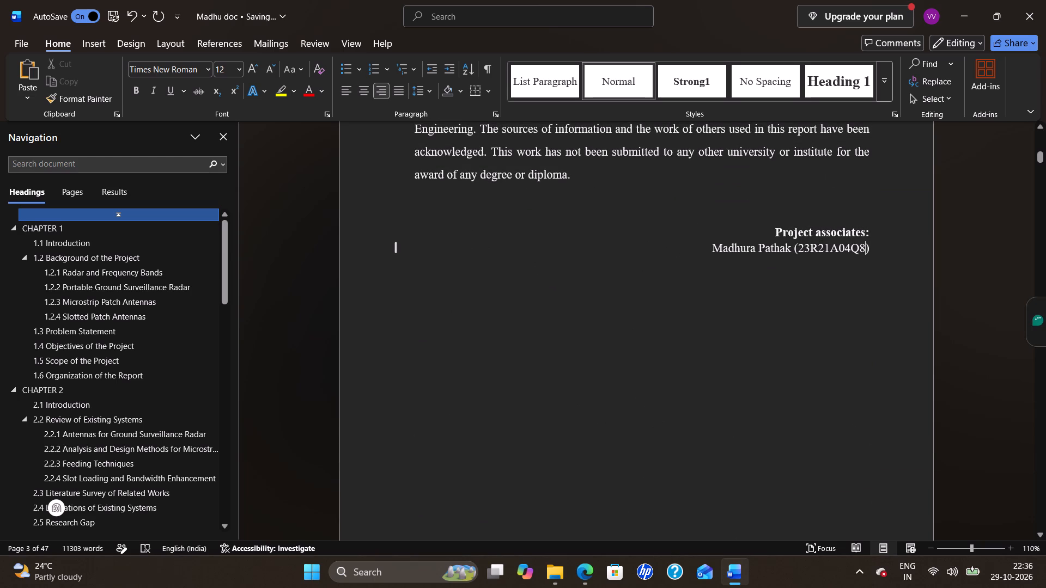
# Replace Madhura's name before the roll number in the DECLARATION with Shejali's full name in title case.
pyautogui.click(789, 248)
pyautogui.press('BackSpace')
pyautogui.press('BackSpace')
pyautogui.press('BackSpace')
pyautogui.press('BackSpace')
pyautogui.press('BackSpace')
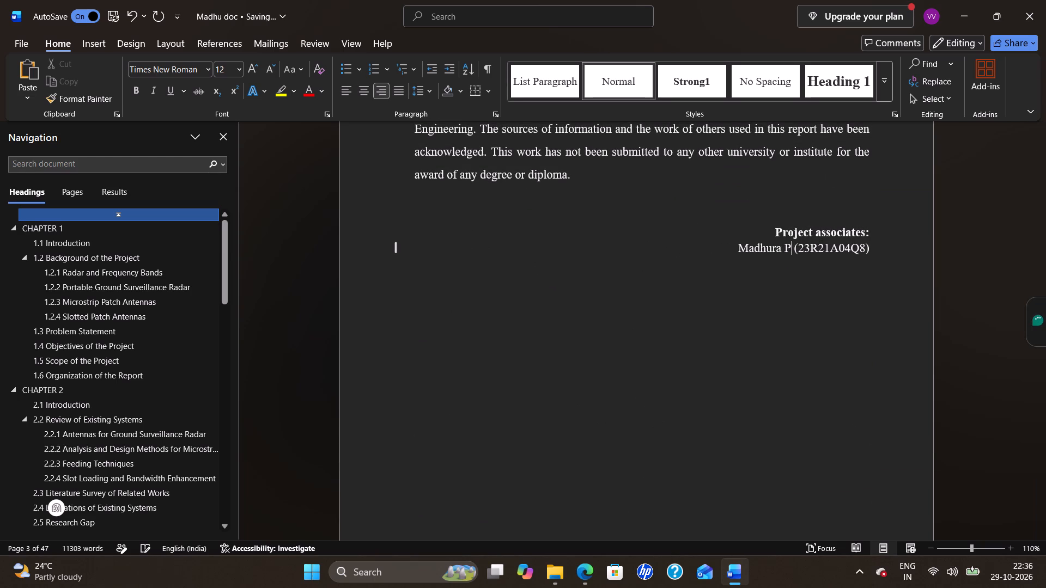
pyautogui.press('BackSpace')
pyautogui.press('BackSpace')
pyautogui.press('BackSpace')
pyautogui.press('BackSpace')
pyautogui.press('BackSpace')
pyautogui.press('BackSpace')
pyautogui.press('BackSpace')
pyautogui.press('BackSpace')
pyautogui.press('BackSpace')
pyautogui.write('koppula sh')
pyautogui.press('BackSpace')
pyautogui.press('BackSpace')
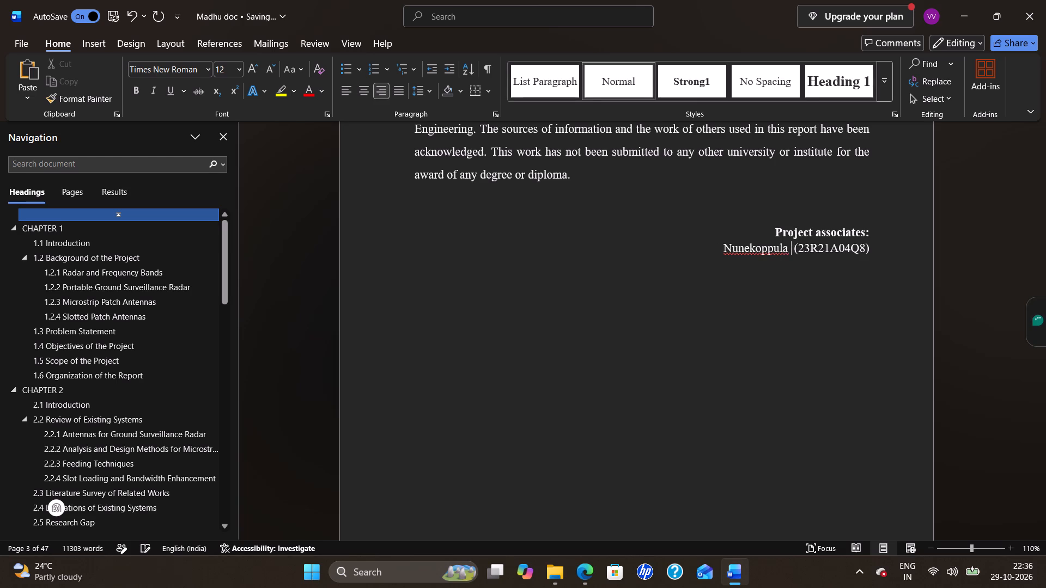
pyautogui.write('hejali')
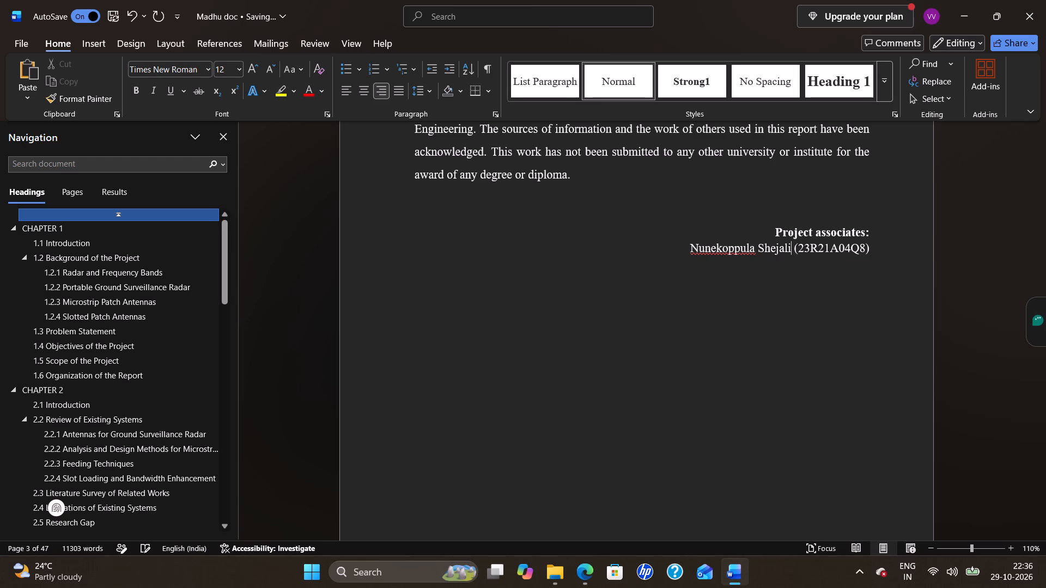
# Right-align the Project associates heading and the student line at the end of the ACKNOWLEDGEMENT.
pyautogui.scroll(-1, 814, 266)
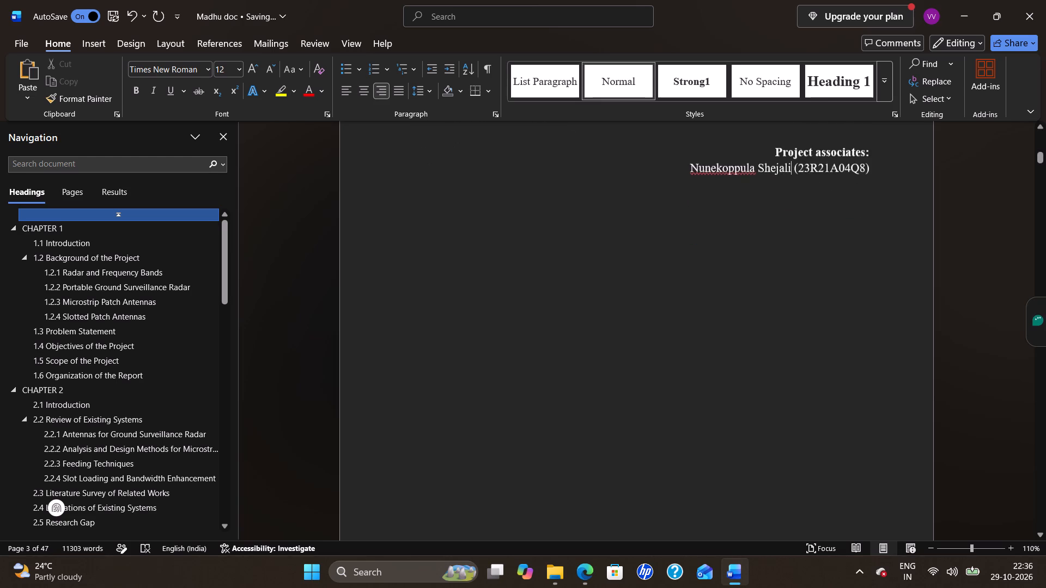
pyautogui.scroll(-3, 814, 266)
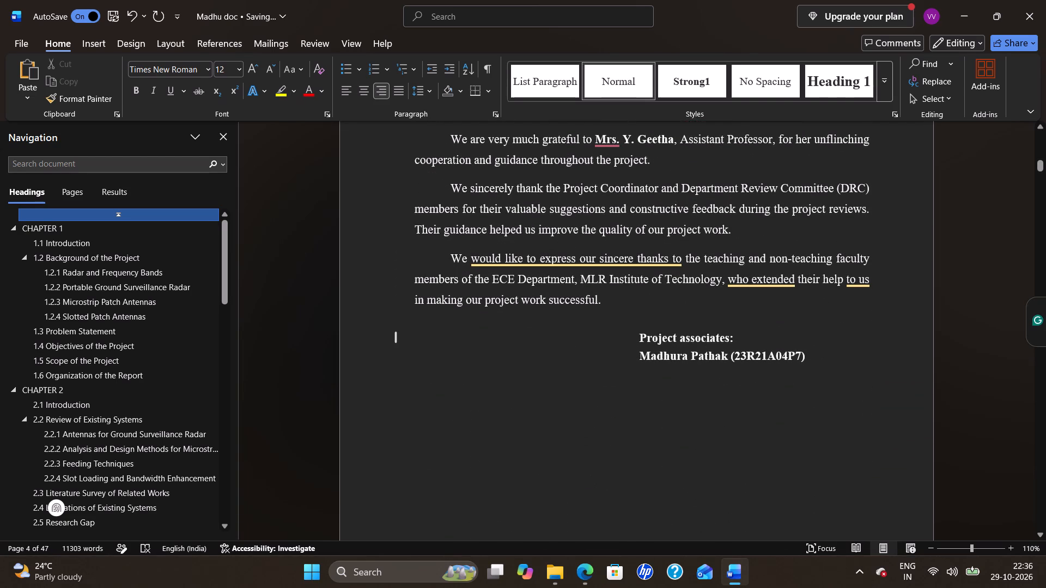
pyautogui.moveTo(639, 336); pyautogui.dragTo(823, 366)
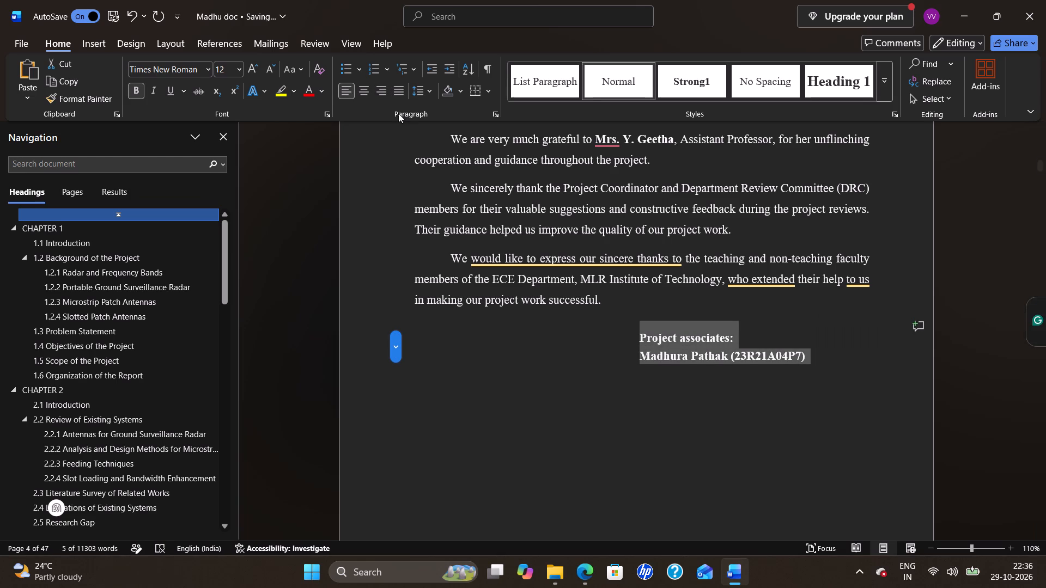
pyautogui.click(380, 87)
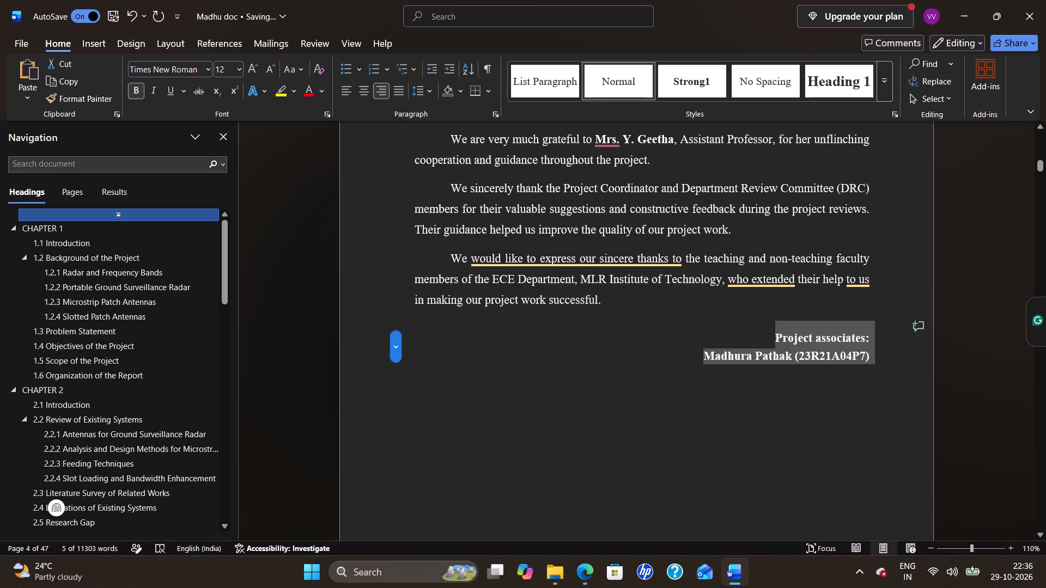
# Replace the last two characters of the roll number in the ACKNOWLEDGEMENT so that it becomes Shejali's.
pyautogui.click(746, 366)
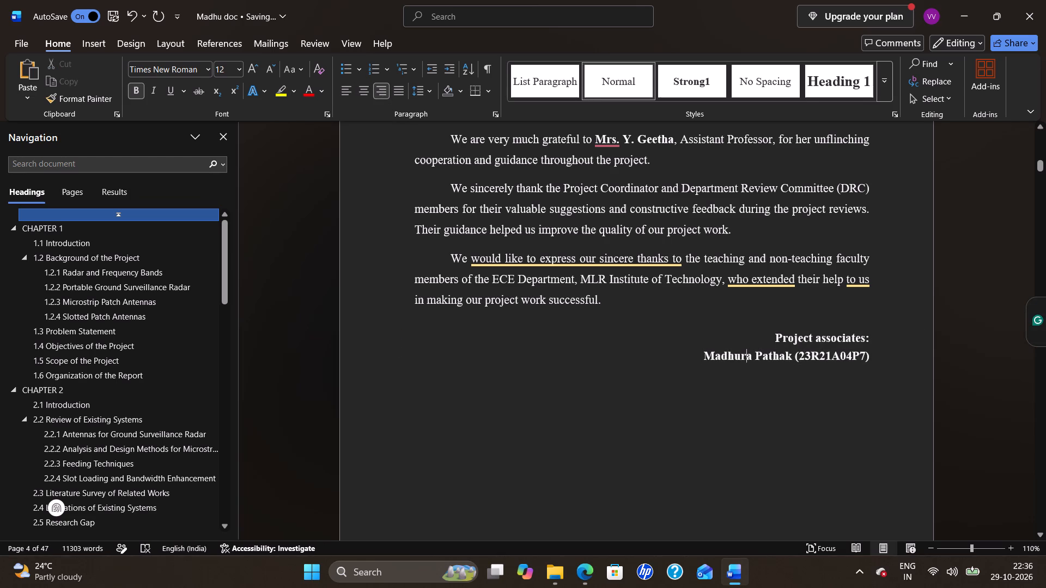
pyautogui.click(865, 356)
pyautogui.press('BackSpace')
pyautogui.press('BackSpace')
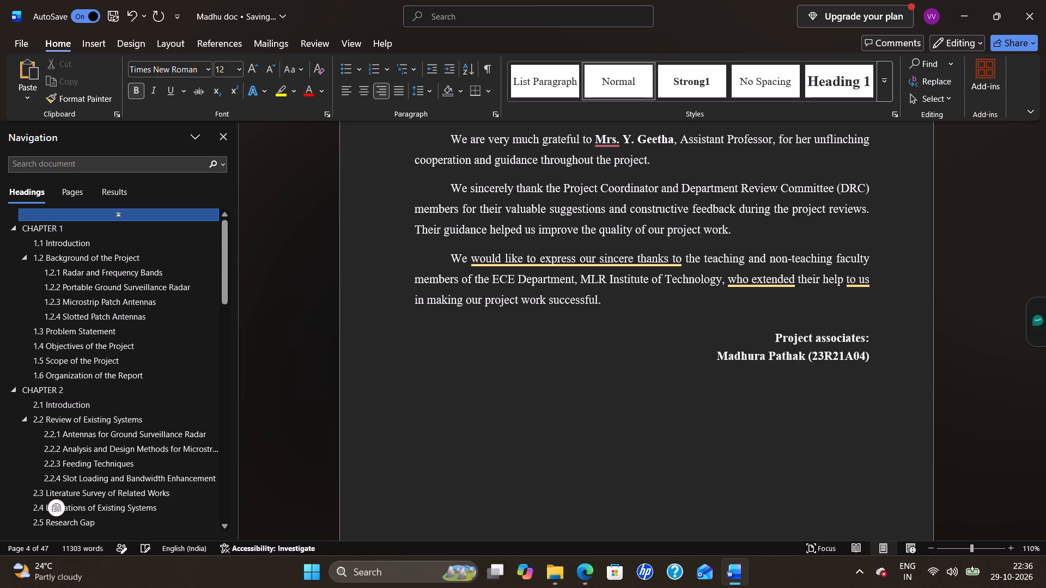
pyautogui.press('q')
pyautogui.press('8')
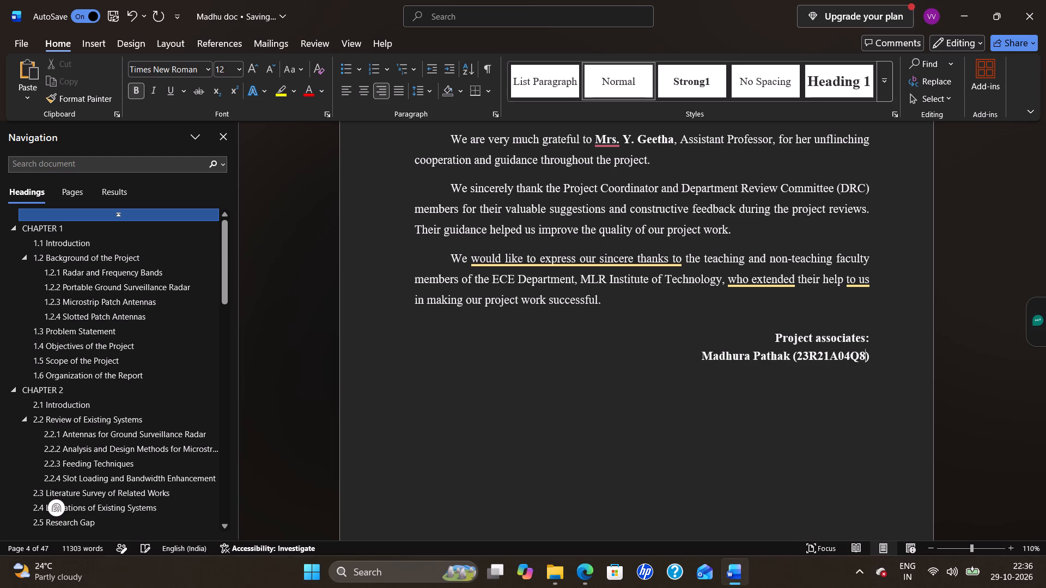
# Replace Madhura's name before the roll number in the ACKNOWLEDGEMENT with Shejali's full name in title case.
pyautogui.press('Left')
pyautogui.press('Left')
pyautogui.press('Left')
pyautogui.press('Left')
pyautogui.press('Left')
pyautogui.press('Left')
pyautogui.press('Left')
pyautogui.press('Left')
pyautogui.press('Left')
pyautogui.press('Left')
pyautogui.press('Left')
pyautogui.press('Left')
pyautogui.press('Left')
pyautogui.press('Left')
pyautogui.press('Right')
pyautogui.press('Right')
pyautogui.press('BackSpace')
pyautogui.press('BackSpace')
pyautogui.press('BackSpace')
pyautogui.press('BackSpace')
pyautogui.press('BackSpace')
pyautogui.press('BackSpace')
pyautogui.press('BackSpace')
pyautogui.press('BackSpace')
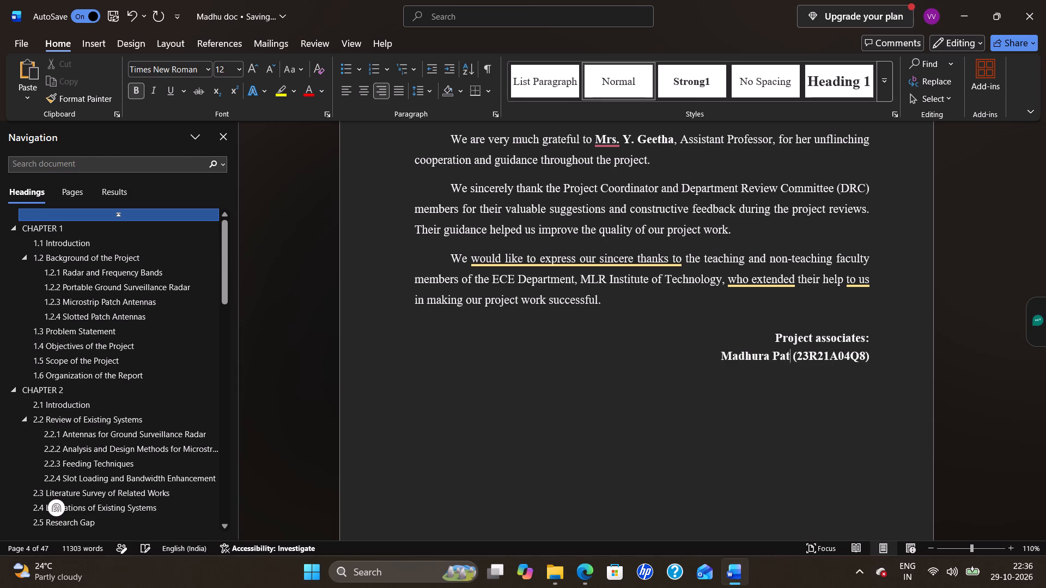
pyautogui.press('BackSpace')
pyautogui.press('BackSpace')
pyautogui.press('BackSpace')
pyautogui.press('BackSpace')
pyautogui.press('BackSpace')
pyautogui.press('BackSpace')
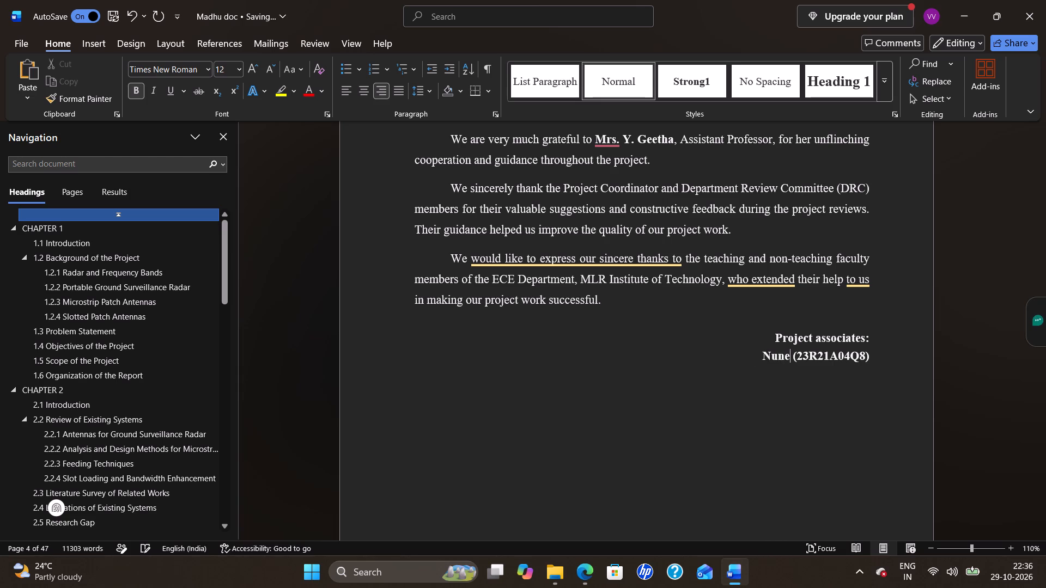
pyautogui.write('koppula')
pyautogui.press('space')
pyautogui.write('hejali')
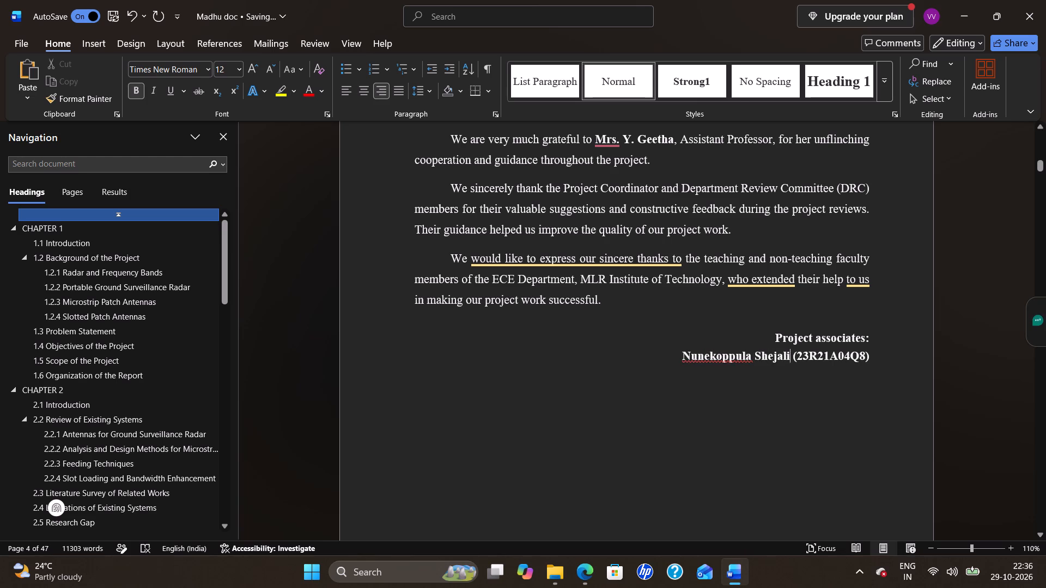
# Save the report.
pyautogui.scroll(-3, 844, 399)
pyautogui.hotkey('ctrl', 's')
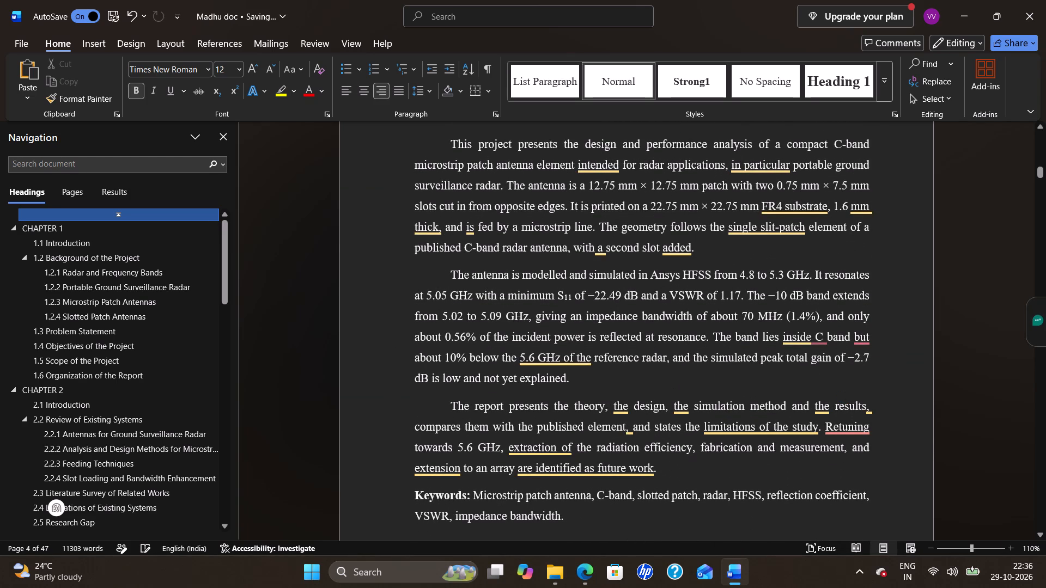
# Check the student name and roll number in the ACKNOWLEDGEMENT, DECLARATION and CERTIFICATE.
pyautogui.scroll(3, 844, 399)
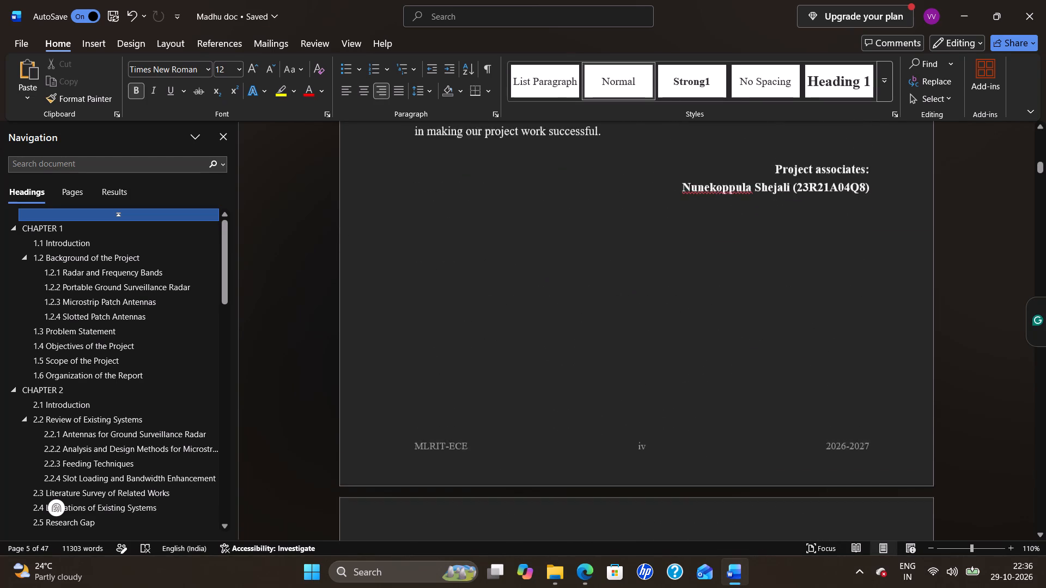
pyautogui.scroll(4, 844, 399)
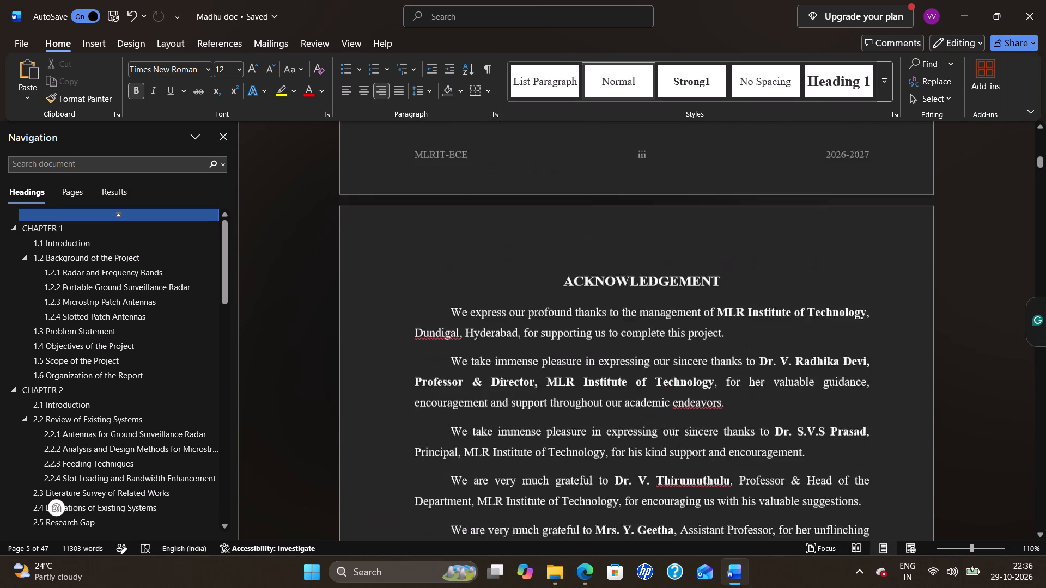
pyautogui.scroll(6, 844, 399)
pyautogui.scroll(-1, 844, 399)
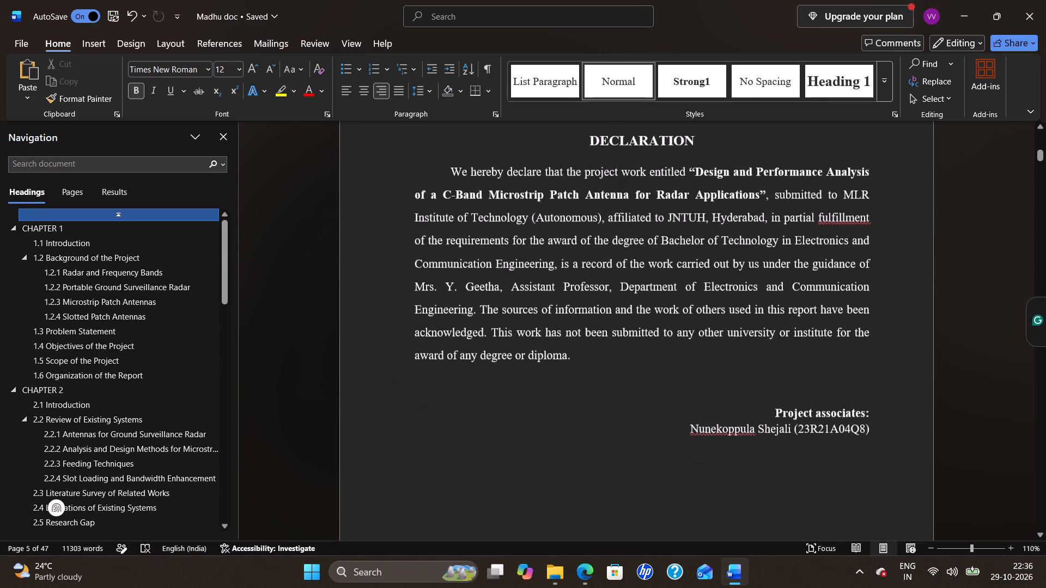
pyautogui.scroll(3, 844, 399)
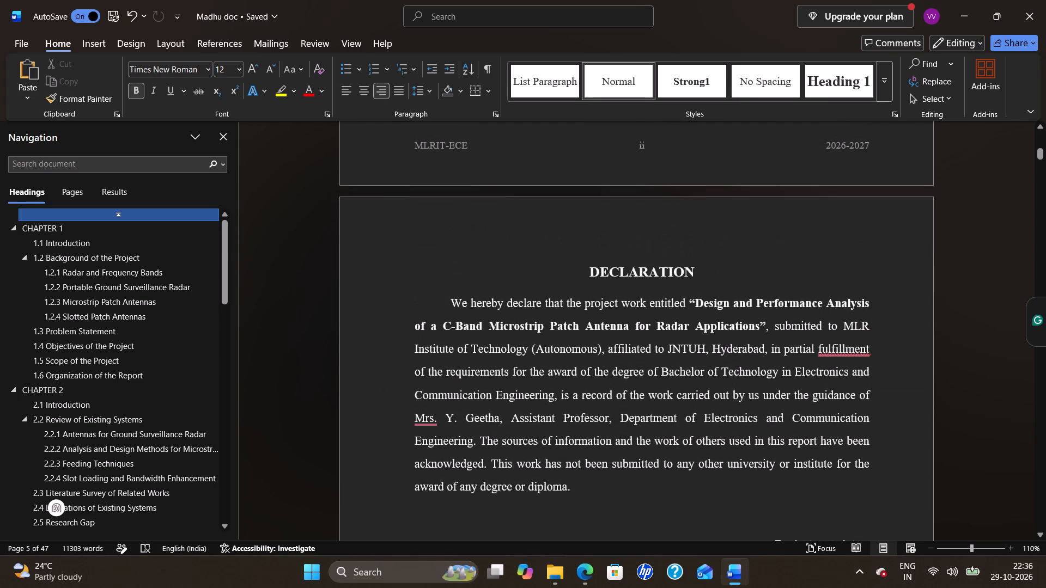
pyautogui.scroll(2, 844, 399)
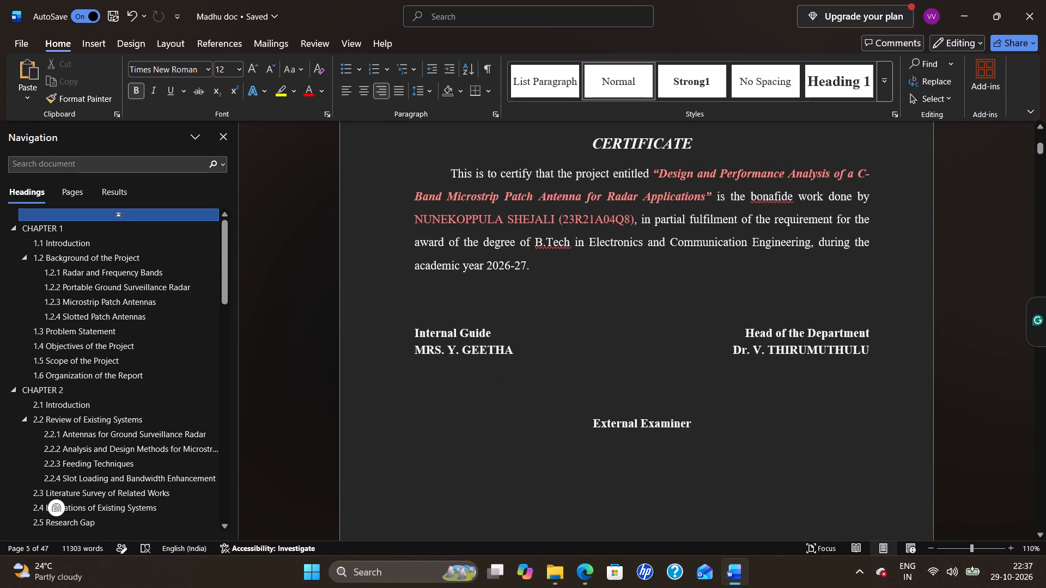
pyautogui.scroll(2, 844, 399)
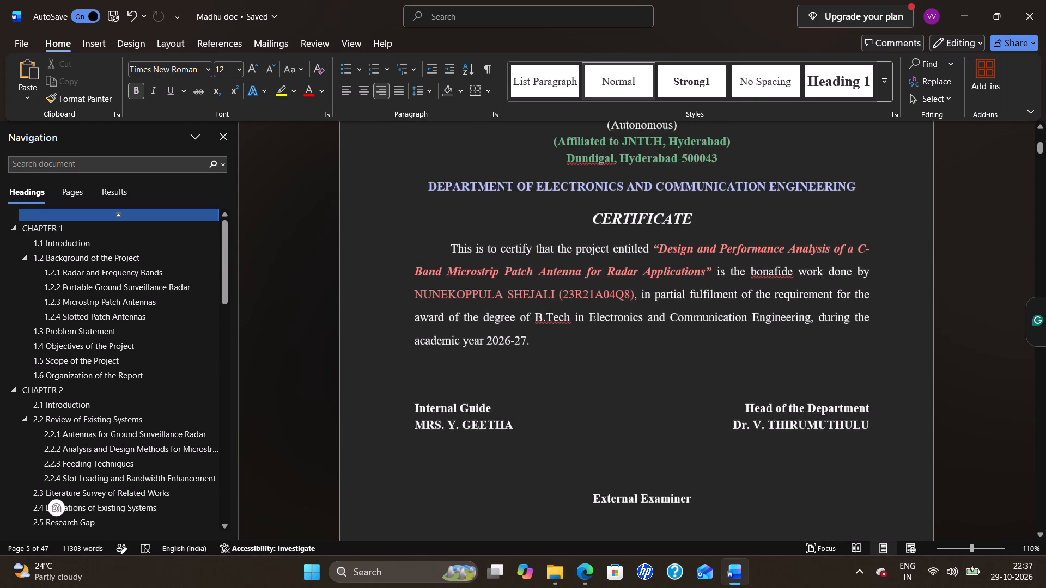
# Check the student name and roll number on the report's cover page and close the document.
pyautogui.scroll(7, 844, 399)
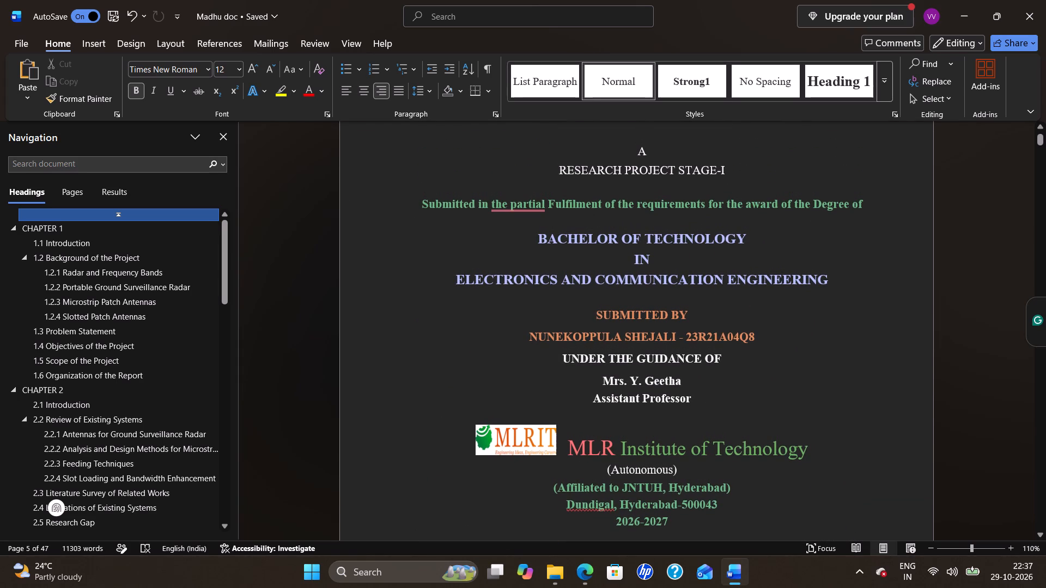
pyautogui.click(1045, 0)
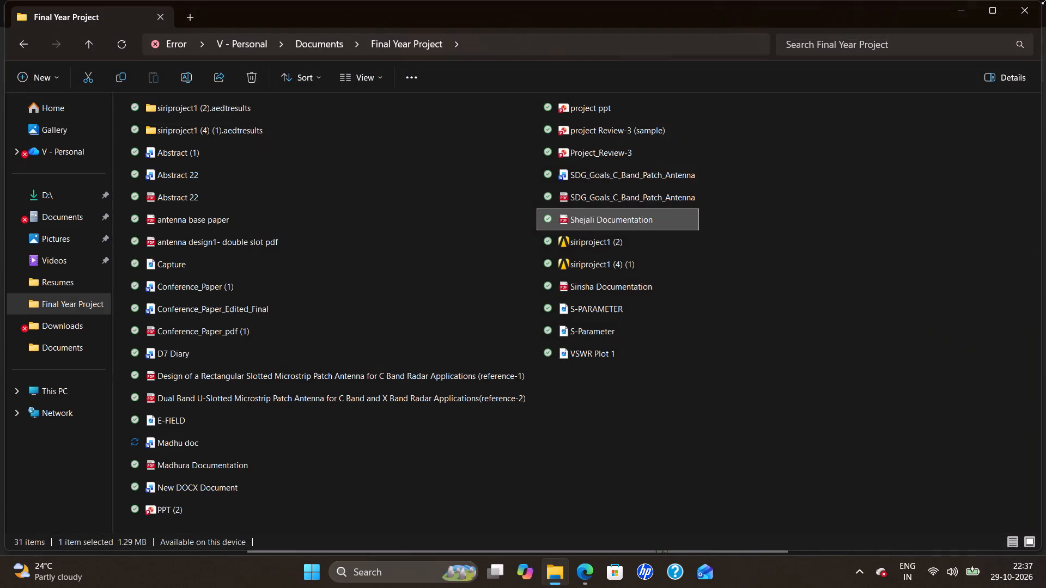
# Reopen Madhu doc to check the saved student details in the front pages down to the ACKNOWLEDGEMENT, and close it.
pyautogui.doubleClick(242, 443)
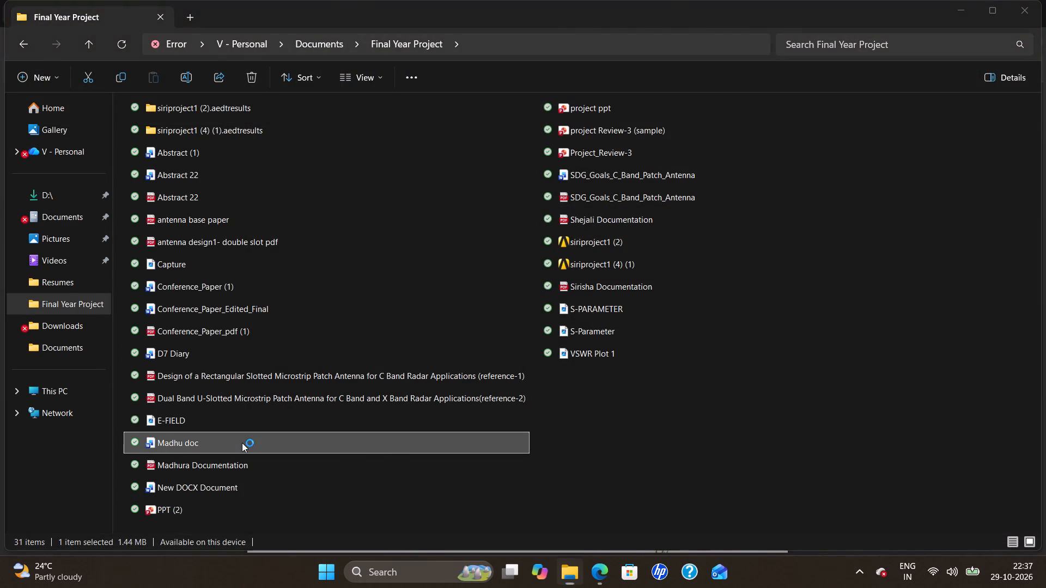
pyautogui.scroll(-14, 543, 348)
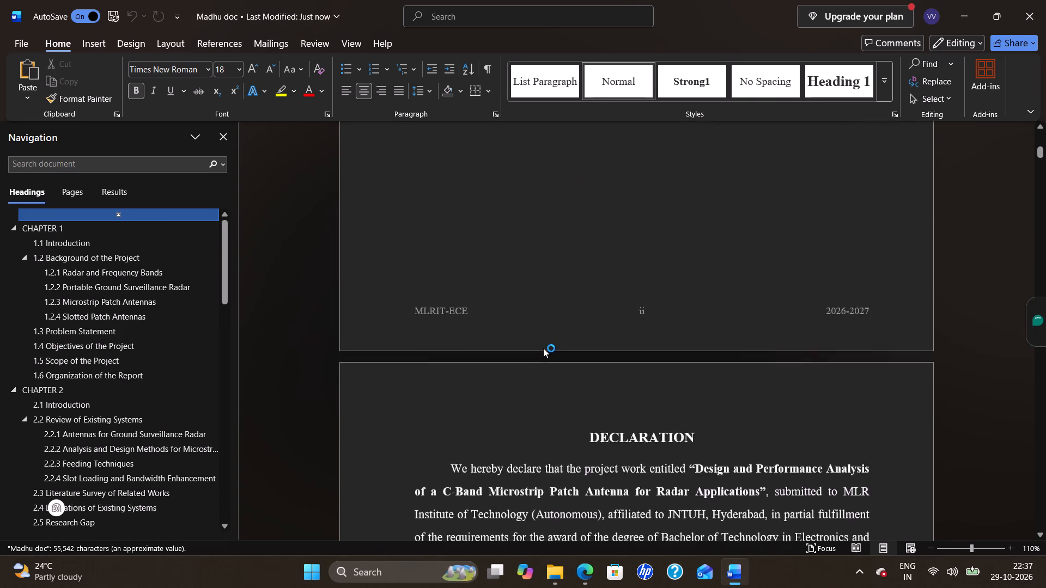
pyautogui.scroll(-4, 543, 348)
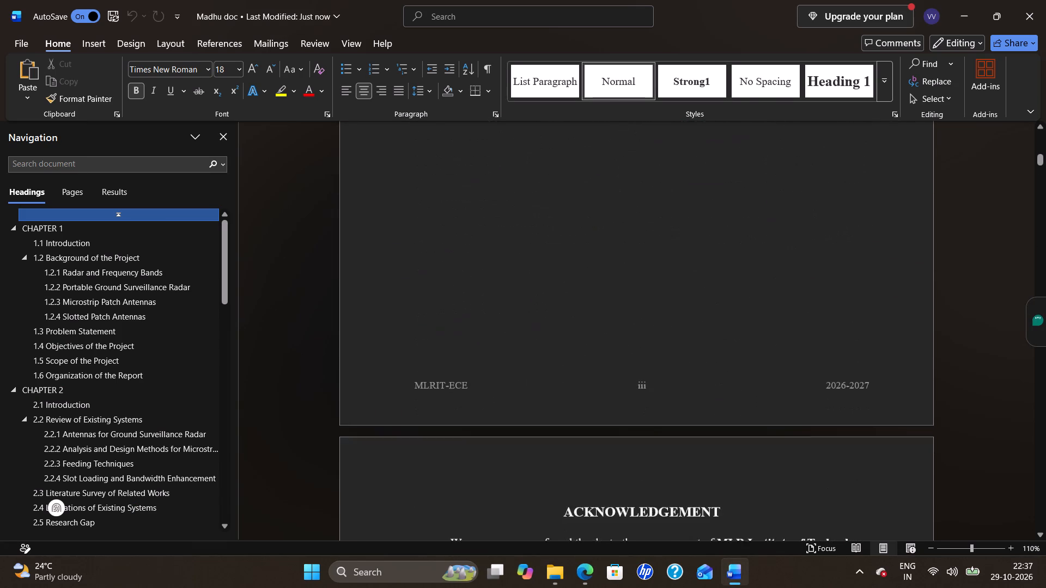
pyautogui.scroll(-2, 543, 348)
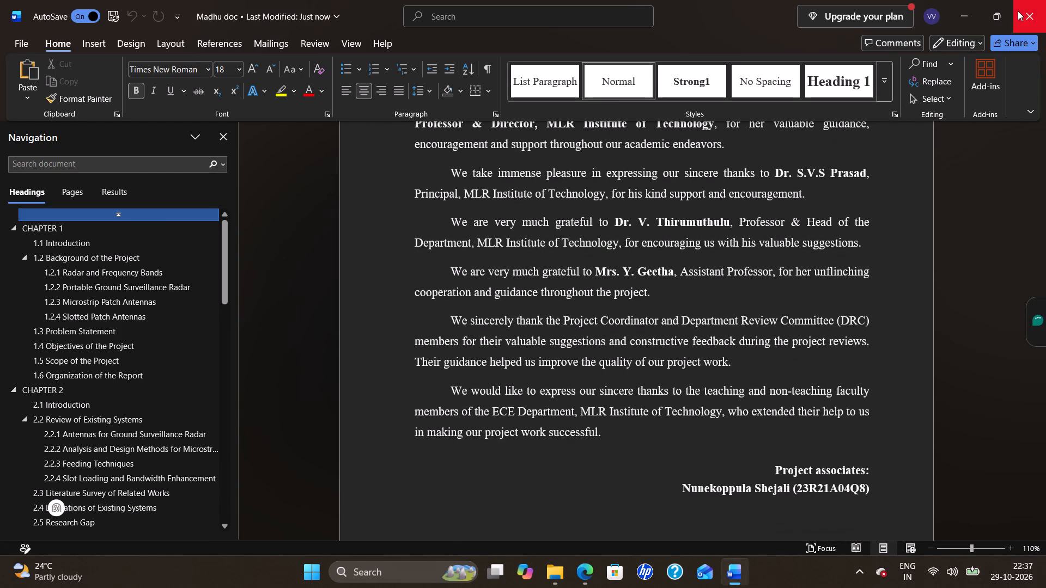
pyautogui.click(1018, 11)
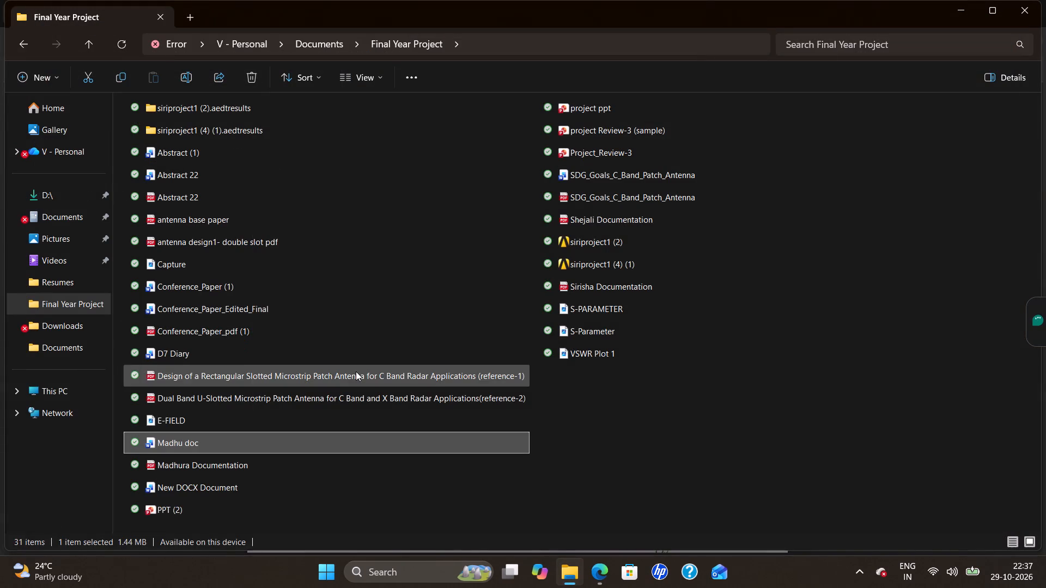
# Rename the Madhu doc file as Shej doc.
pyautogui.click(188, 78)
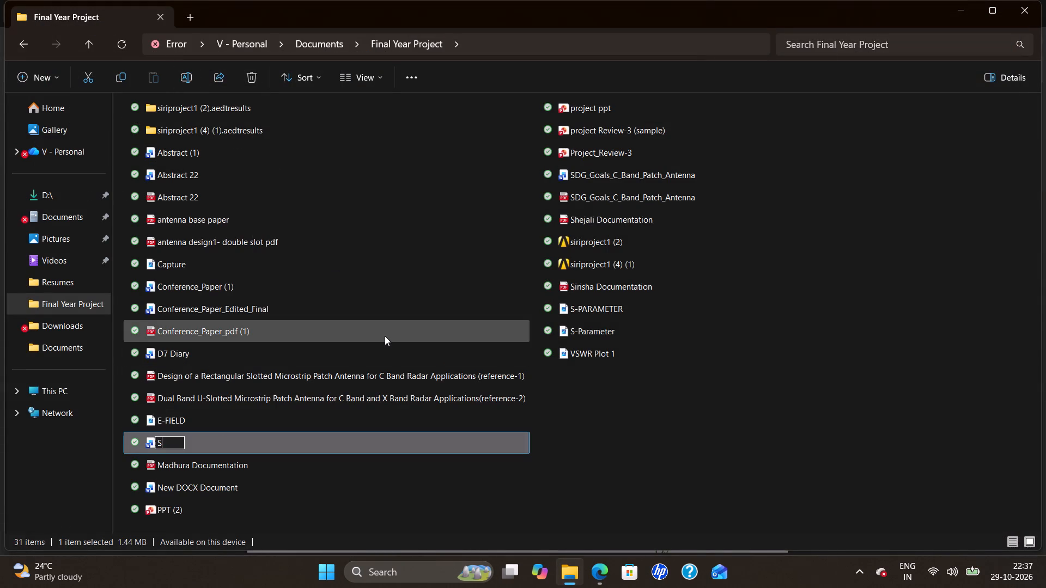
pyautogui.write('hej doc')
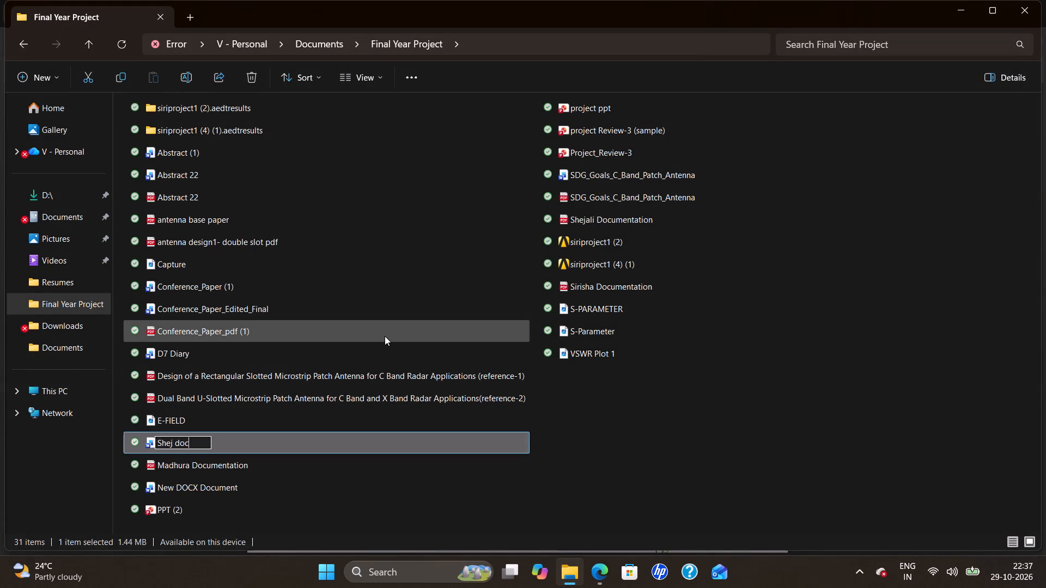
pyautogui.click(678, 445)
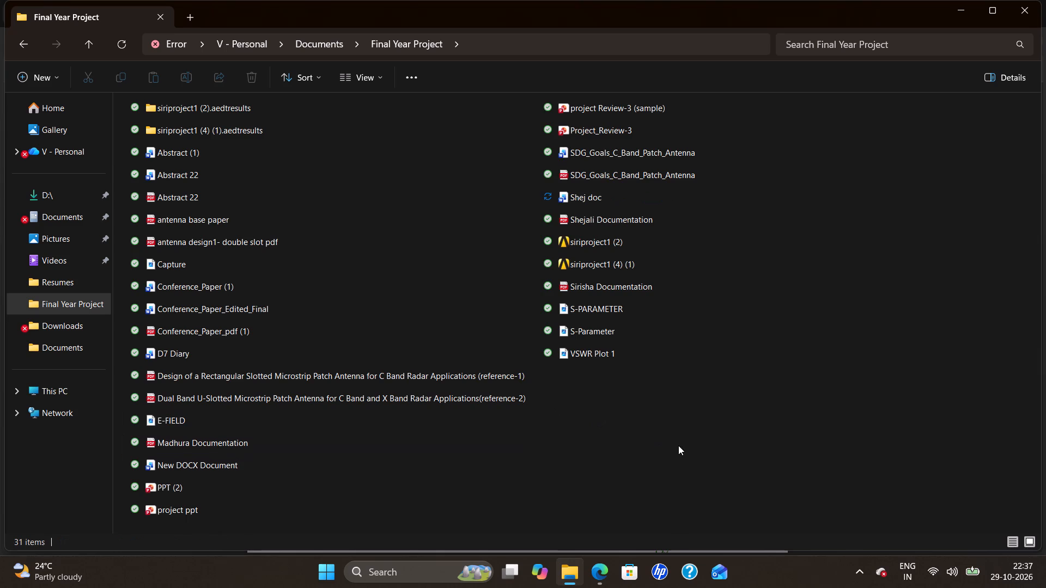
# Copy the Shej doc file in the Final Year Project folder.
pyautogui.click(665, 201)
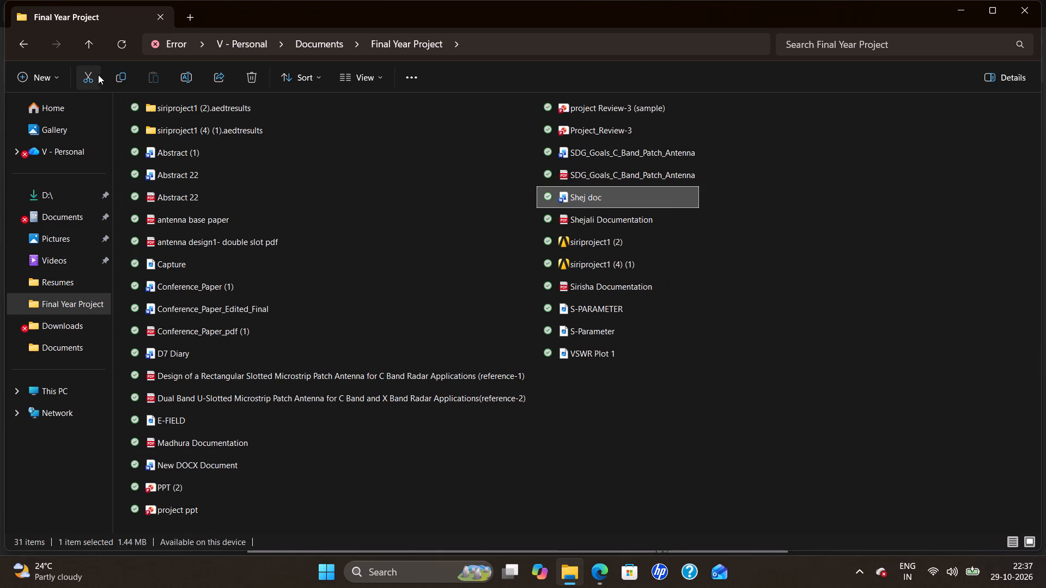
pyautogui.click(111, 76)
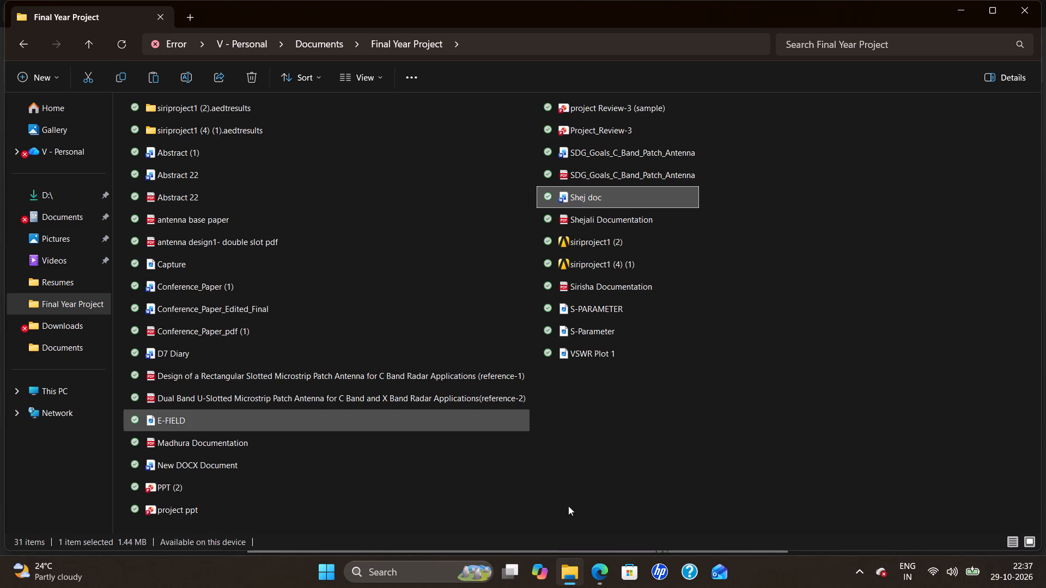
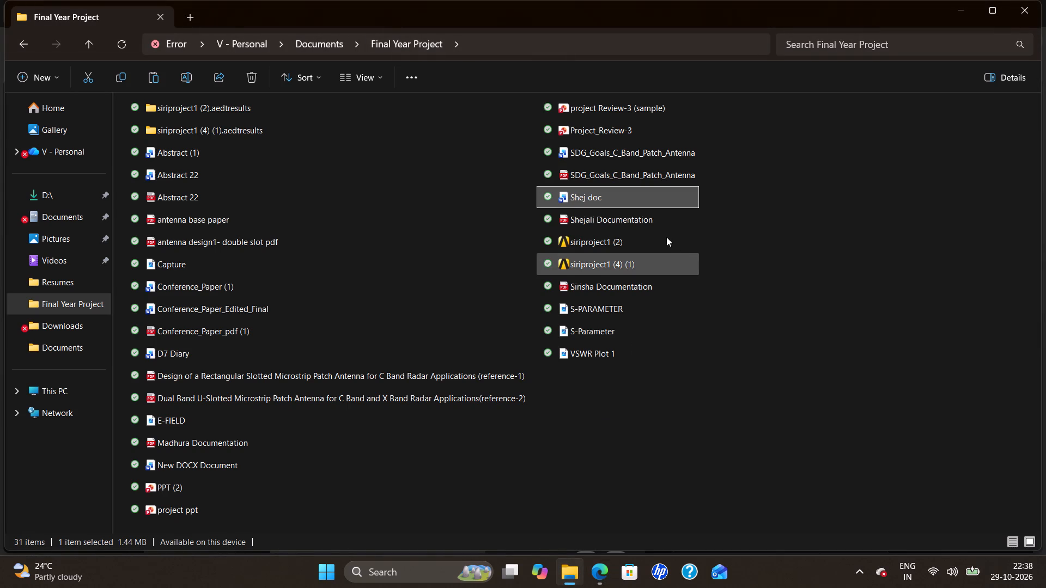
# Open the Shej doc file and check the student details on its cover page.
pyautogui.doubleClick(632, 197)
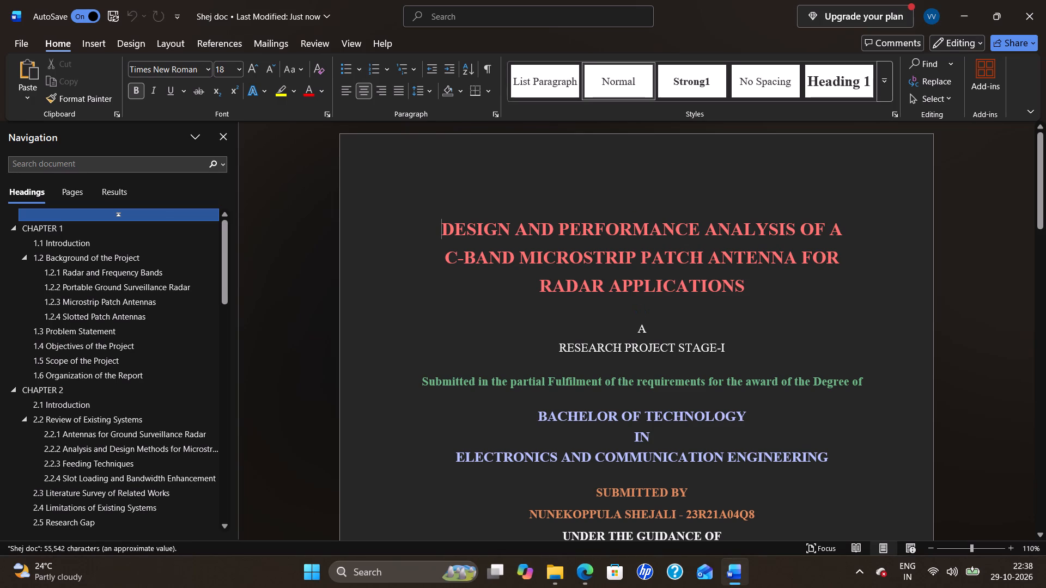
pyautogui.scroll(-3, 647, 348)
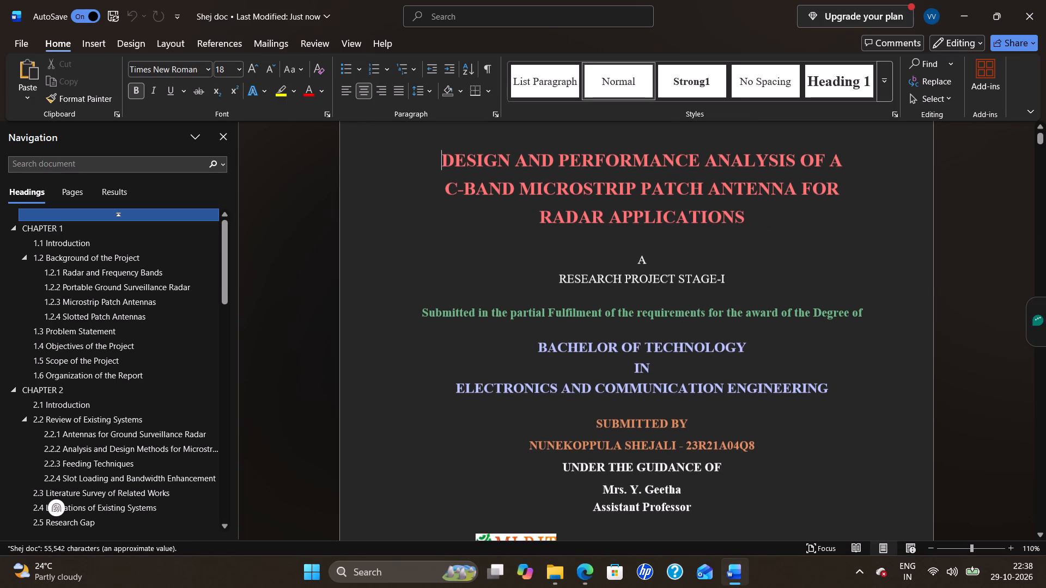
pyautogui.scroll(-3, 647, 348)
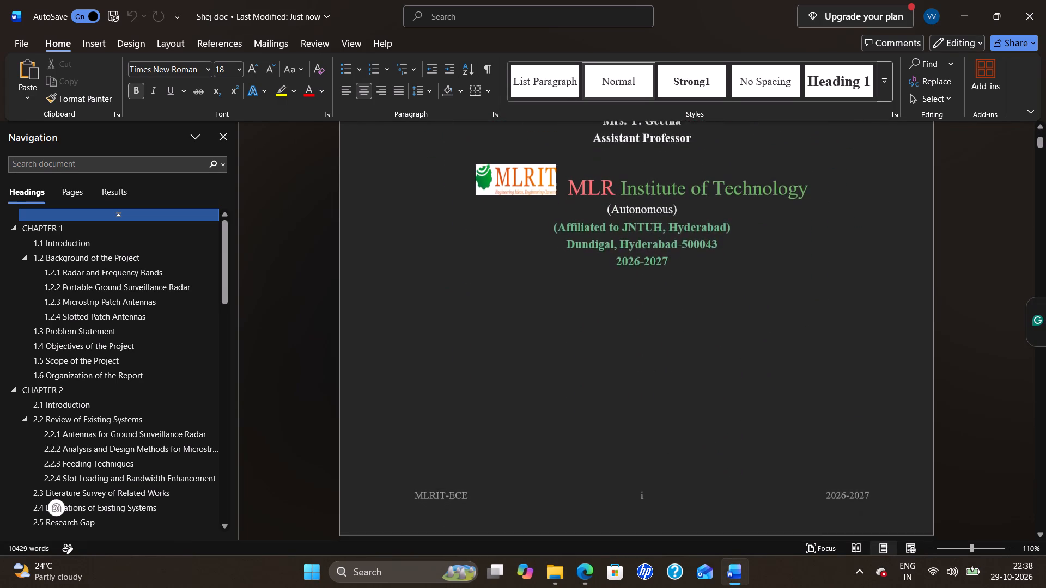
pyautogui.scroll(-1, 647, 348)
pyautogui.scroll(2, 647, 348)
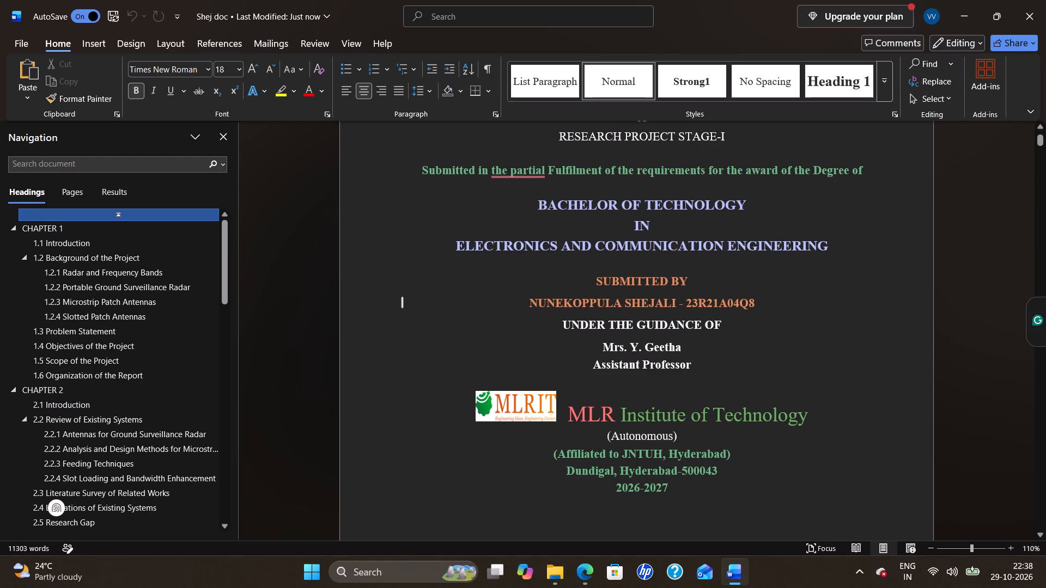
# Add Sirisha's full name and roll number on a separate line directly under SUBMITTED BY on the cover page.
pyautogui.click(693, 280)
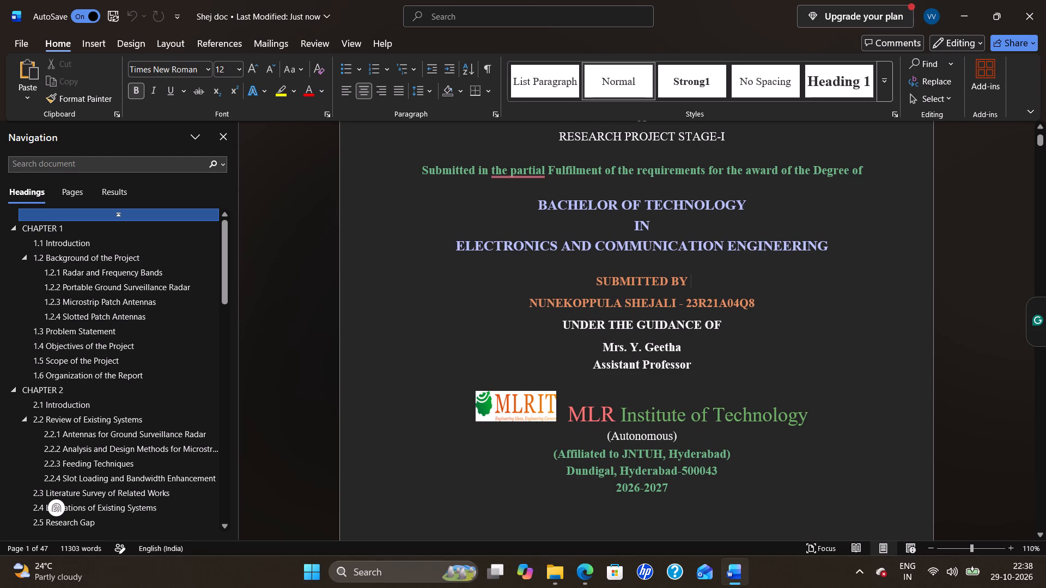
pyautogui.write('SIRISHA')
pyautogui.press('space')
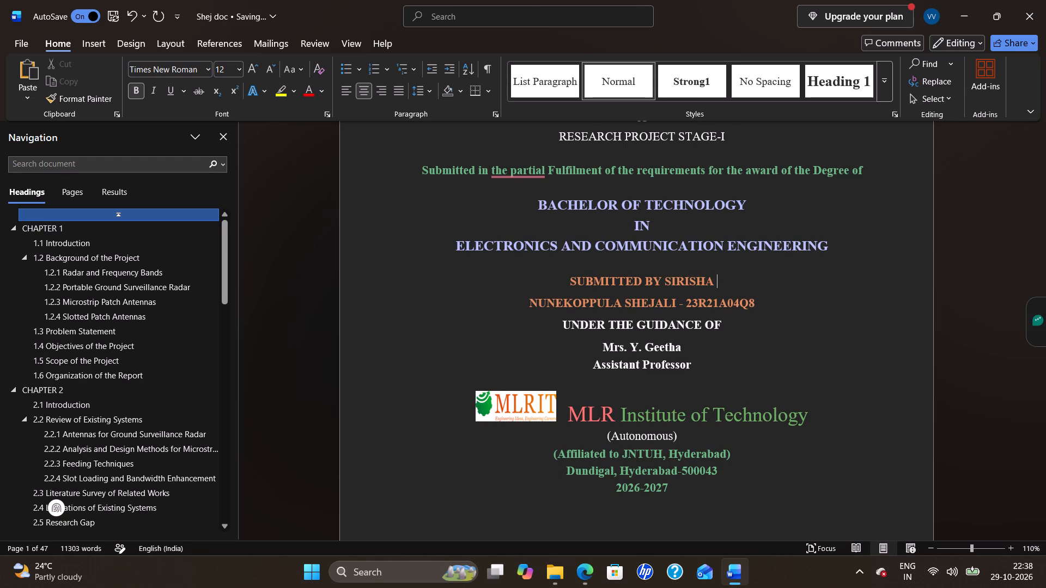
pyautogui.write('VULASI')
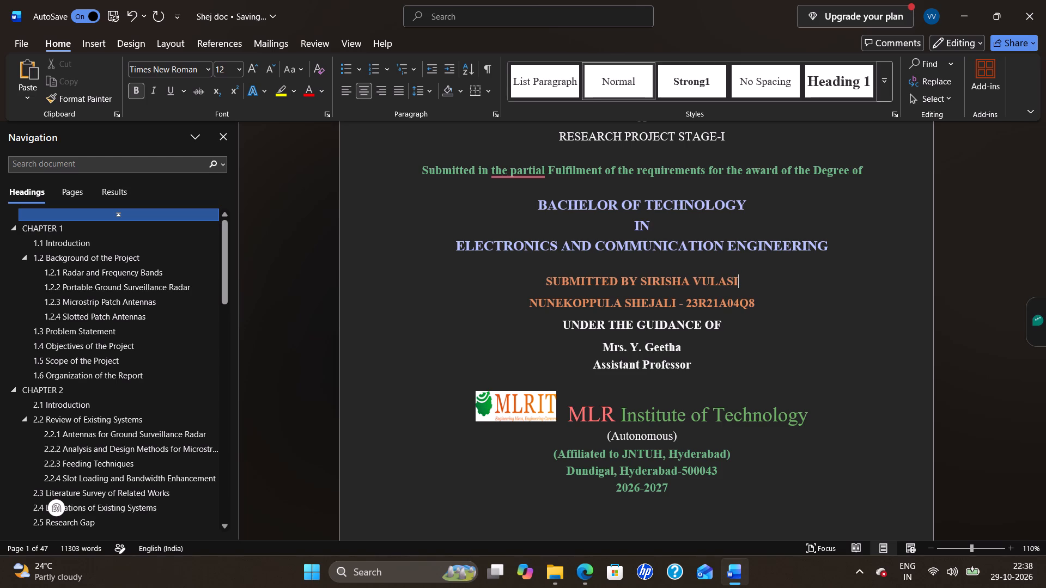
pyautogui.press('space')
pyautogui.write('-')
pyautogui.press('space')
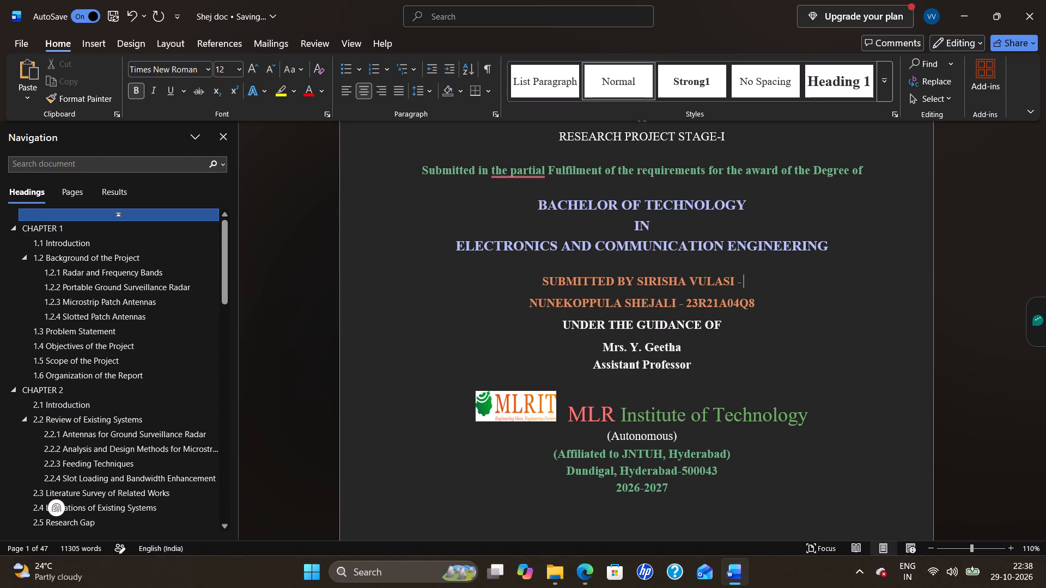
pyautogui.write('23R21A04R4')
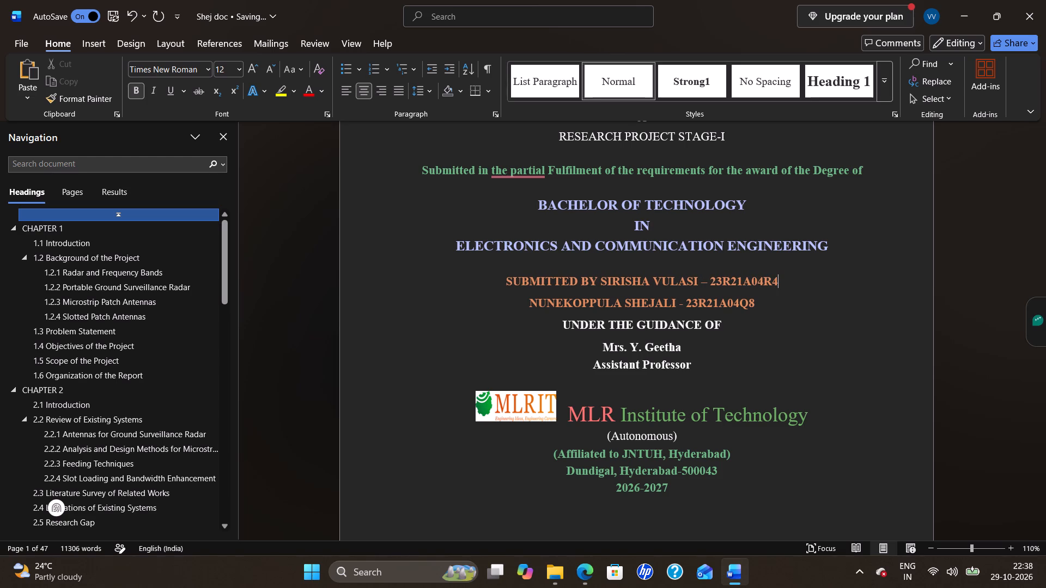
pyautogui.click(603, 281)
pyautogui.press('Return')
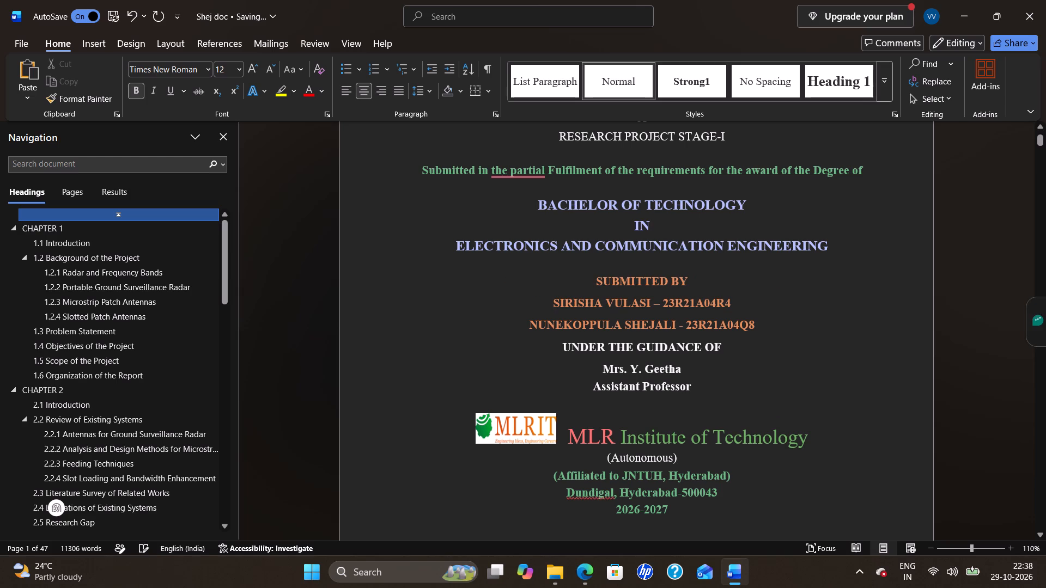
# Add Madhura's full name and roll number on a separate line between Sirisha's and Shejali's entries on the cover page.
pyautogui.click(733, 303)
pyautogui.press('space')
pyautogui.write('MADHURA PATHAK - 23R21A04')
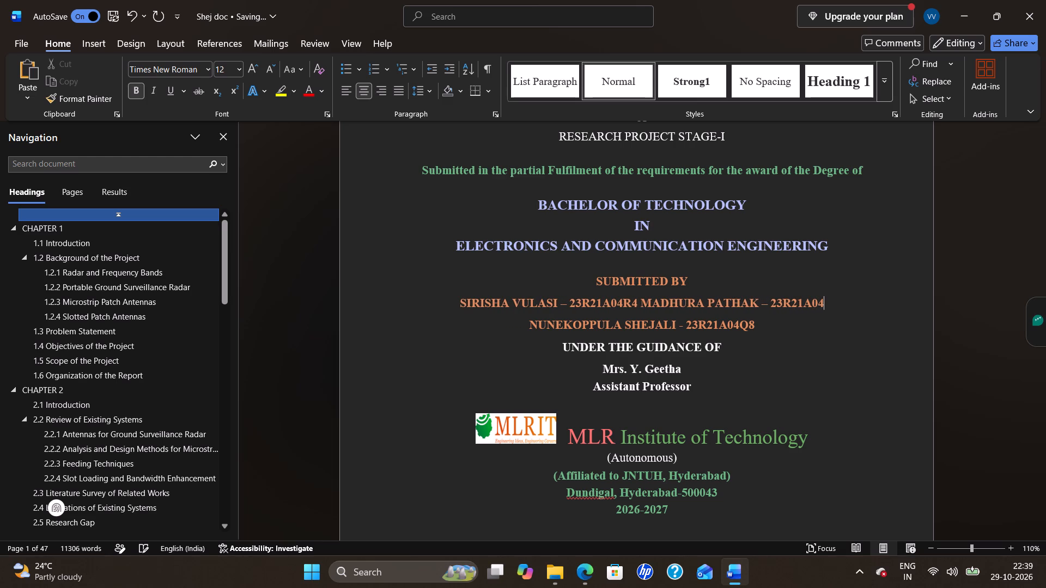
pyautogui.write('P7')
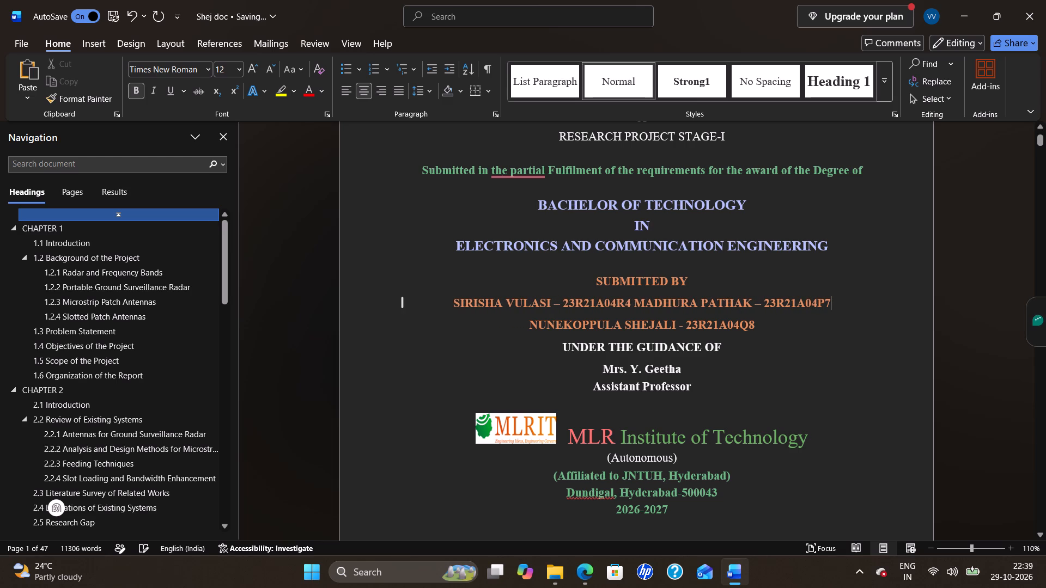
pyautogui.click(636, 301)
pyautogui.press('Return')
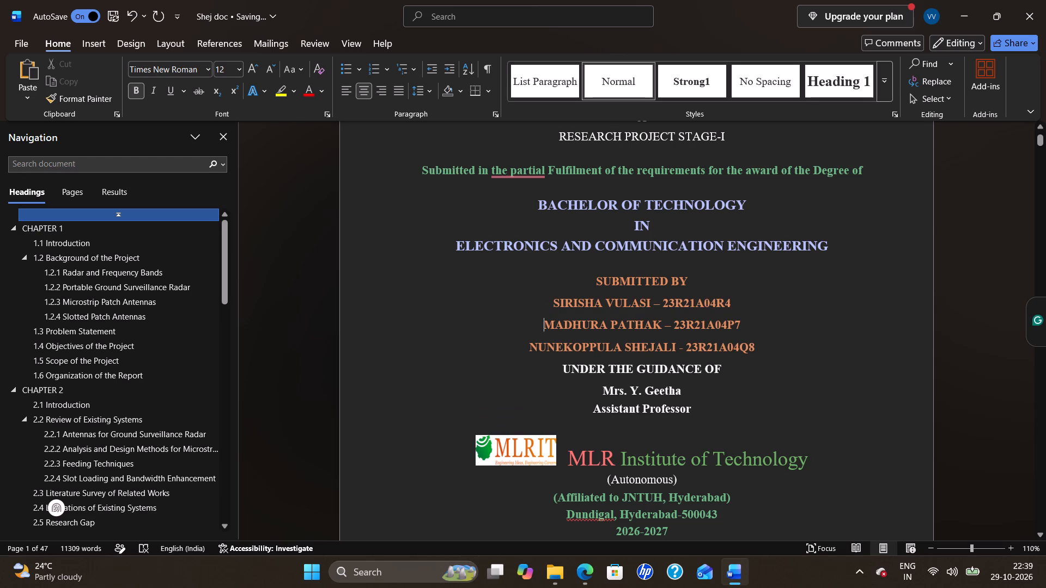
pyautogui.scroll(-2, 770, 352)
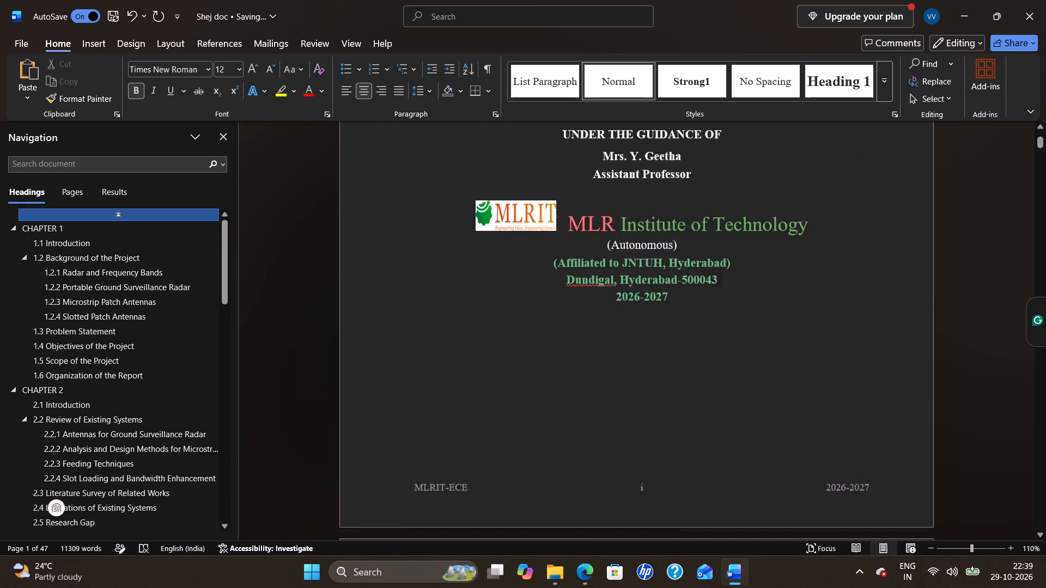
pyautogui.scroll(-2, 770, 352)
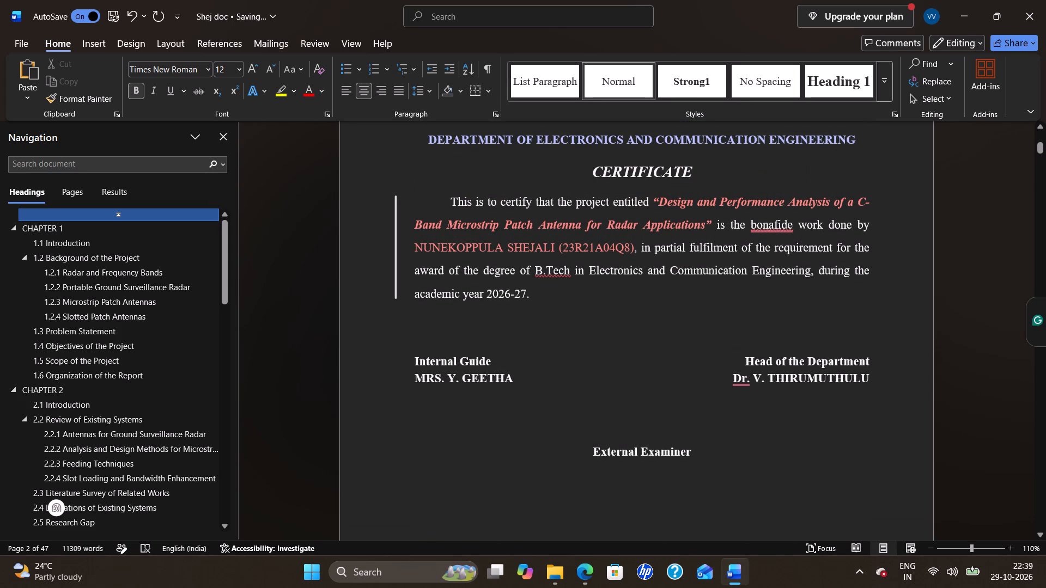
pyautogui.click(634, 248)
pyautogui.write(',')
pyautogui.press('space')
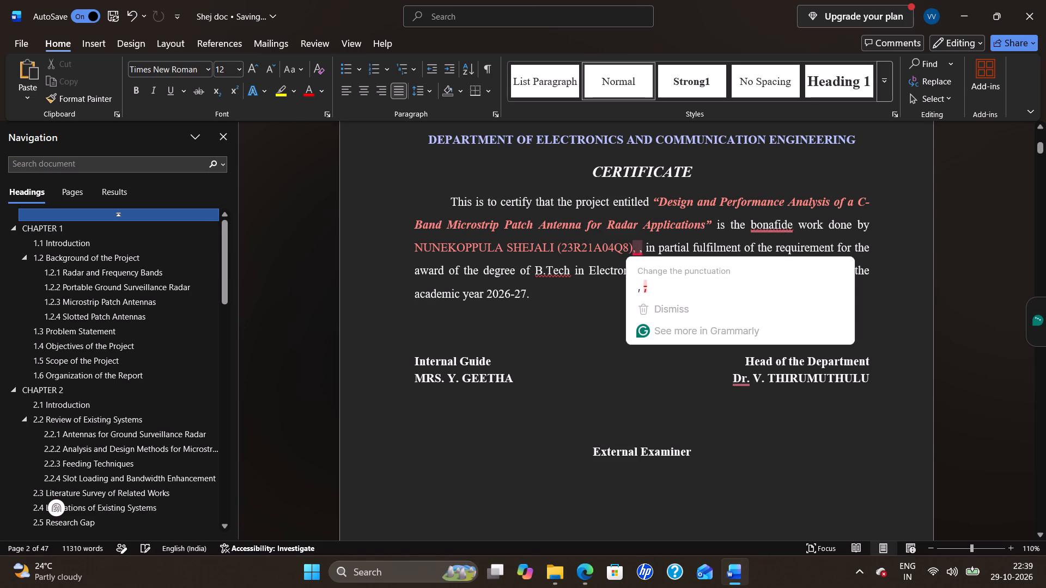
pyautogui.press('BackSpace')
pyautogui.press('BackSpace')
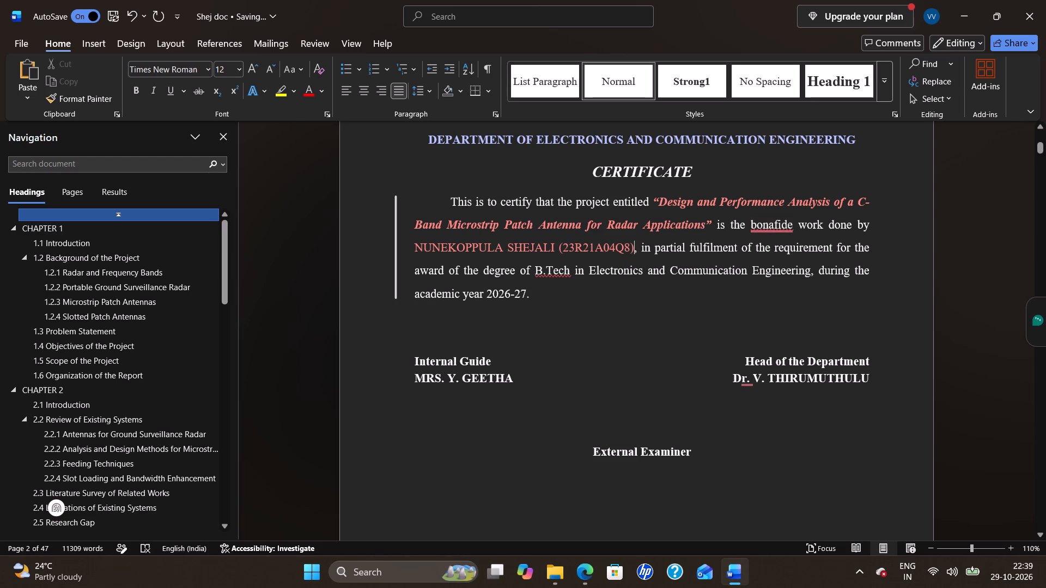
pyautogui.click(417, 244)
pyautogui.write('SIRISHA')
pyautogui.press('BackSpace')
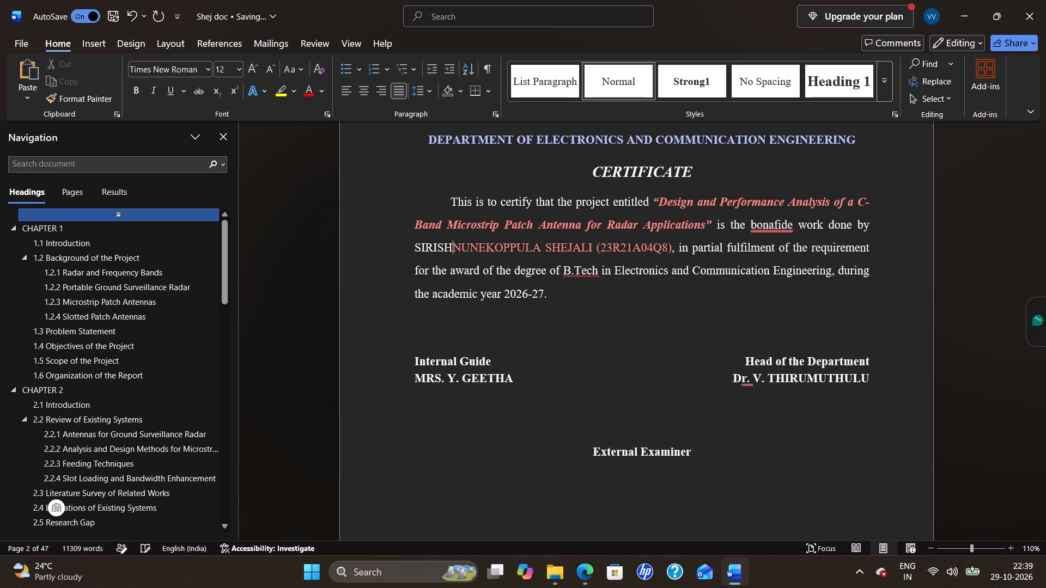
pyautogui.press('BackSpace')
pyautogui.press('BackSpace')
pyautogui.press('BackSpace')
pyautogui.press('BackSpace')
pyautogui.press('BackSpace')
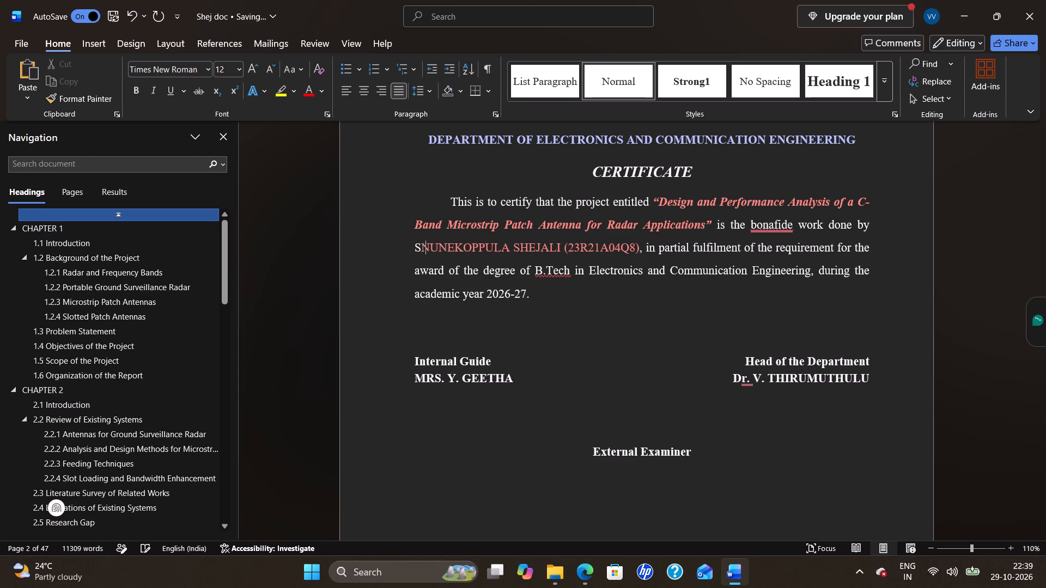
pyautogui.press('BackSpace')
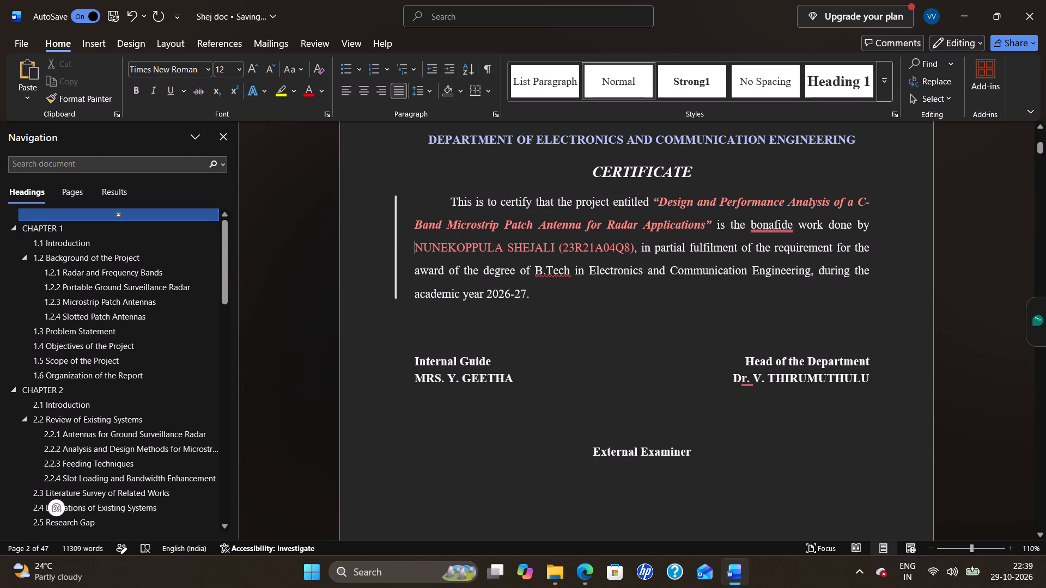
# Insert Sirisha's full name and bracketed roll number, followed by a comma, before Shejali's name in the CERTIFICATE paragraph, matching its red text.
pyautogui.click(422, 246)
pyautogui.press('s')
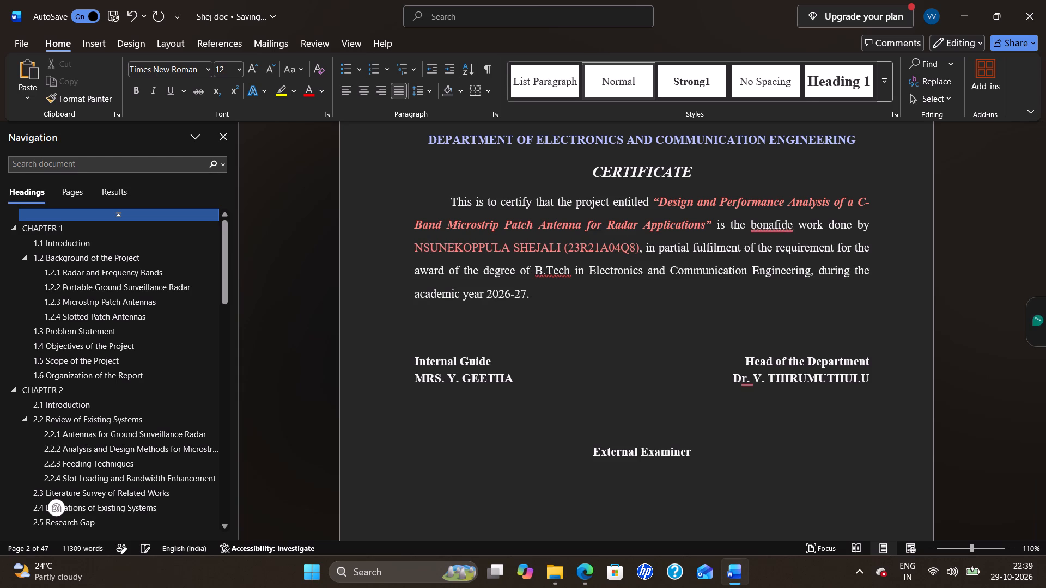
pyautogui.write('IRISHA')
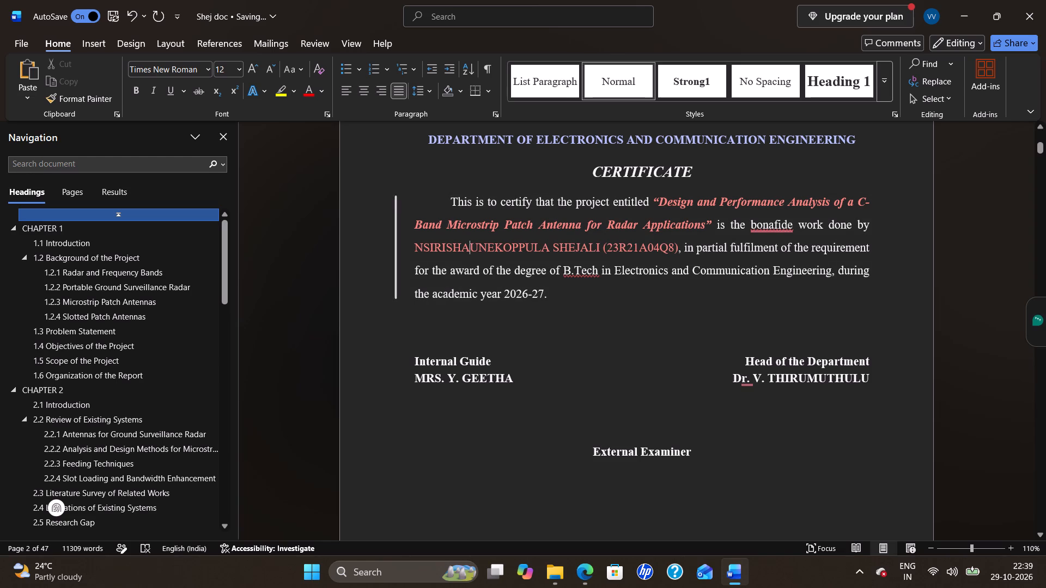
pyautogui.click(422, 248)
pyautogui.press('BackSpace')
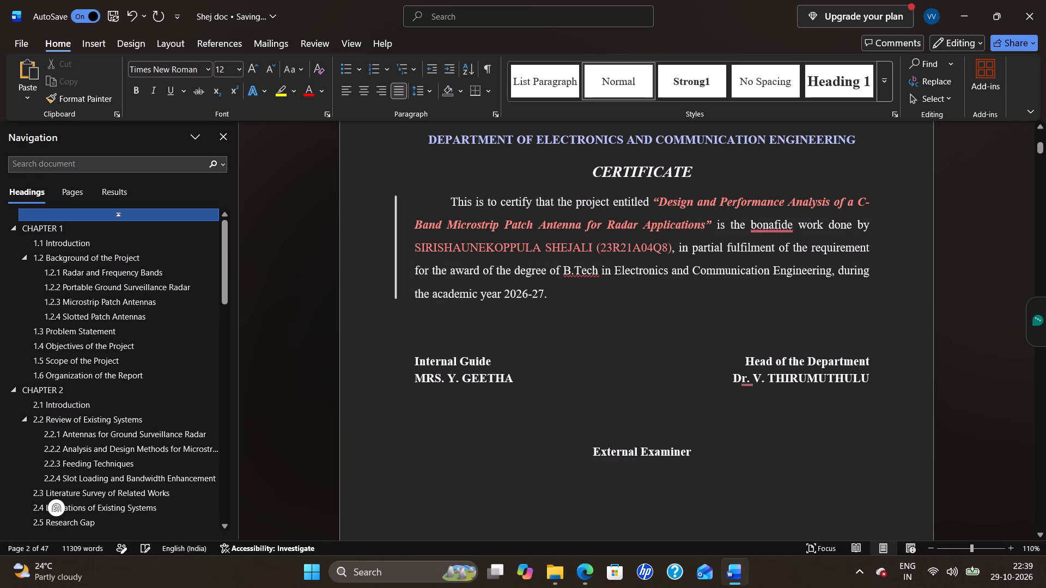
pyautogui.click(458, 248)
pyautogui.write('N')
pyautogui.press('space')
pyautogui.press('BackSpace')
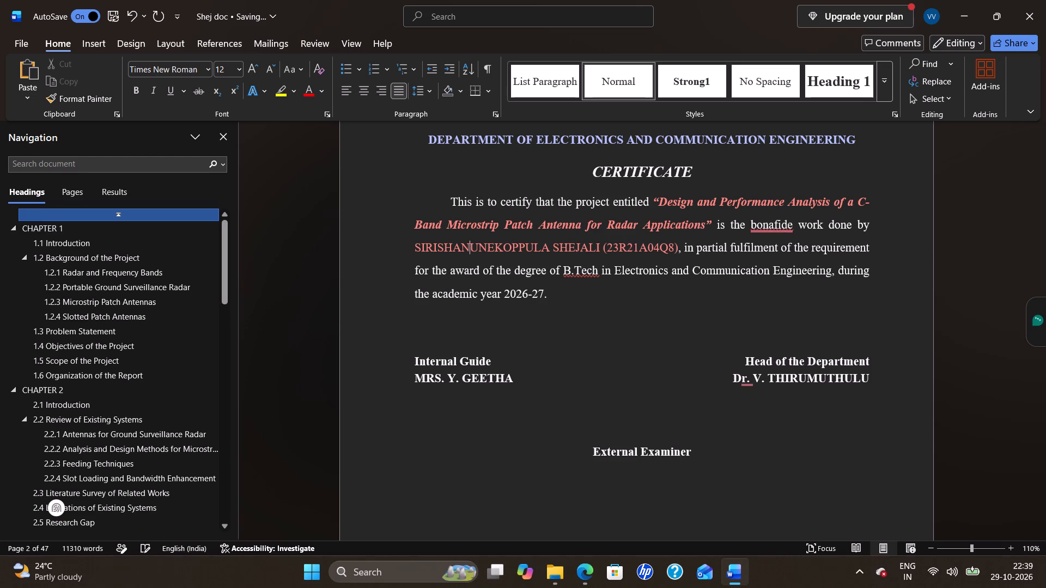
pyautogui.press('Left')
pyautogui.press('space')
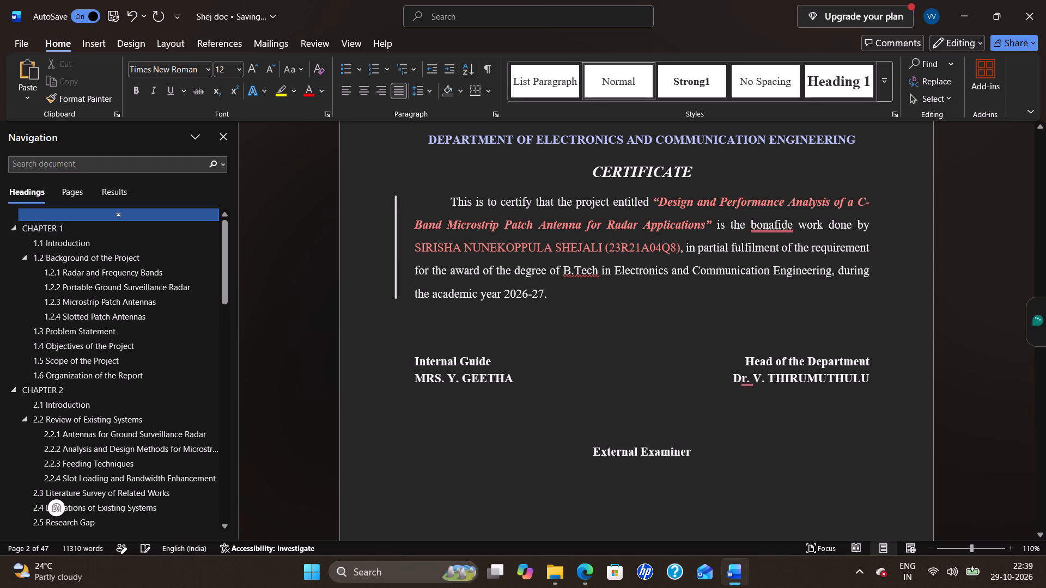
pyautogui.click(459, 248)
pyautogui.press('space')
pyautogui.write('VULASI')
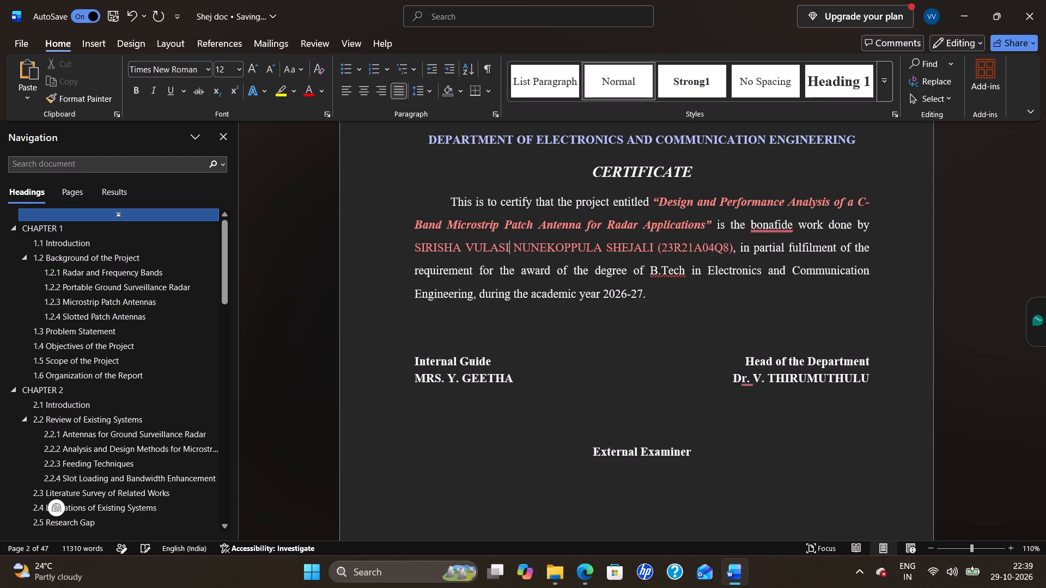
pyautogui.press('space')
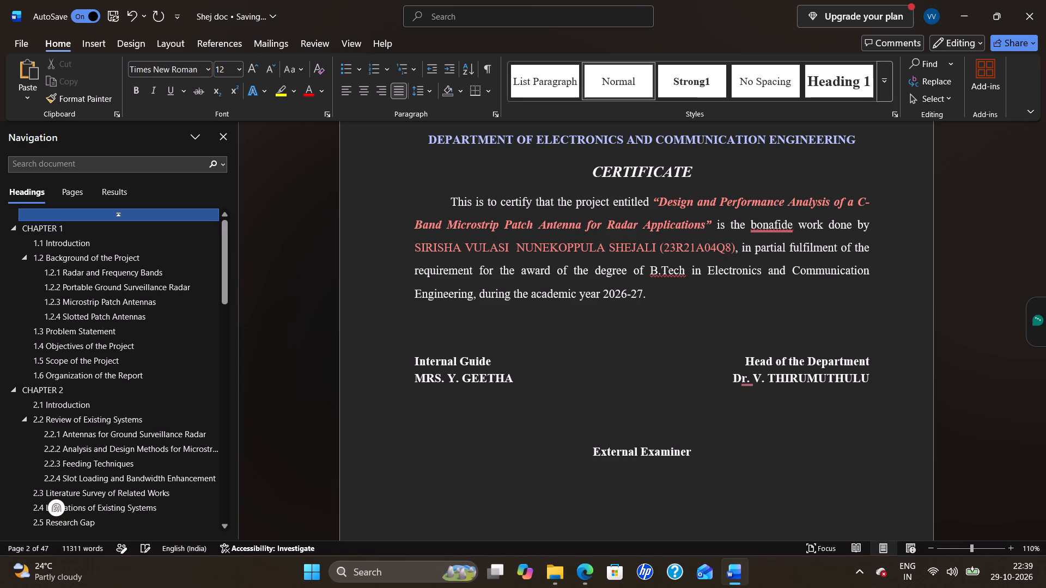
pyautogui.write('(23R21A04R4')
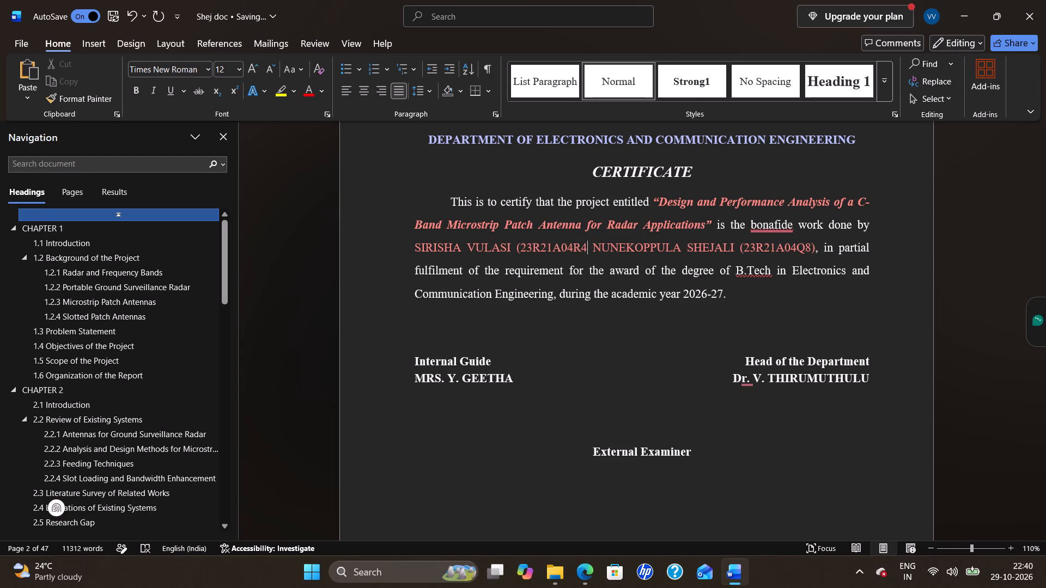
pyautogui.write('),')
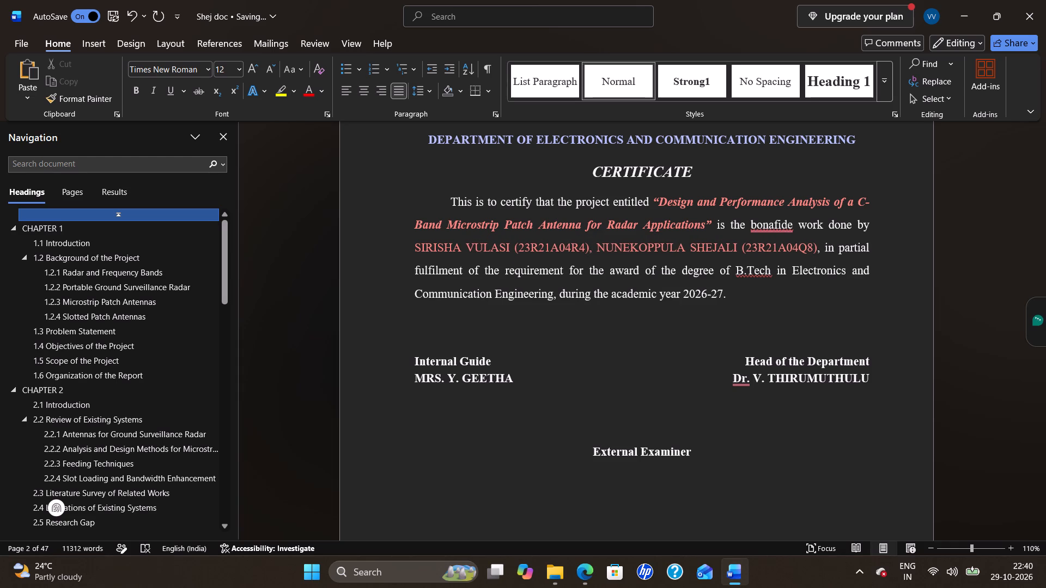
# Add Madhura's full name, bracketed roll number and a comma between Sirisha's and Shejali's entries in the CERTIFICATE paragraph.
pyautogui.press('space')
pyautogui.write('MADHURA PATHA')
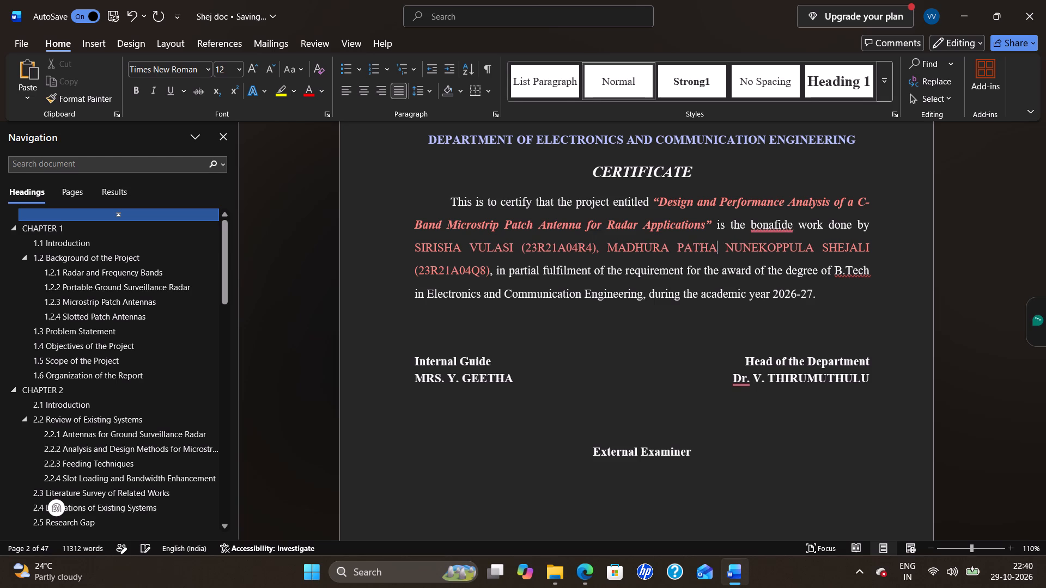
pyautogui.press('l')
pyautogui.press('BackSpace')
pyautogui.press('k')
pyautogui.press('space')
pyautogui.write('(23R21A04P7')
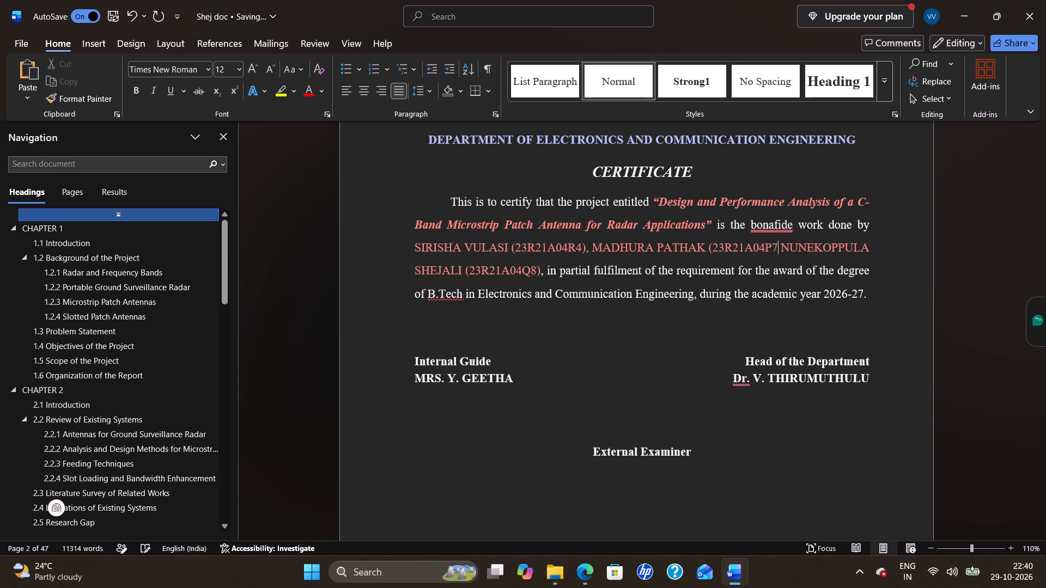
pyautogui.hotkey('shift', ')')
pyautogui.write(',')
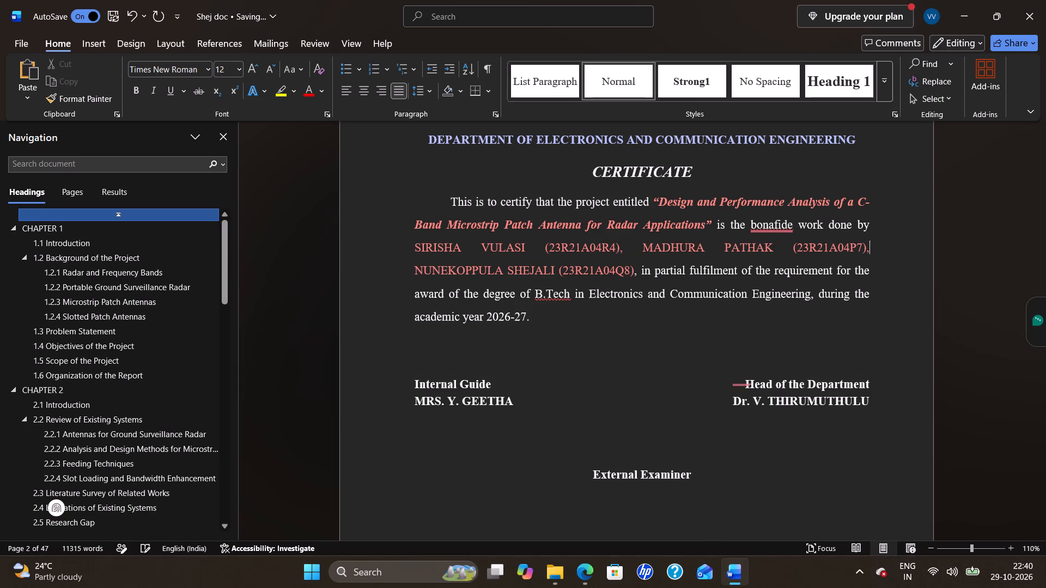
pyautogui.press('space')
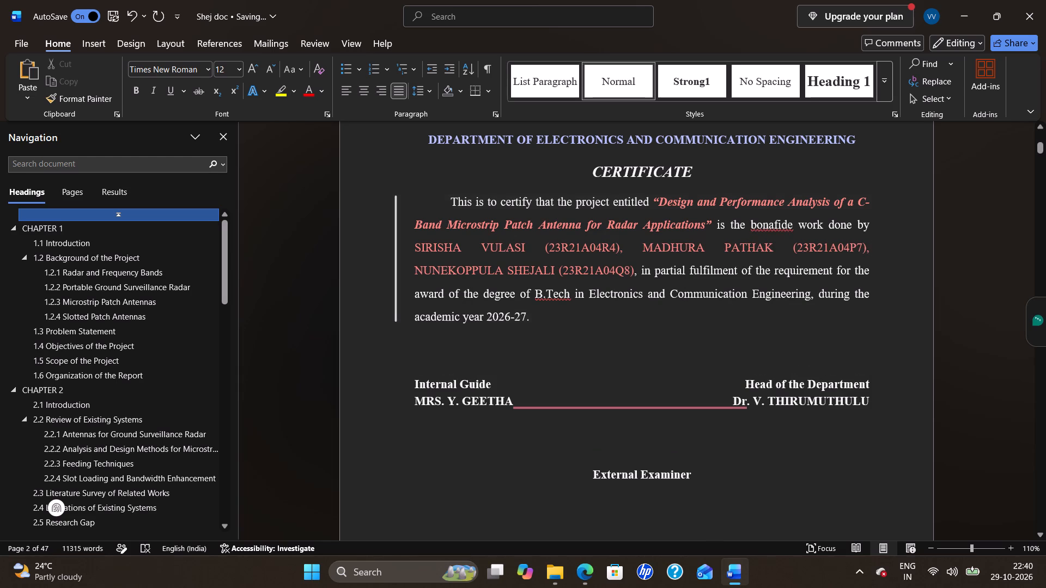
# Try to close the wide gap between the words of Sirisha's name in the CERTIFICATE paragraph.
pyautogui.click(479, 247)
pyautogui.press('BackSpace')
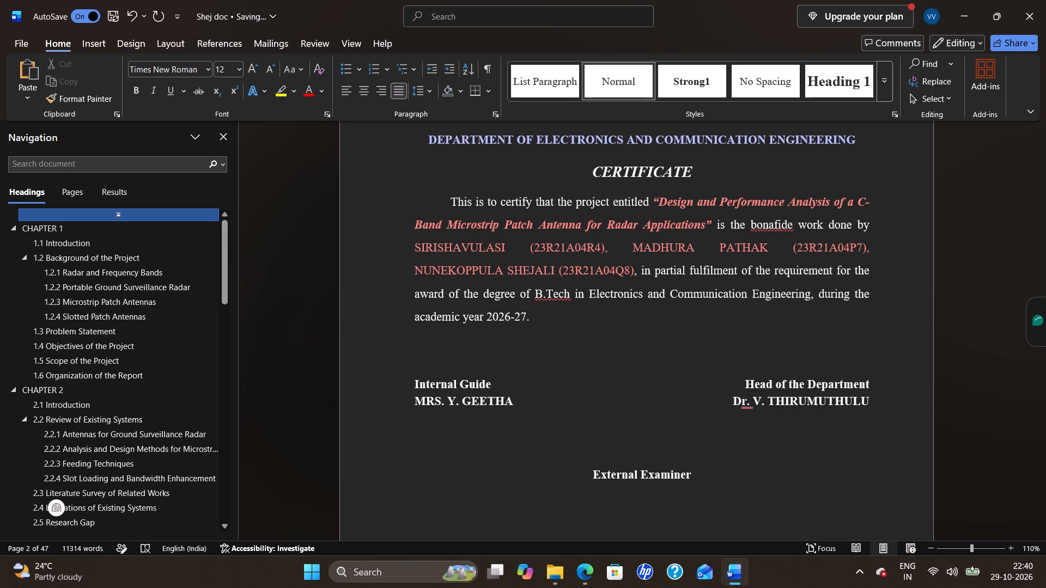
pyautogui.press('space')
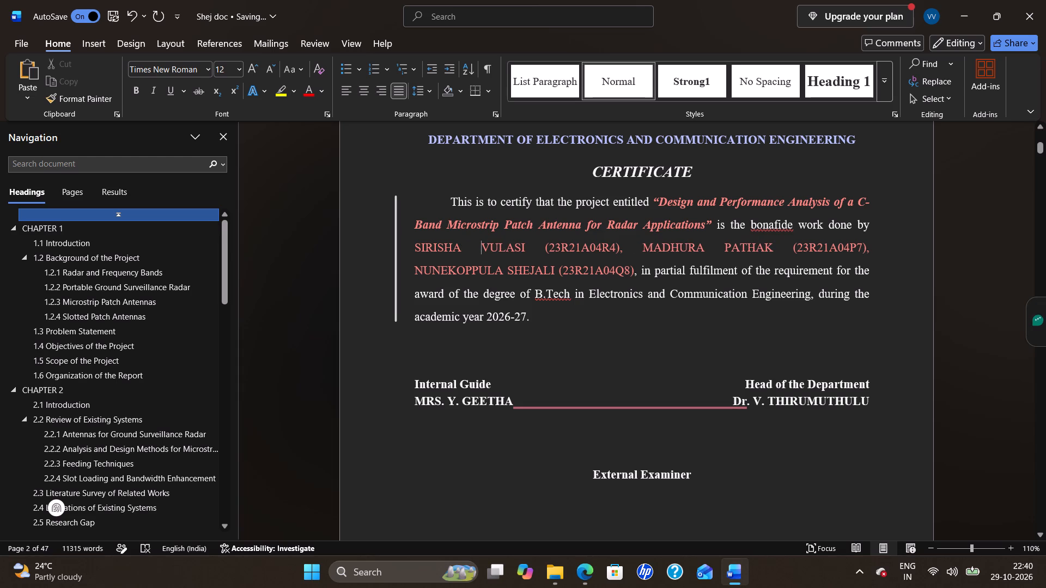
# Set the character spacing to Normal for the CERTIFICATE paragraph line holding Sirisha's and Madhura's names and roll numbers.
pyautogui.moveTo(876, 249); pyautogui.dragTo(412, 251)
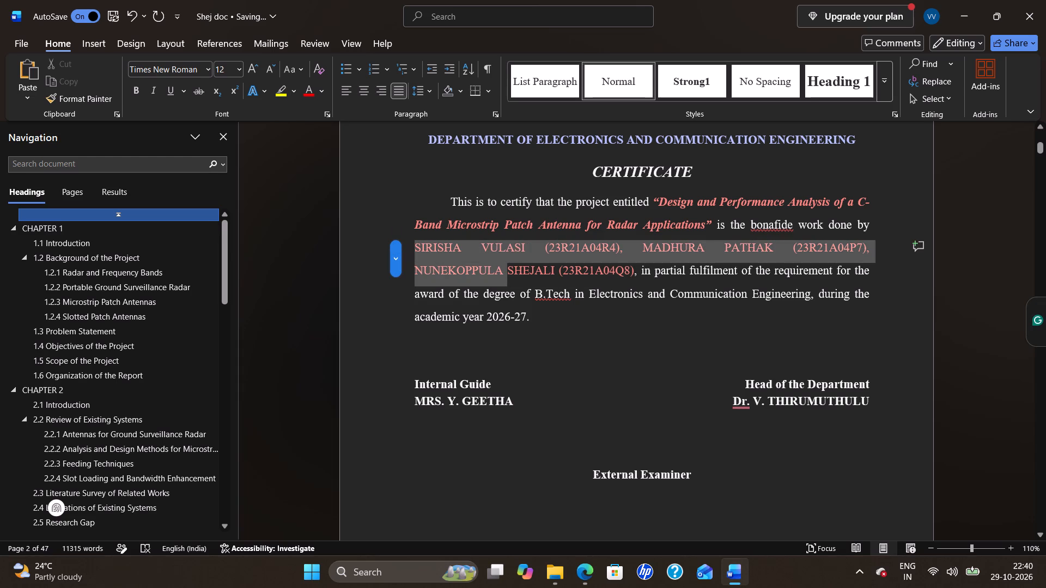
pyautogui.moveTo(412, 251); pyautogui.dragTo(397, 259)
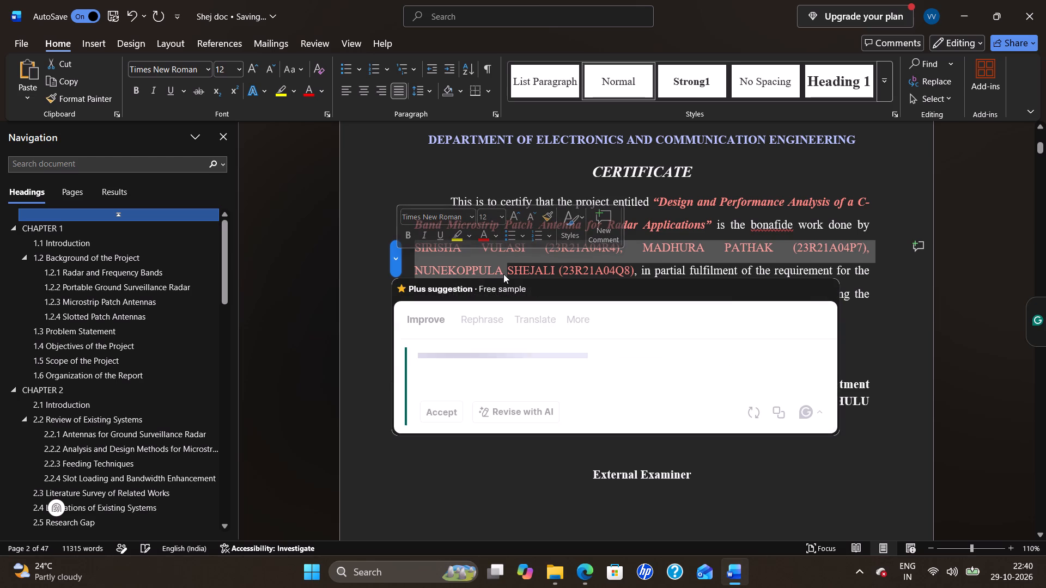
pyautogui.click(503, 274)
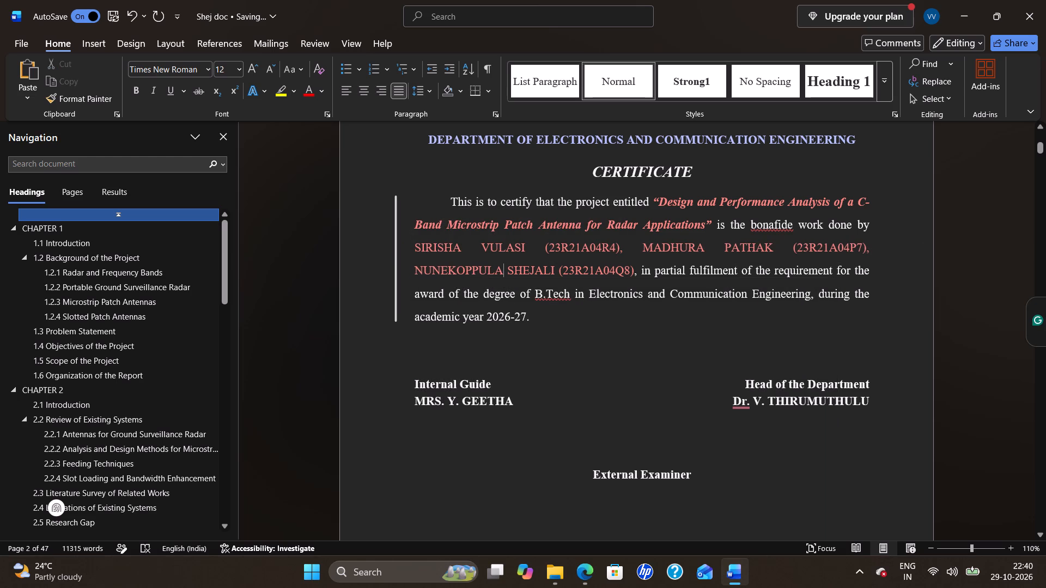
pyautogui.moveTo(415, 250); pyautogui.dragTo(871, 249)
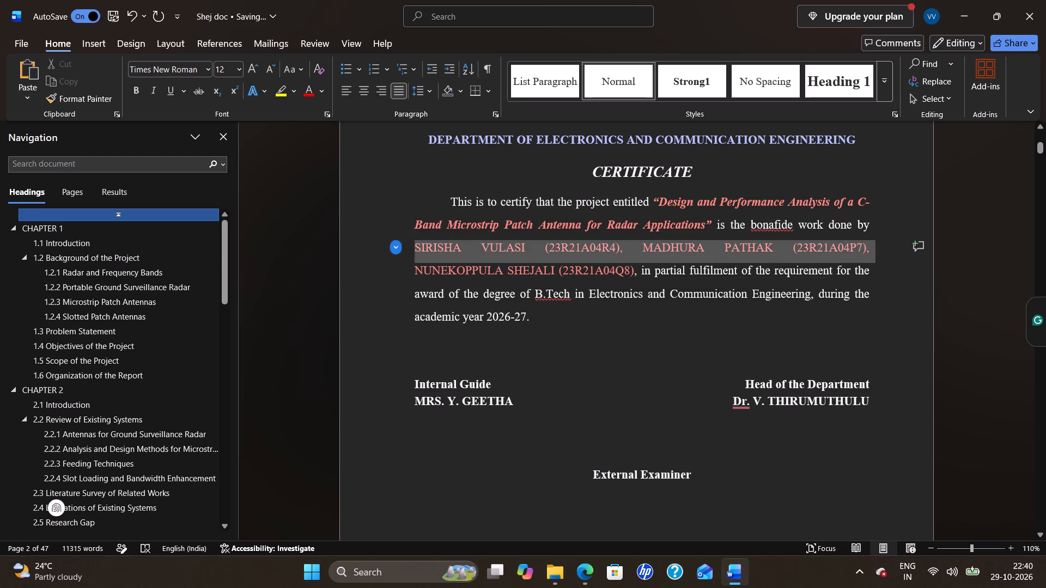
pyautogui.moveTo(871, 249); pyautogui.dragTo(872, 249)
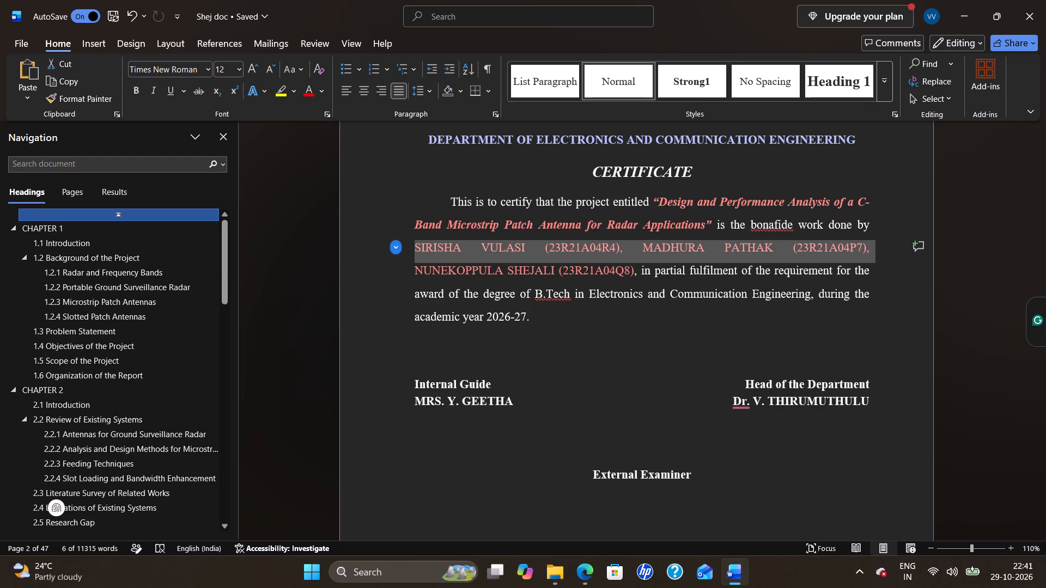
pyautogui.hotkey('ctrl', 'd')
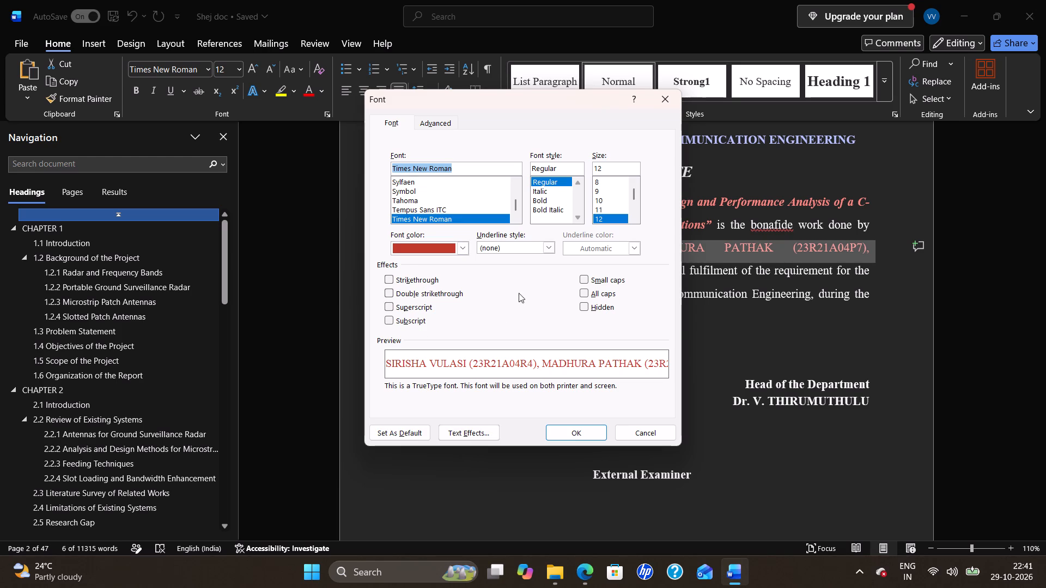
pyautogui.click(448, 122)
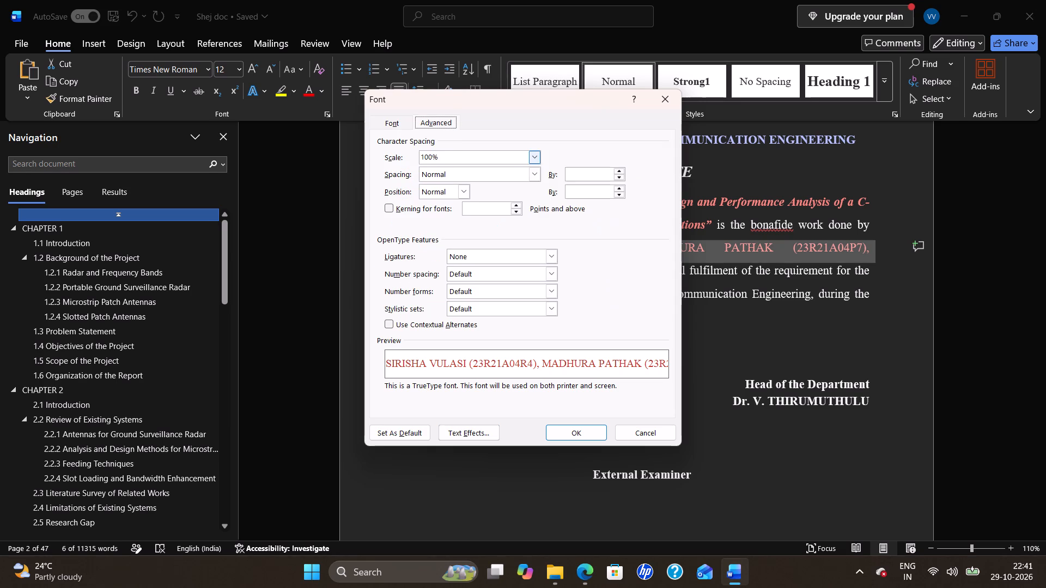
pyautogui.click(532, 173)
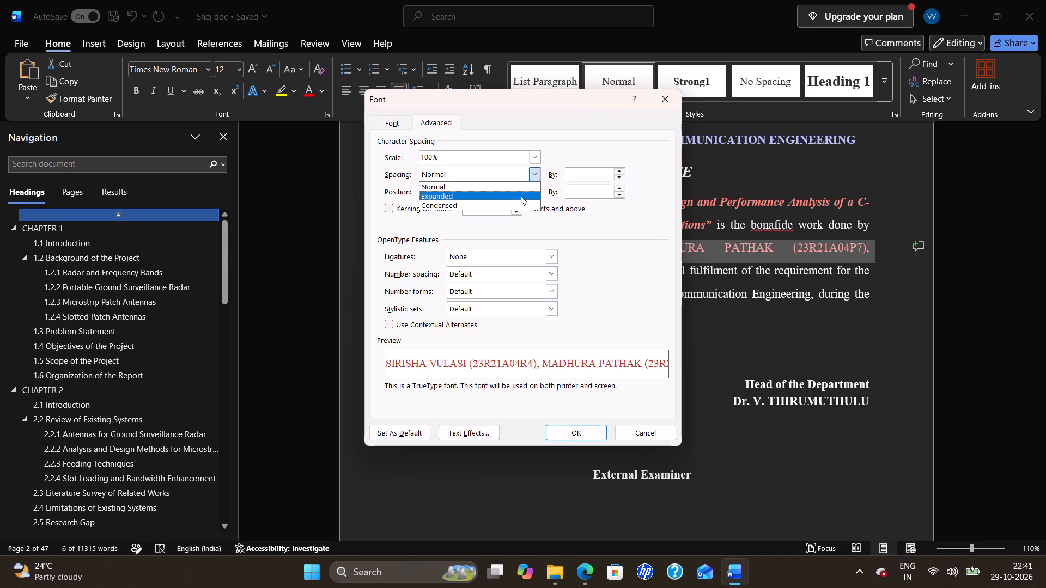
pyautogui.click(525, 187)
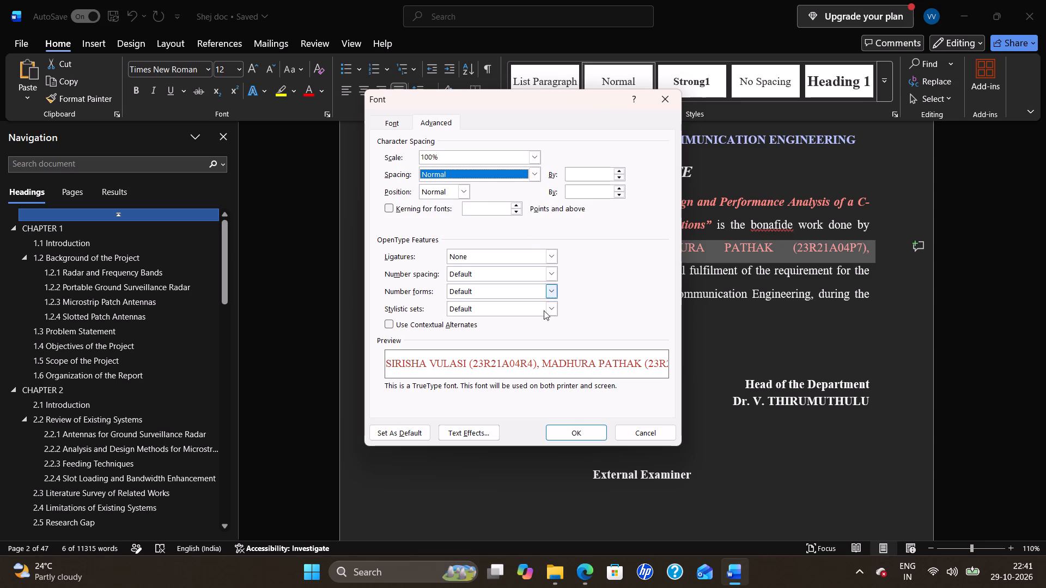
pyautogui.click(572, 434)
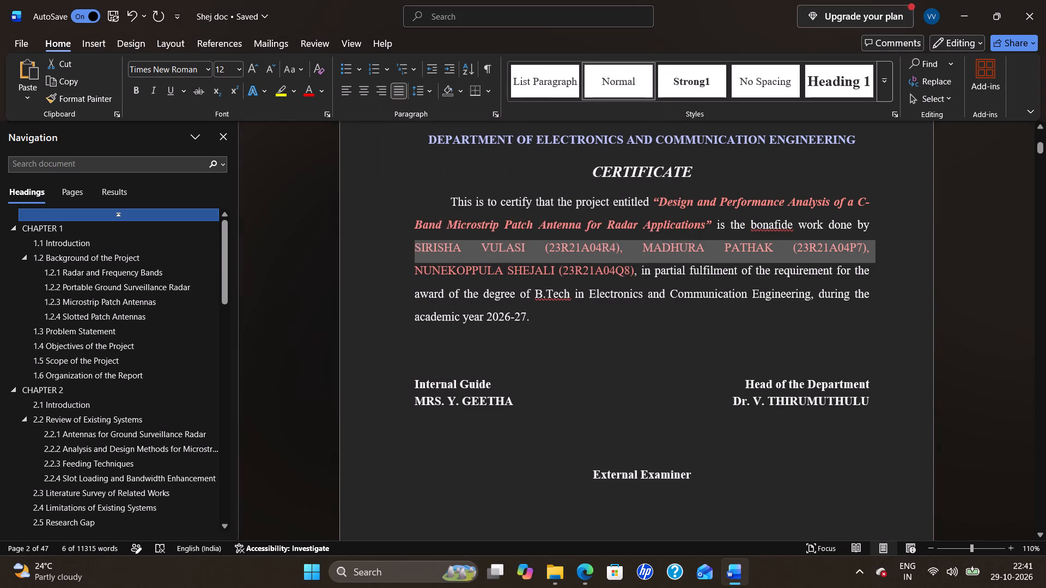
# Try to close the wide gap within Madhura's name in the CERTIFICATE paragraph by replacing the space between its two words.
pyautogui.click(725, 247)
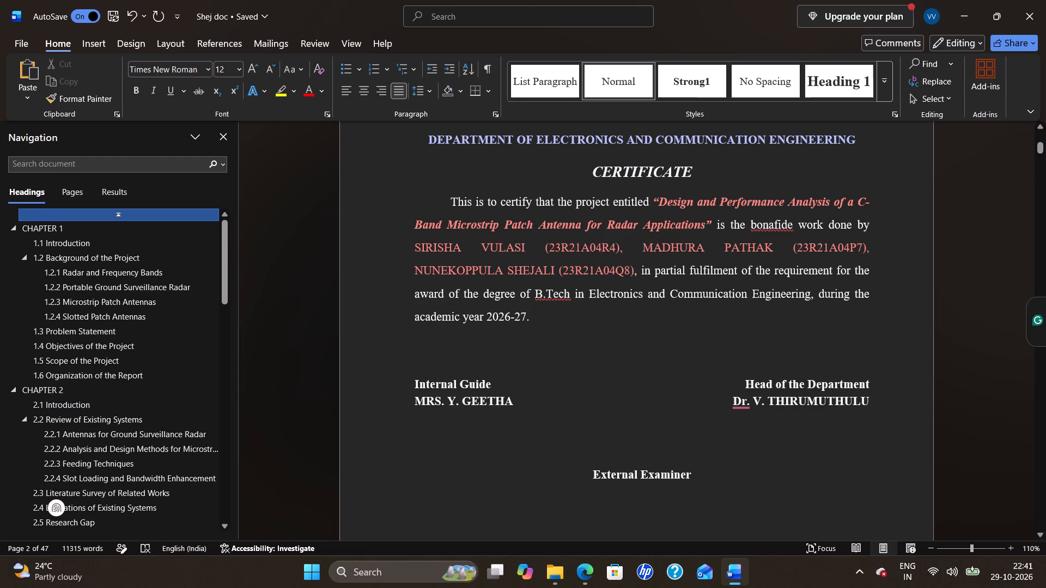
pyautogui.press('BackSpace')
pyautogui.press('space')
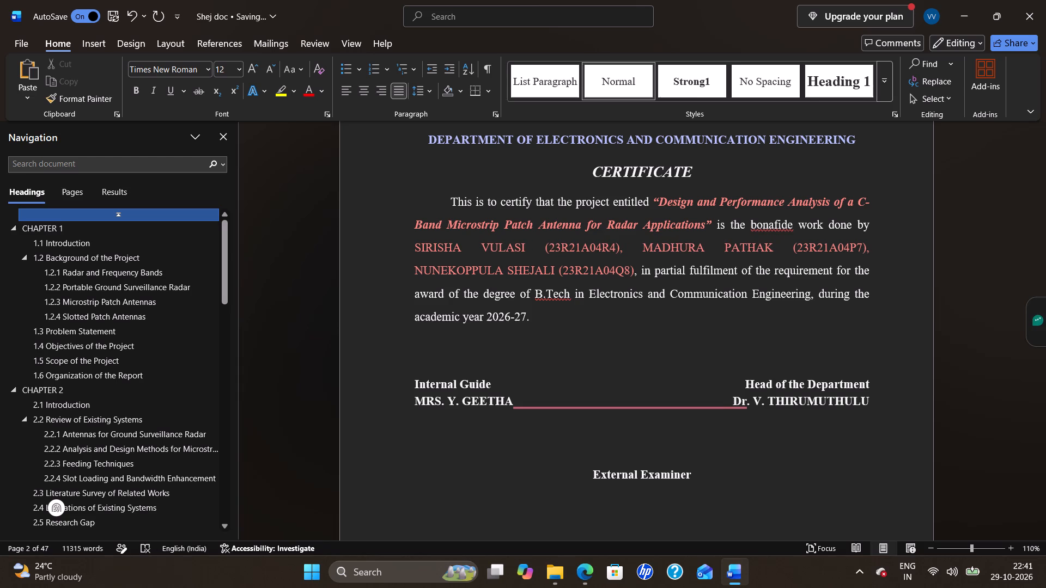
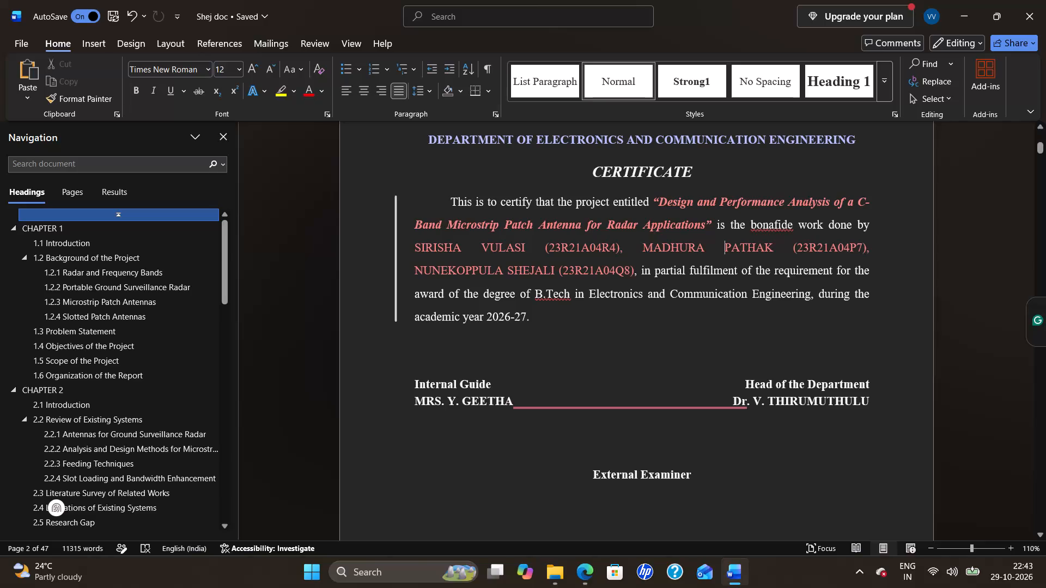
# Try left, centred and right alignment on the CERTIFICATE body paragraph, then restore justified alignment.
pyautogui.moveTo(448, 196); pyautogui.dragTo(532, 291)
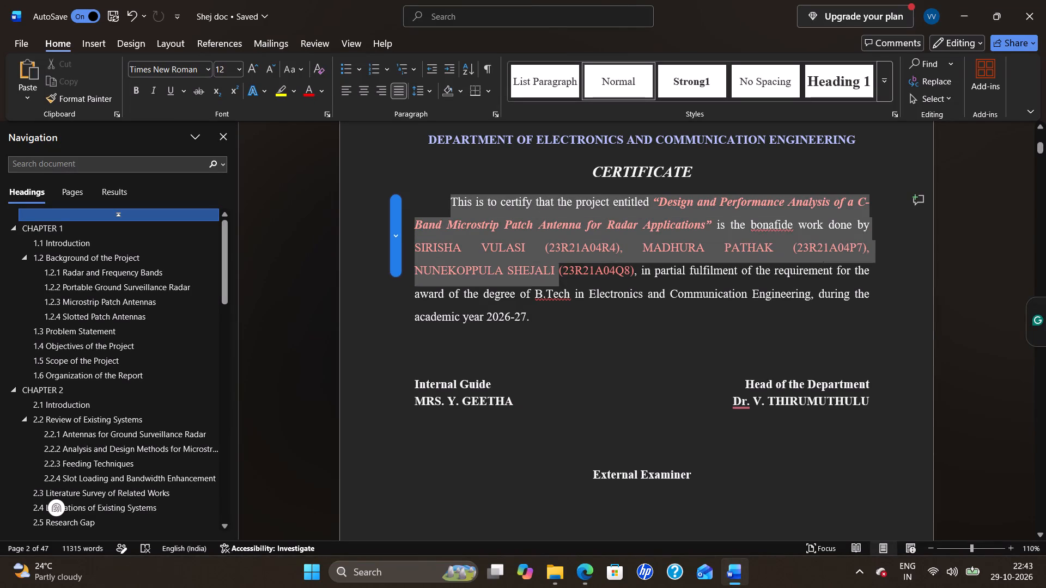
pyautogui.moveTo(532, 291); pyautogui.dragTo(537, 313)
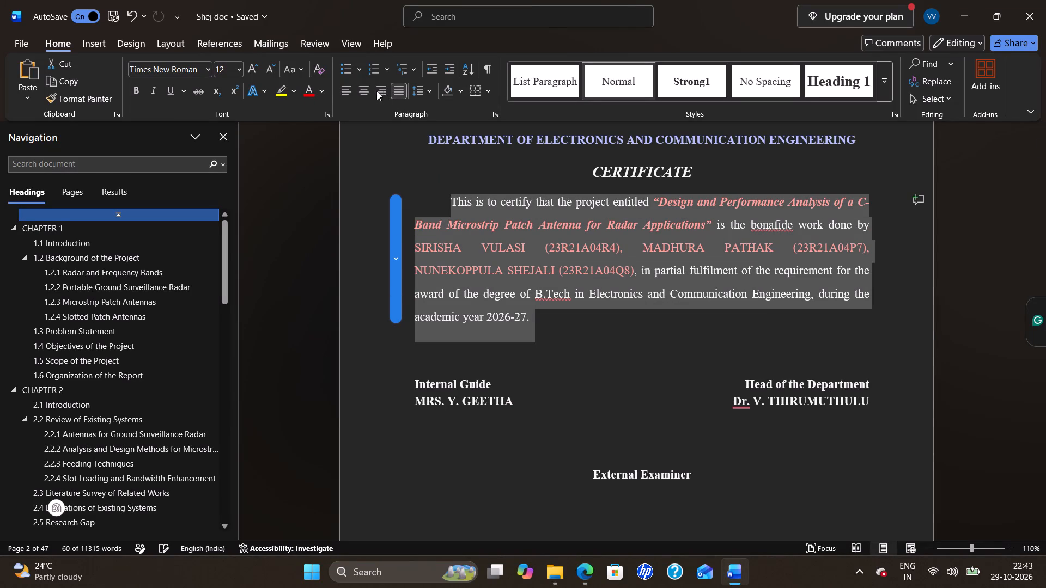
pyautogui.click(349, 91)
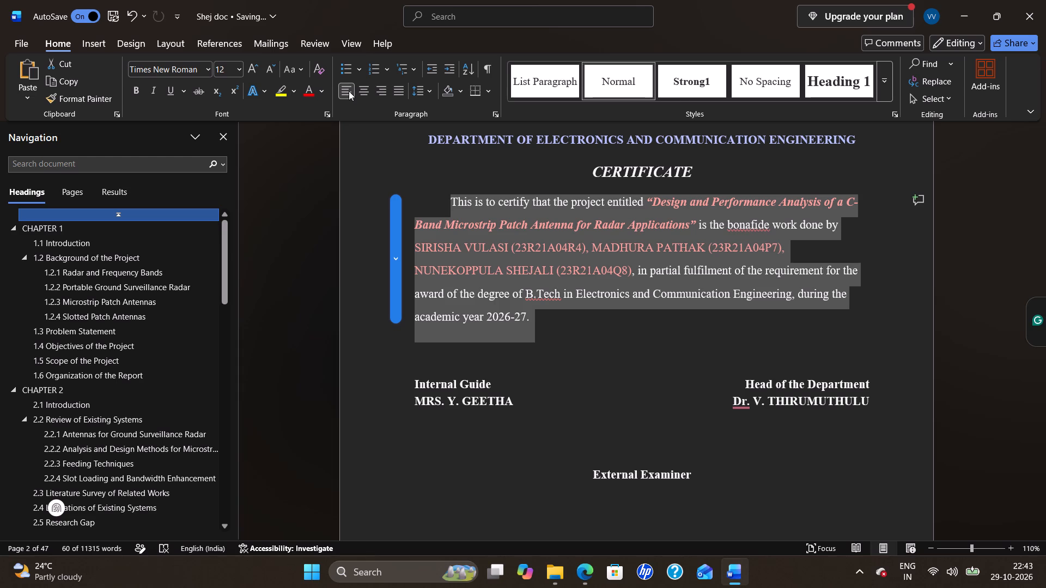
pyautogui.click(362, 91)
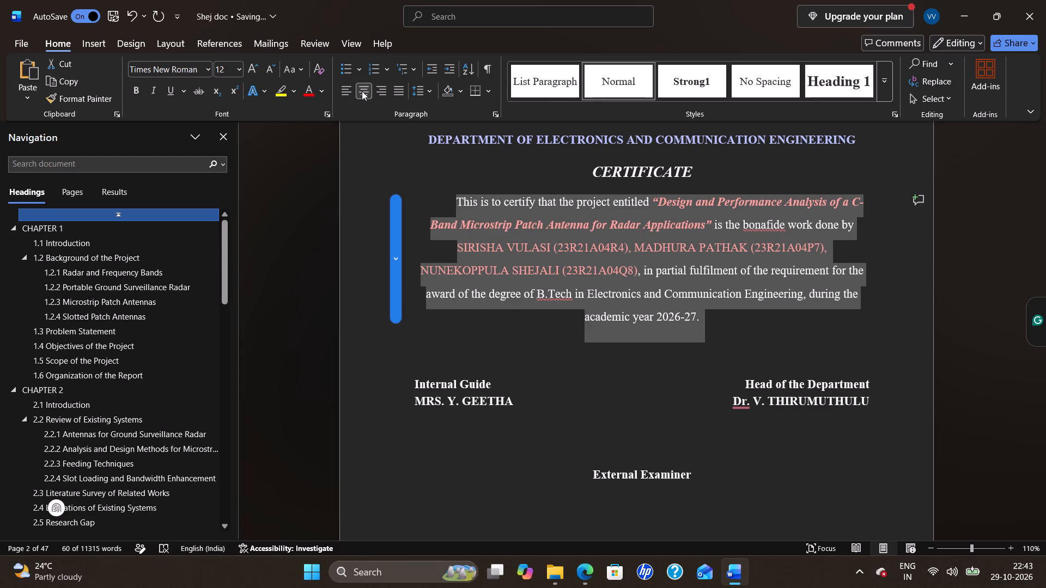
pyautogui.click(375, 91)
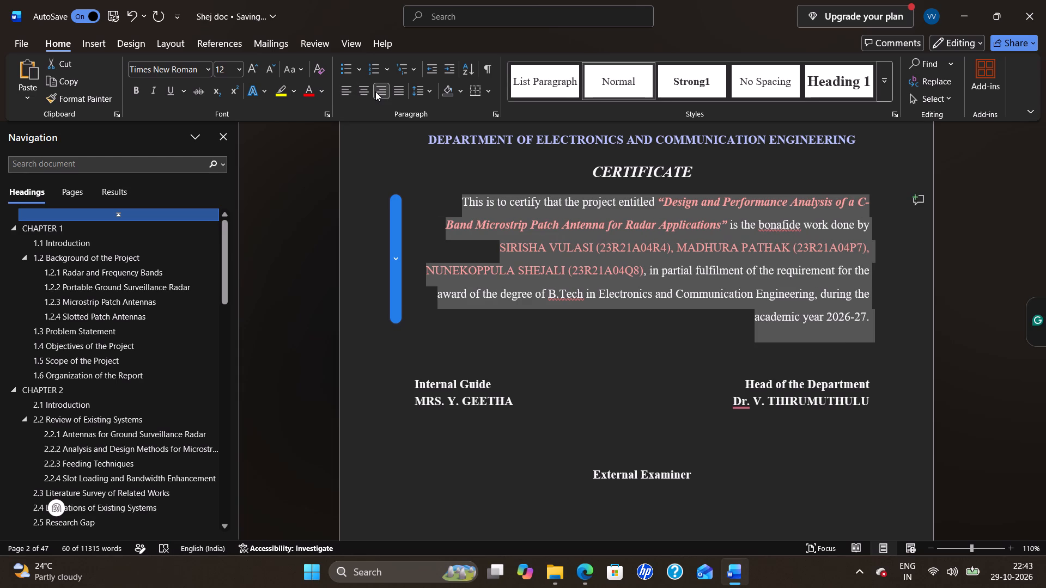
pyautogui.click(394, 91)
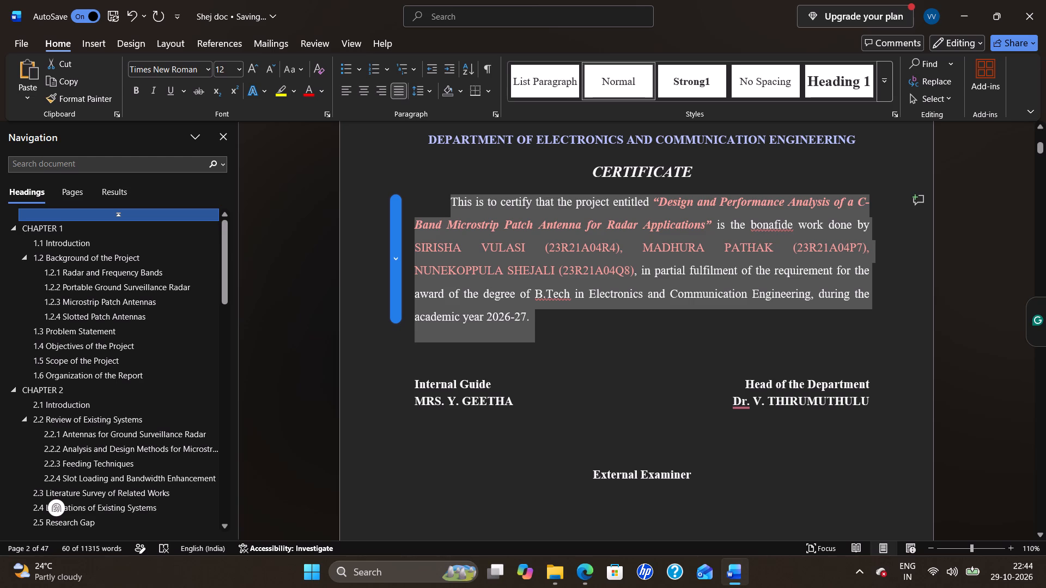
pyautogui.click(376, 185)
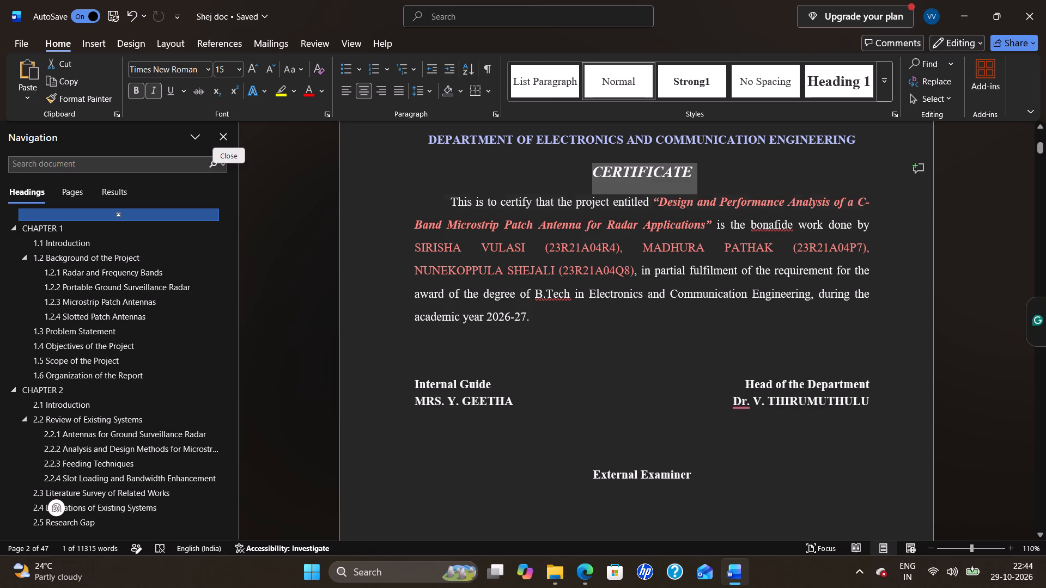
# Show the formatting marks to examine the spaces around the students' names in the CERTIFICATE paragraph.
pyautogui.click(425, 269)
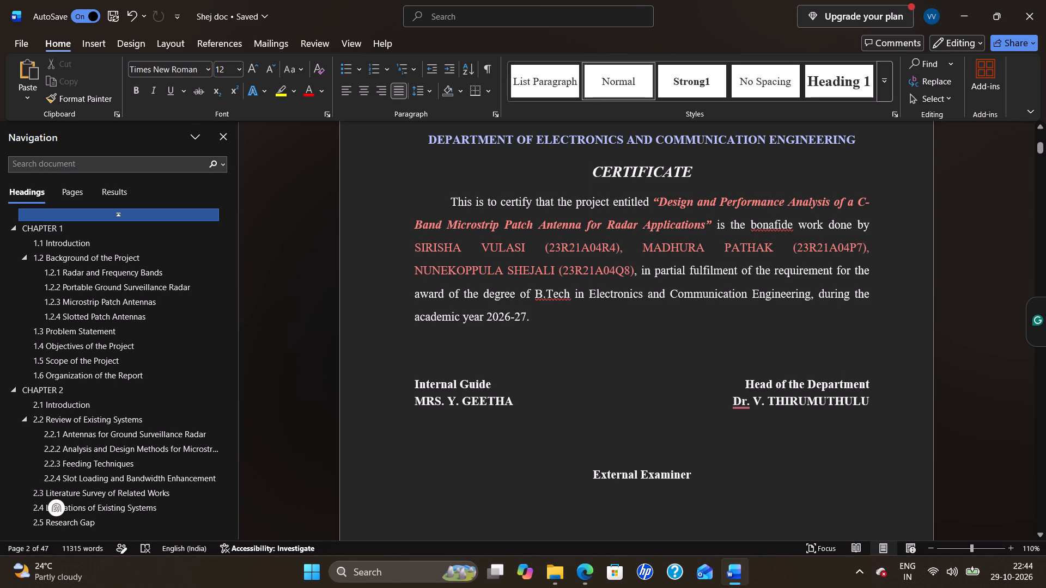
pyautogui.hotkey('ctrl', 'shift', '8')
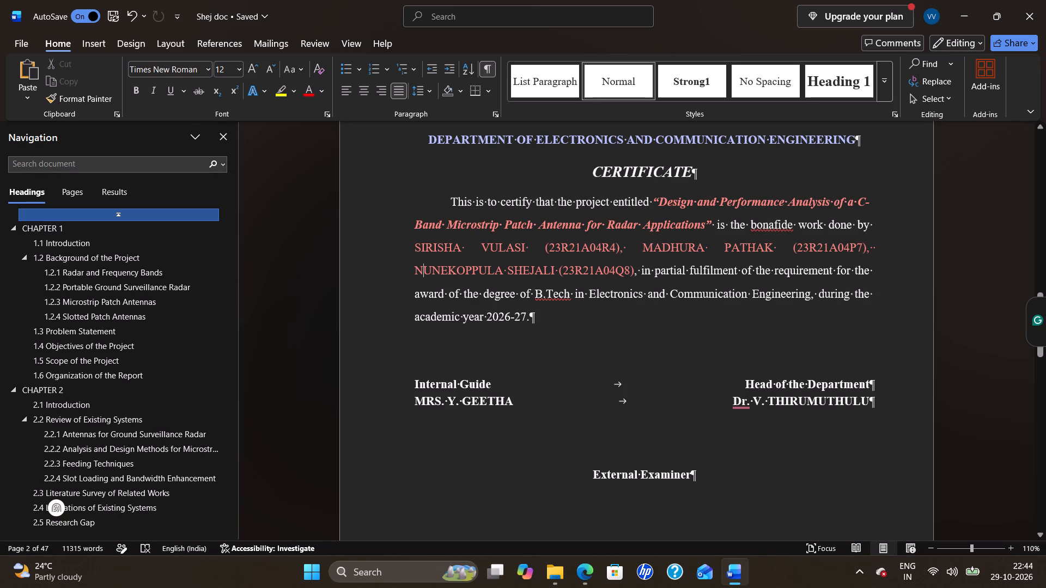
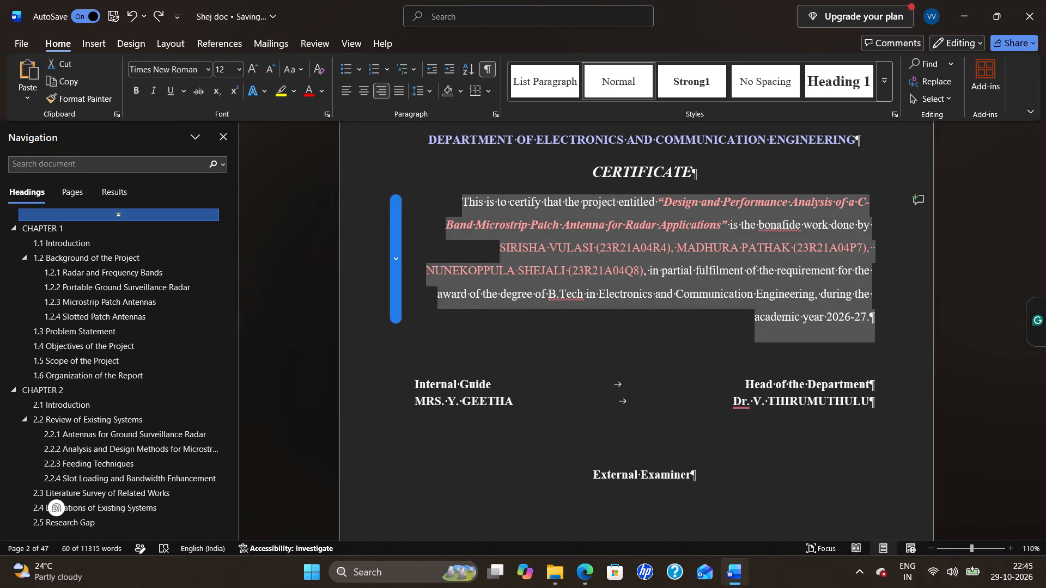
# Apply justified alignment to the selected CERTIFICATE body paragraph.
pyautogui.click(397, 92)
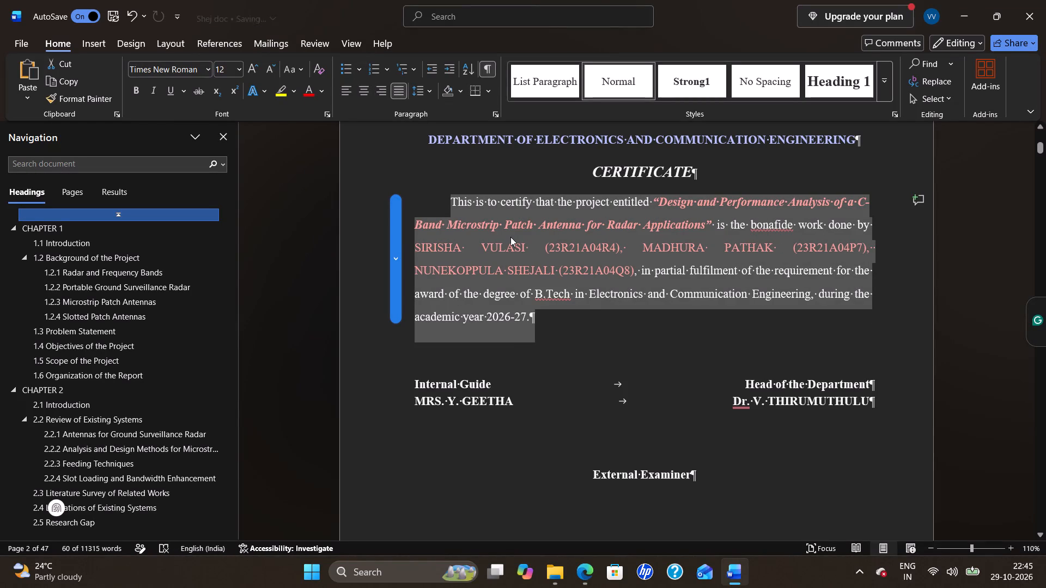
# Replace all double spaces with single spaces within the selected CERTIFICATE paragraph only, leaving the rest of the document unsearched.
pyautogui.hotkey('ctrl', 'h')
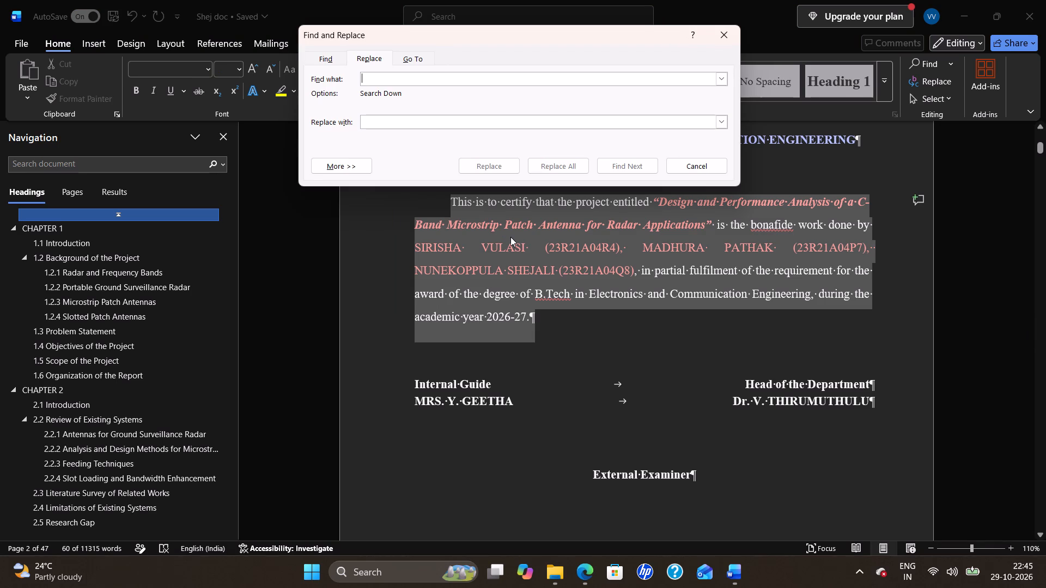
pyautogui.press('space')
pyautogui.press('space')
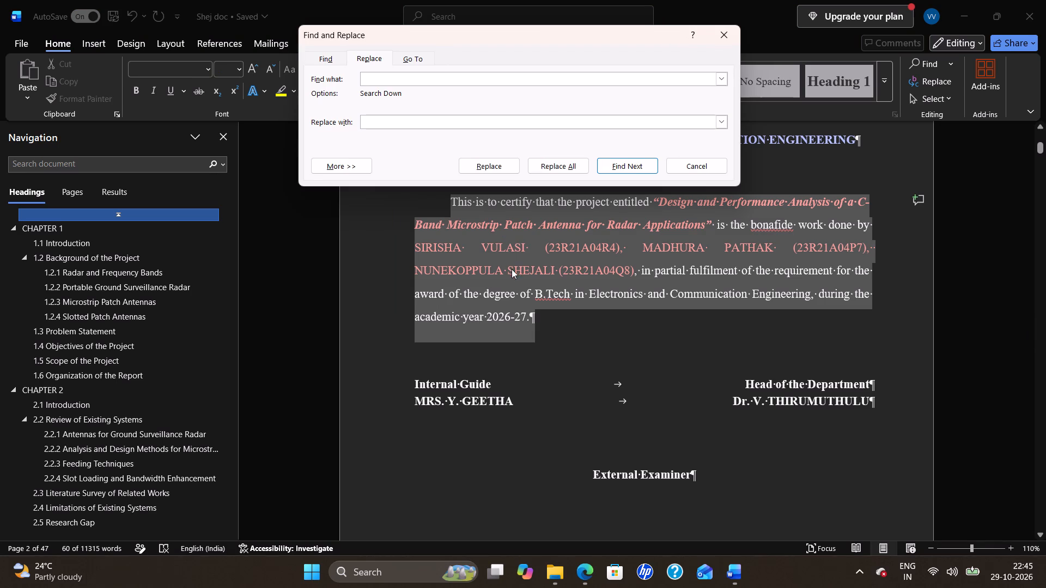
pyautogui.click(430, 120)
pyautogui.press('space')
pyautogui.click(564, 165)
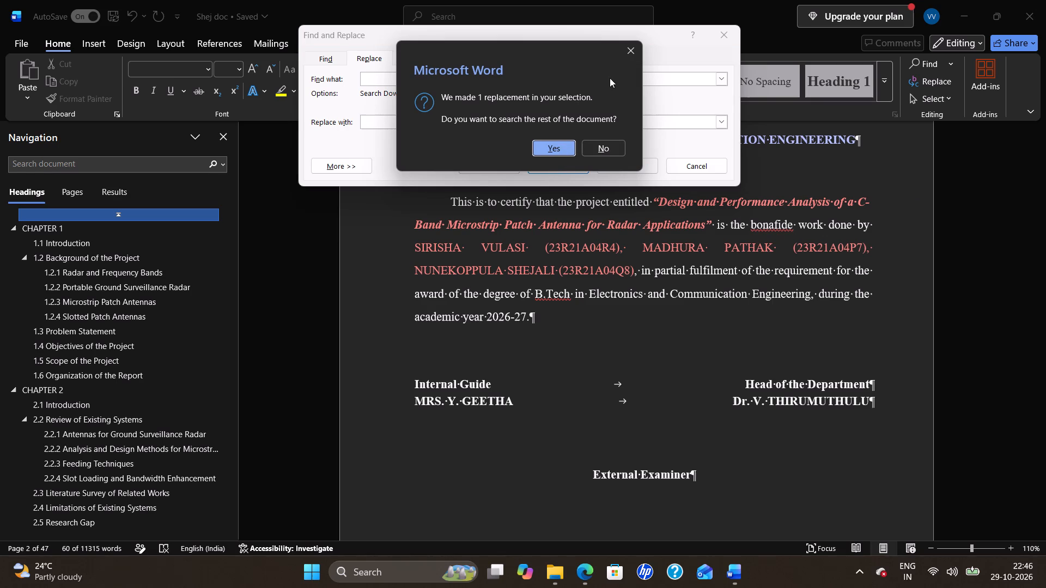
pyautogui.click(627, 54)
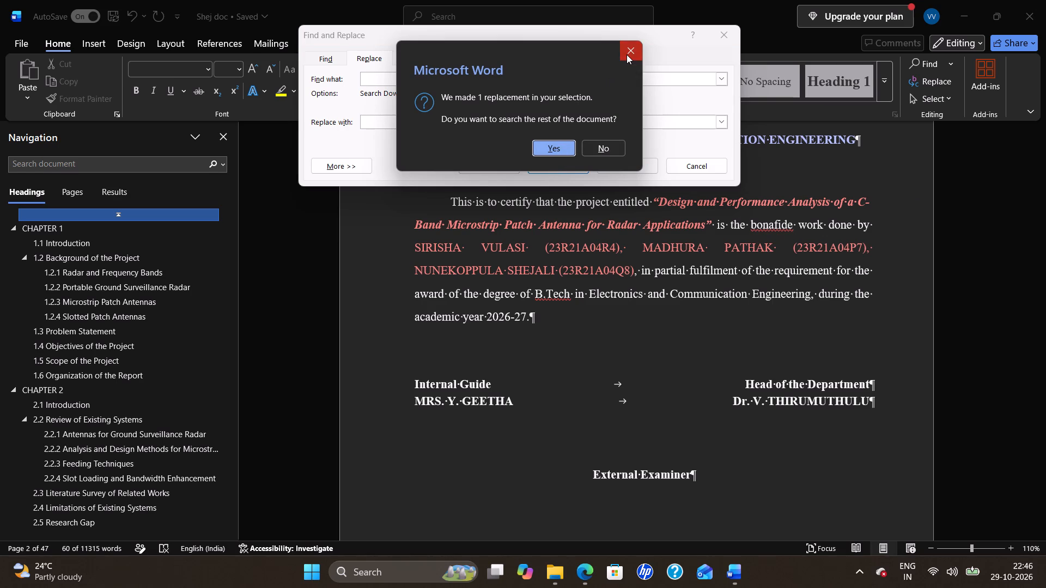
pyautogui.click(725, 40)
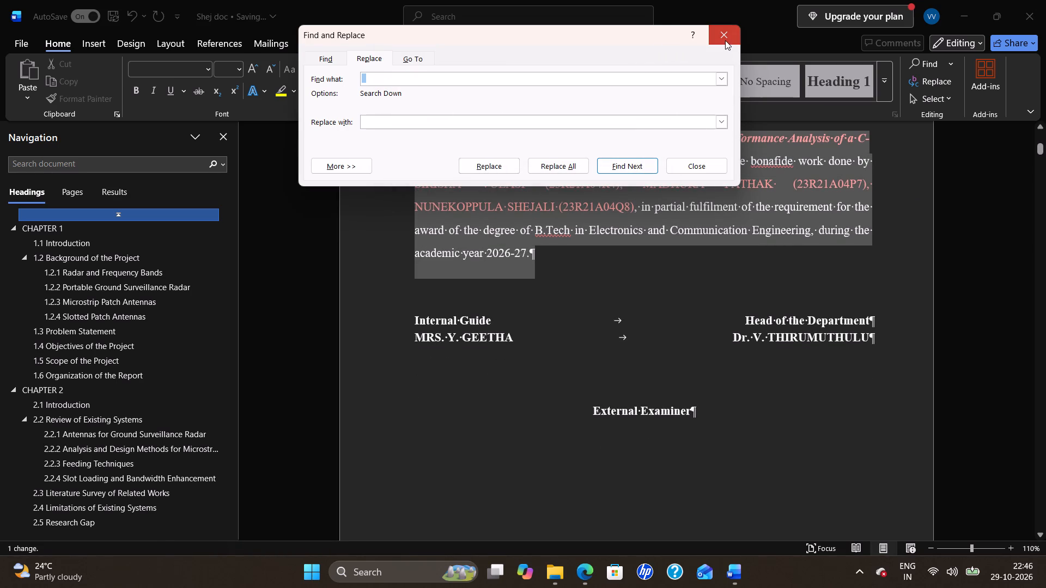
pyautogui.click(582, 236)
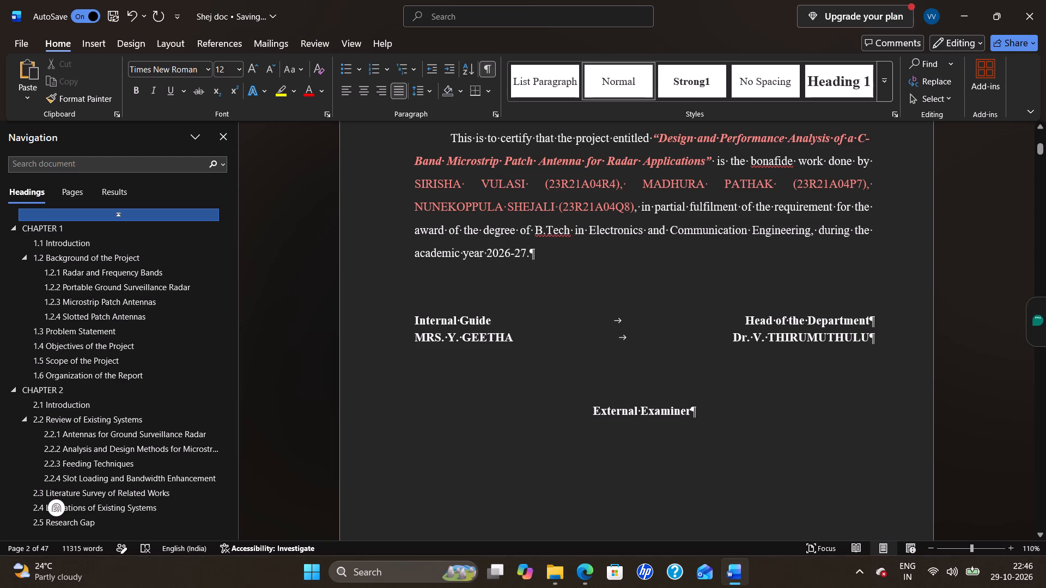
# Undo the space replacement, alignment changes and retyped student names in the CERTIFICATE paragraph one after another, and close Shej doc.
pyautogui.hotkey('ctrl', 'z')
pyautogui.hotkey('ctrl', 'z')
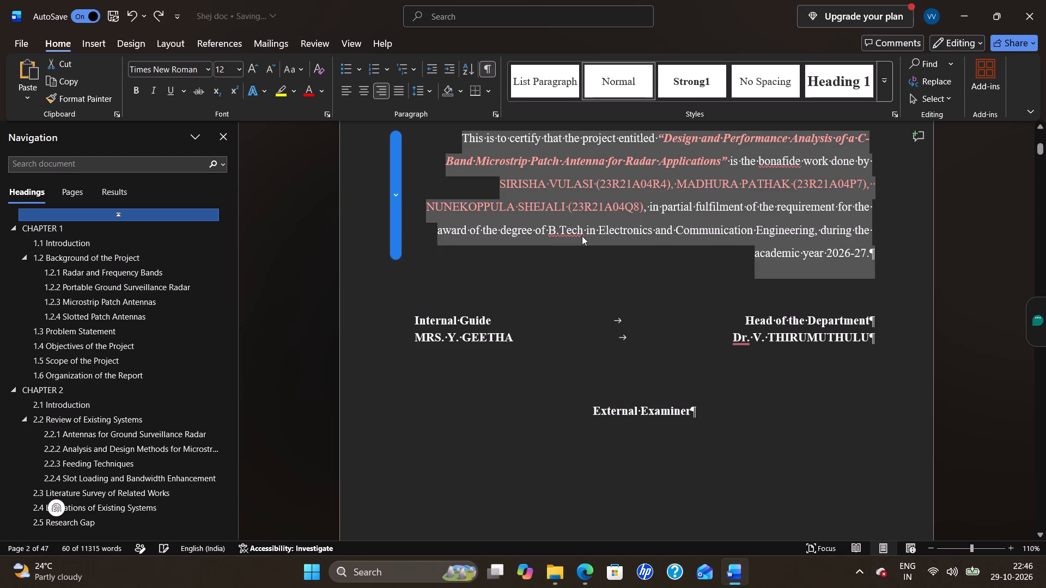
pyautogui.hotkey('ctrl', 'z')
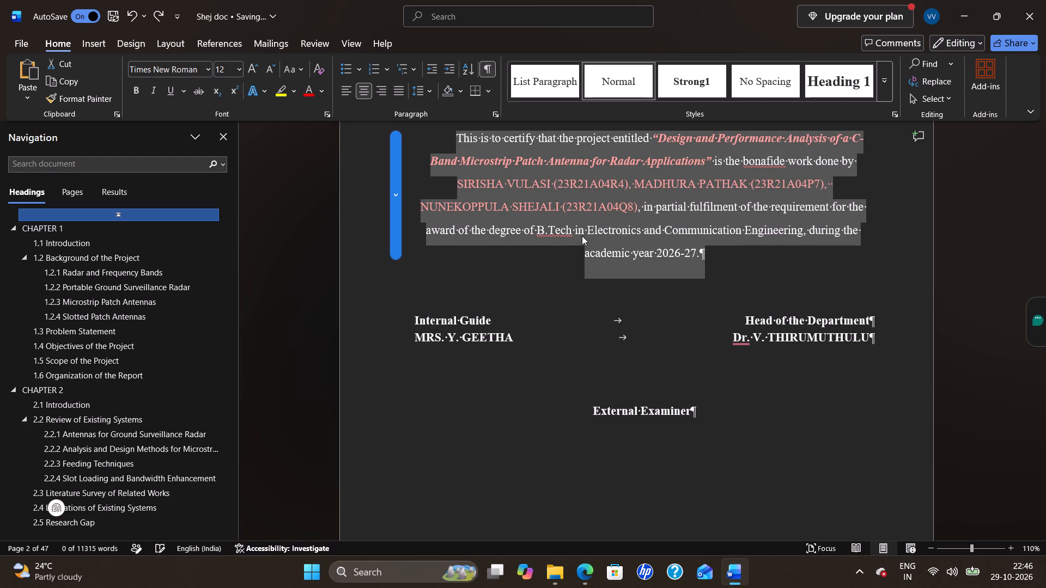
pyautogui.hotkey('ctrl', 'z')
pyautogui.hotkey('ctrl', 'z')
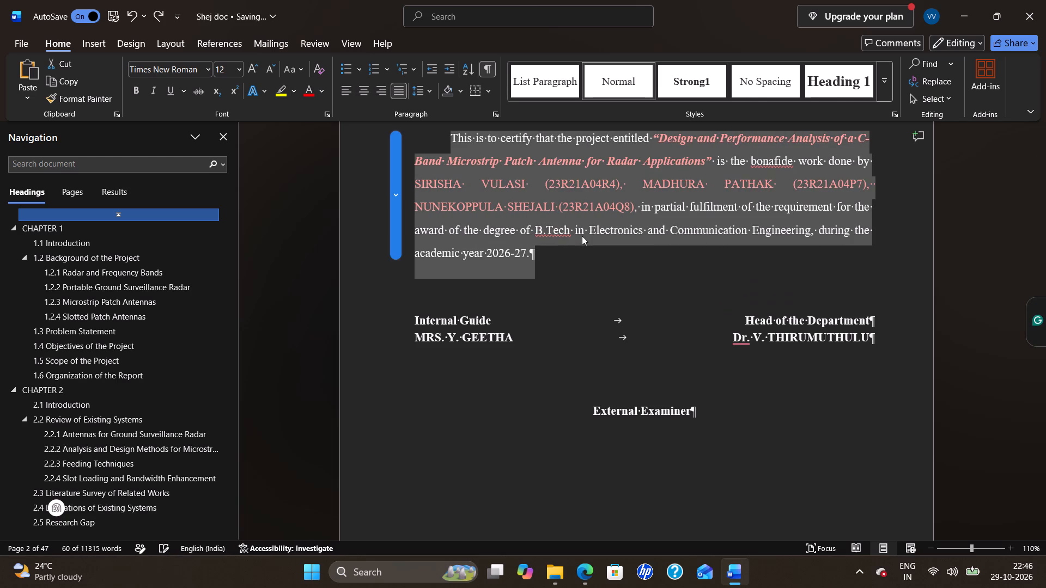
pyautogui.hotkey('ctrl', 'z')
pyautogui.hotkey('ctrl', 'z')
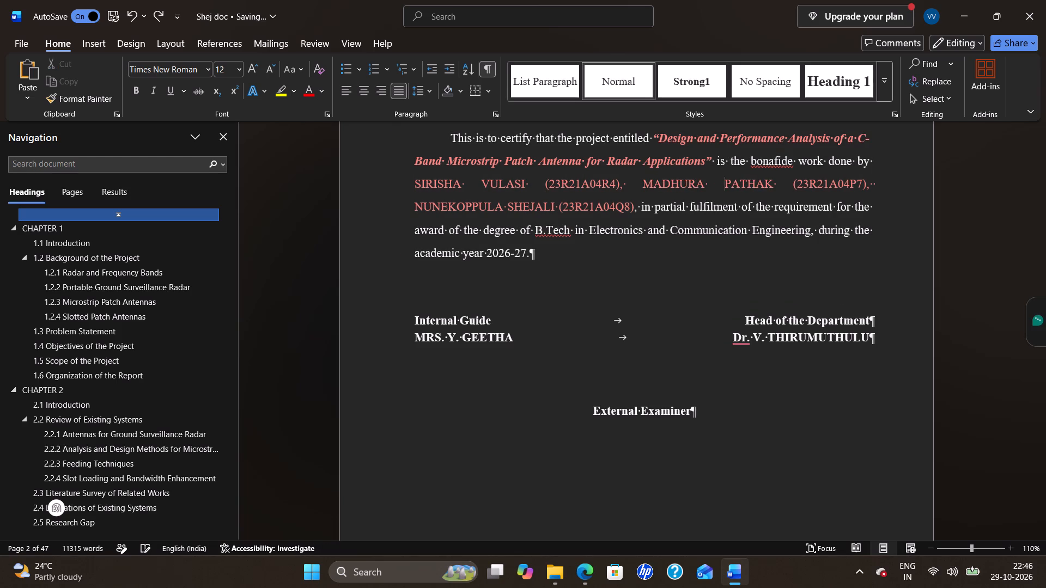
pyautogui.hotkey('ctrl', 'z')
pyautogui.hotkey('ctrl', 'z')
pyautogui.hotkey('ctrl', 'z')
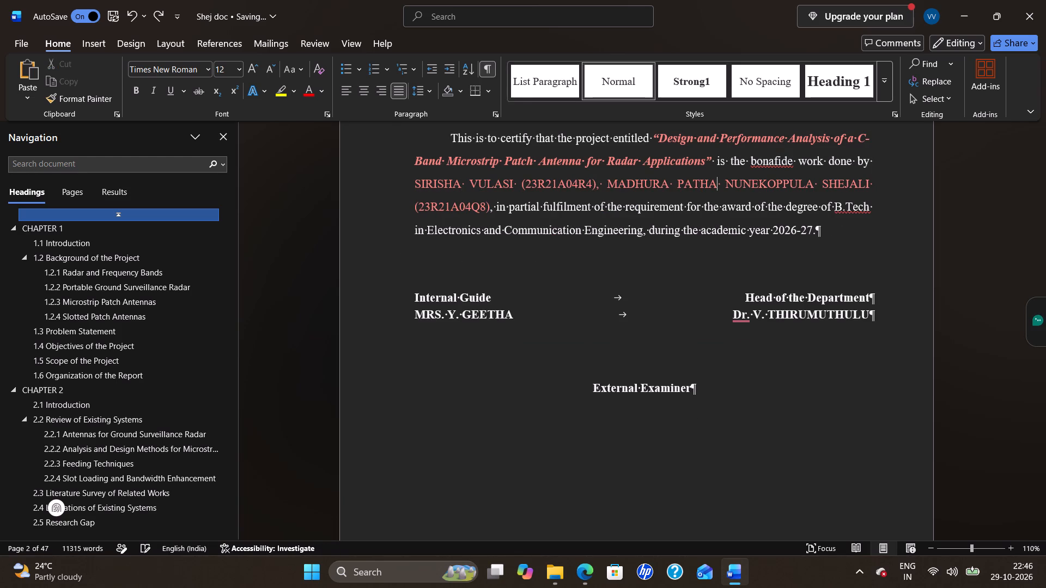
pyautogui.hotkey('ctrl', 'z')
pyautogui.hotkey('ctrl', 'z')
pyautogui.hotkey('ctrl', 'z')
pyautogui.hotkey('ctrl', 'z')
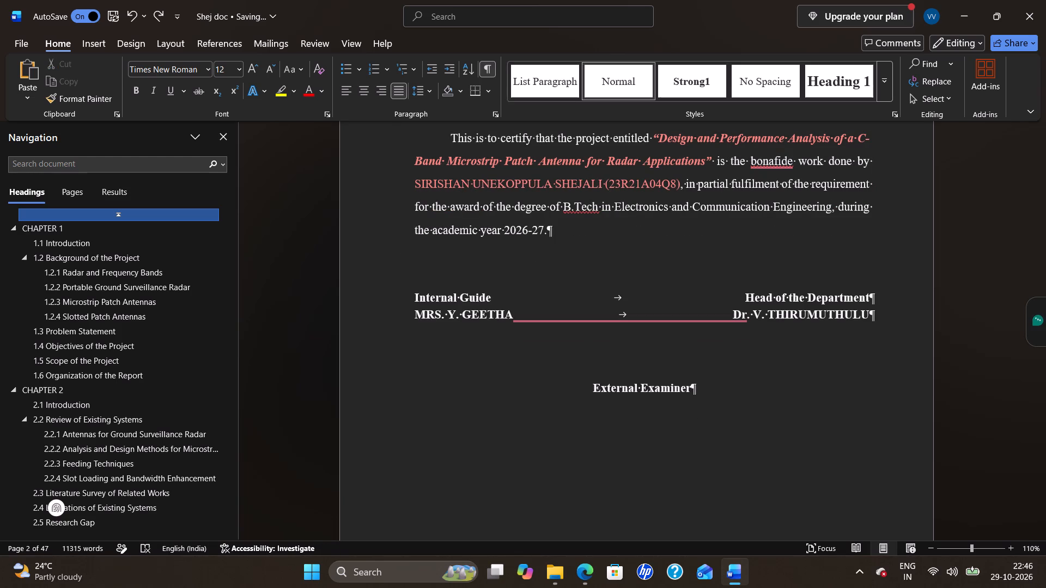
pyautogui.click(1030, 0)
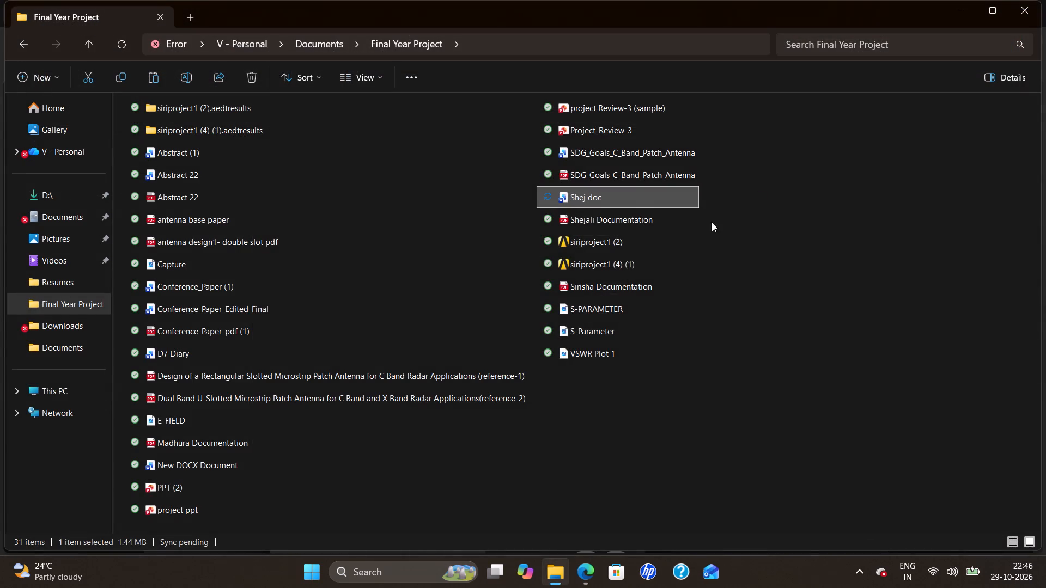
# Reopen Shej doc from the Final Year Project folder, examine the names line of its CERTIFICATE page, and close it.
pyautogui.click(600, 258)
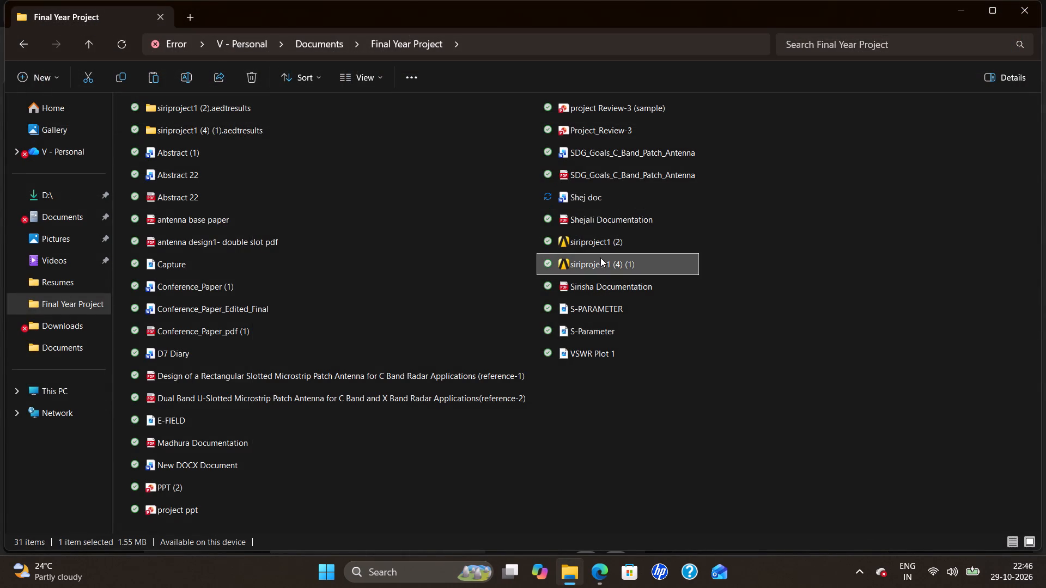
pyautogui.doubleClick(603, 205)
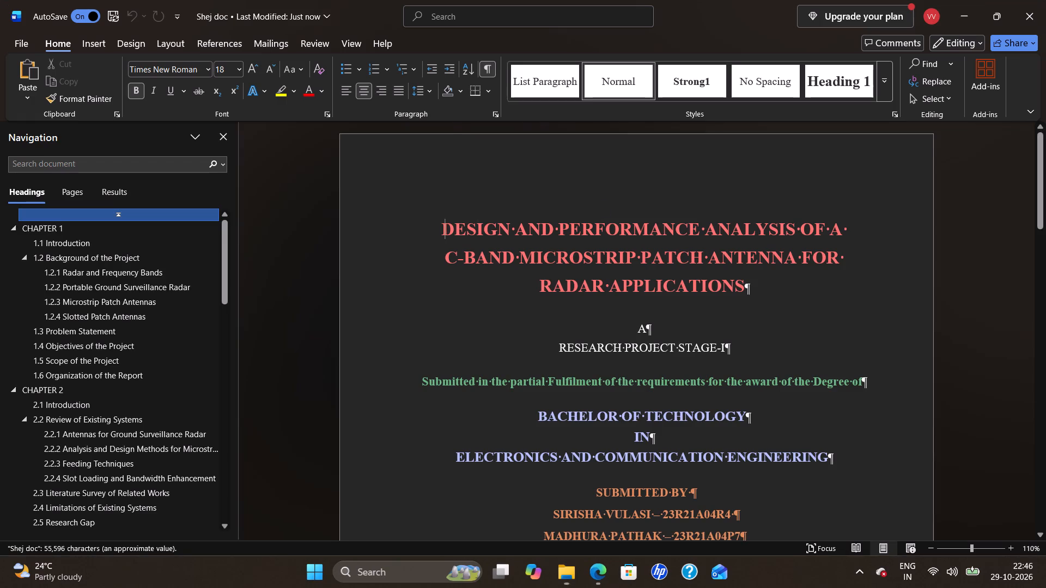
pyautogui.scroll(-2, 600, 340)
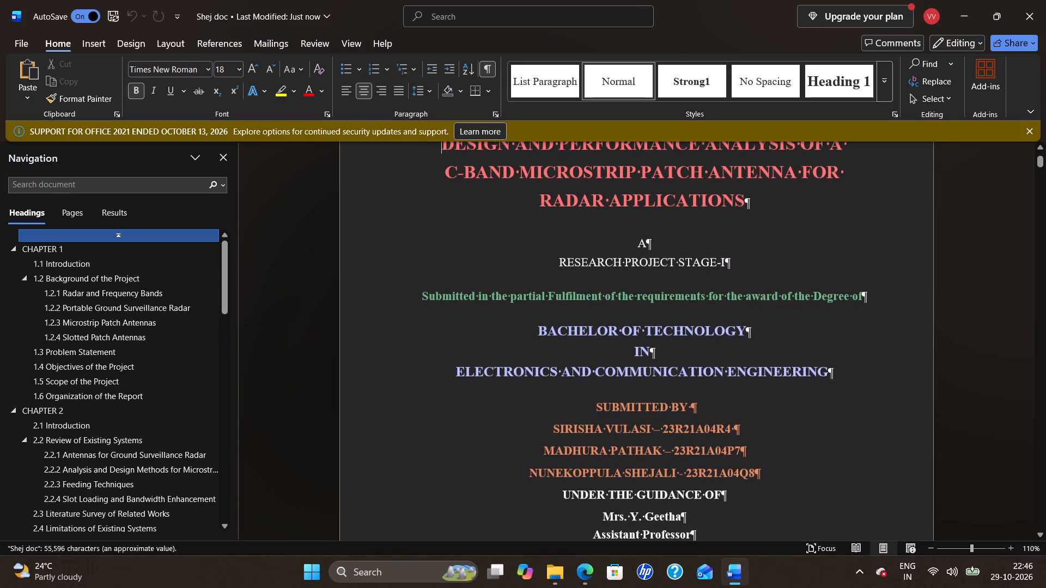
pyautogui.scroll(-3, 600, 340)
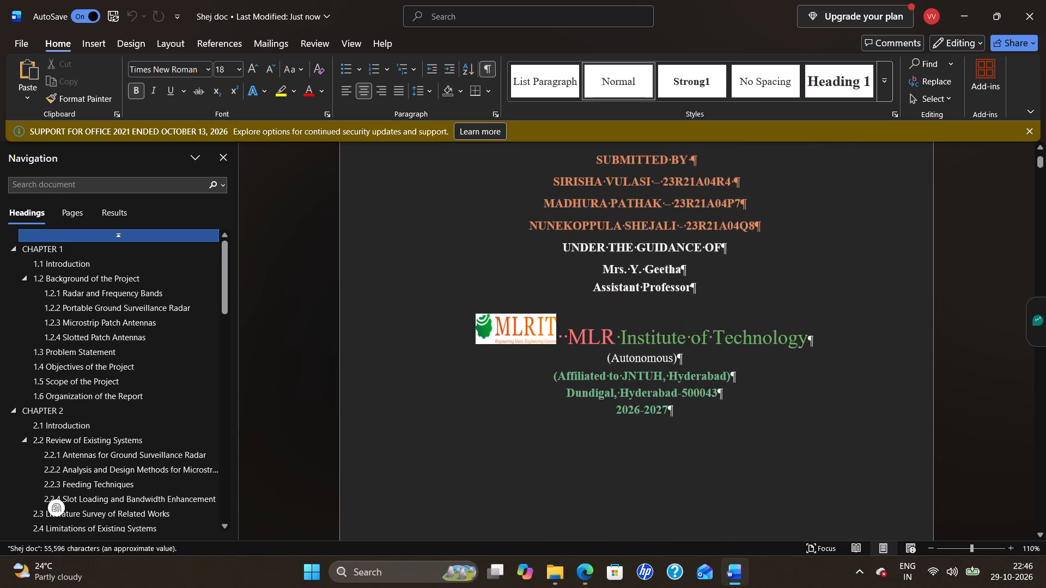
pyautogui.scroll(-3, 600, 340)
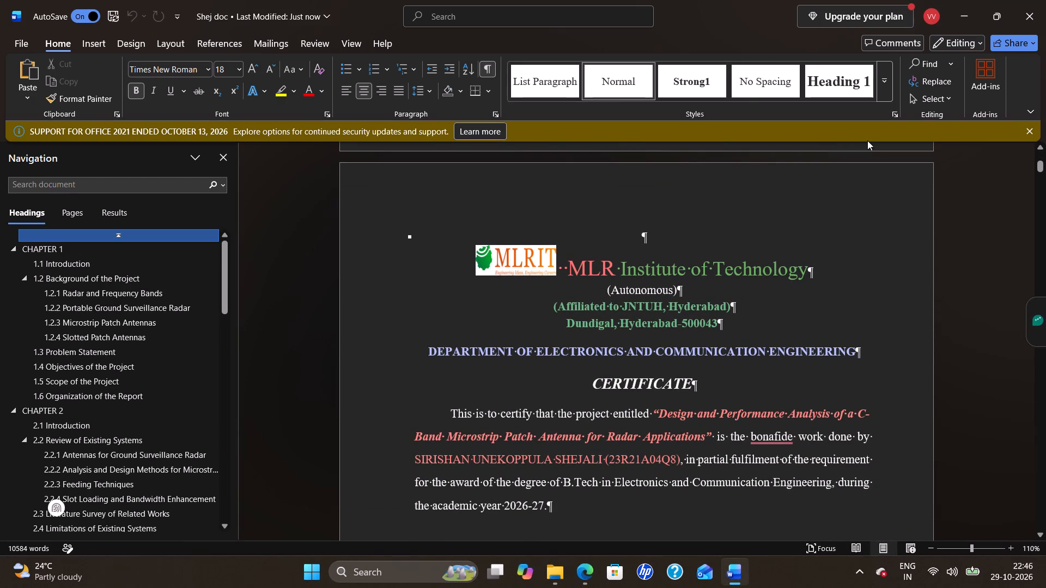
pyautogui.click(1019, 14)
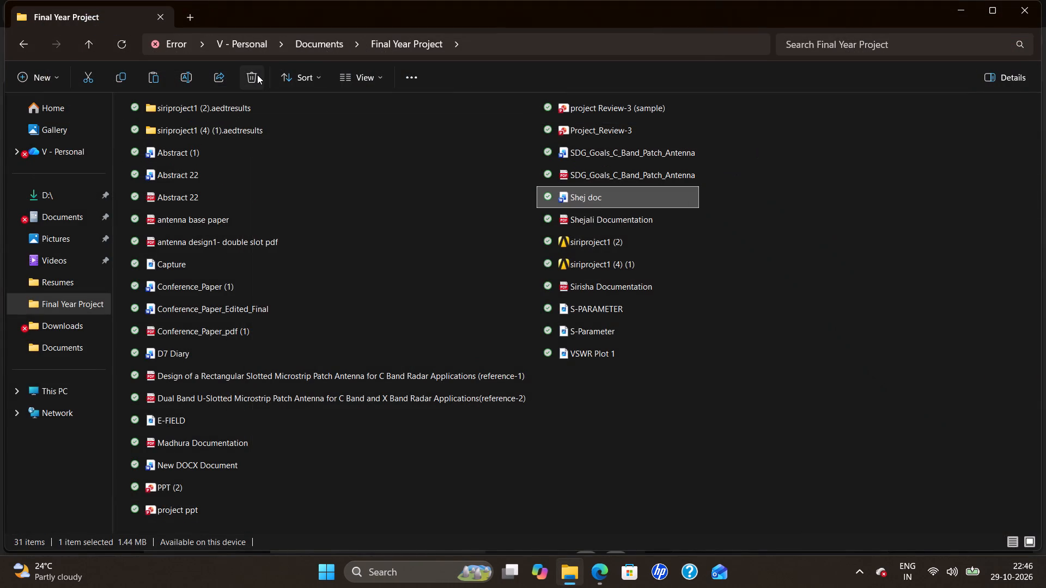
# Delete the Shej doc file from the Final Year Project folder.
pyautogui.click(257, 75)
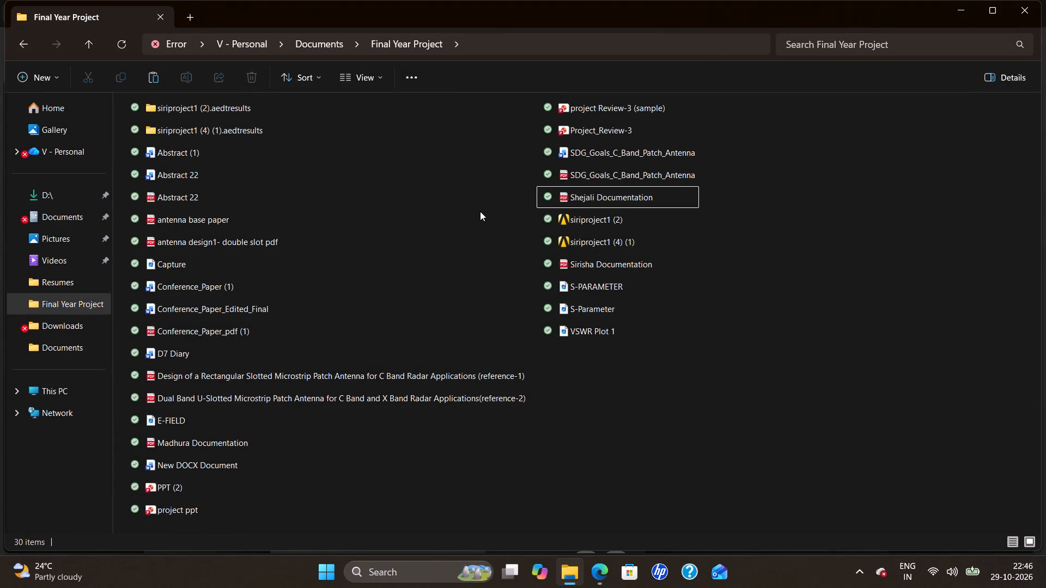
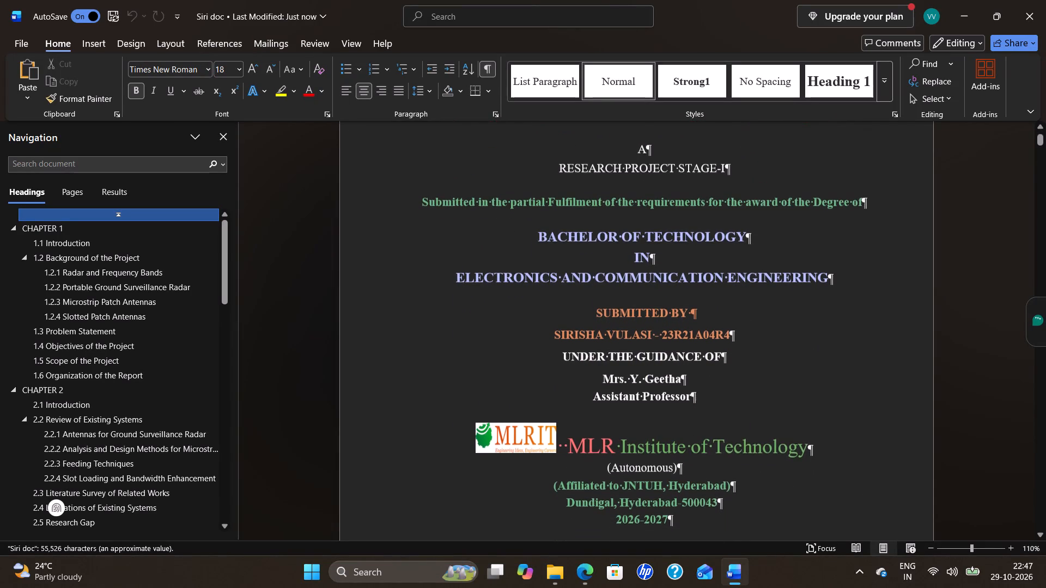
# Examine the title page and CERTIFICATE page of Siri doc for its student details, and close the document.
pyautogui.scroll(-2, 756, 259)
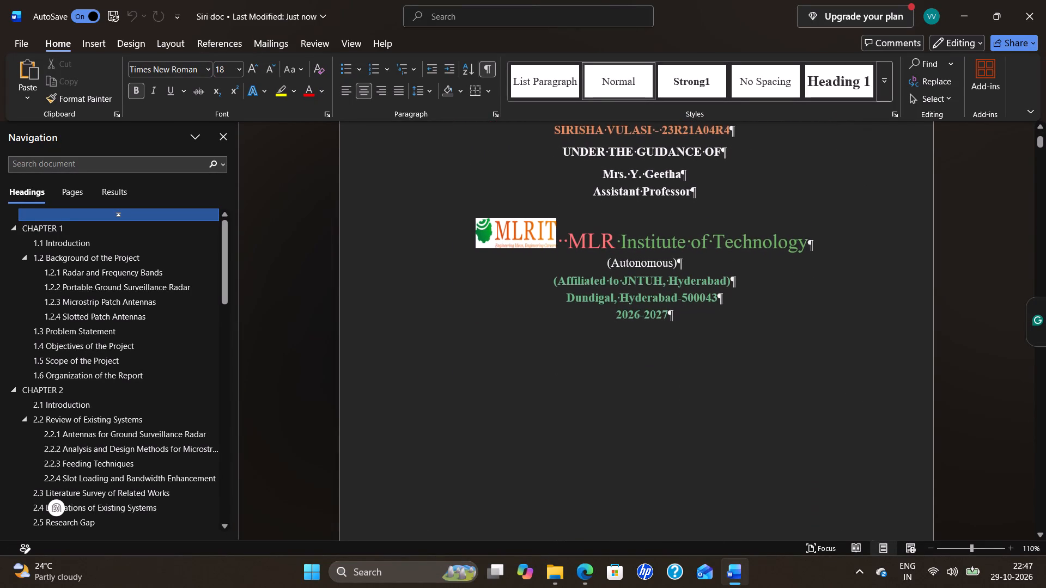
pyautogui.scroll(-4, 756, 259)
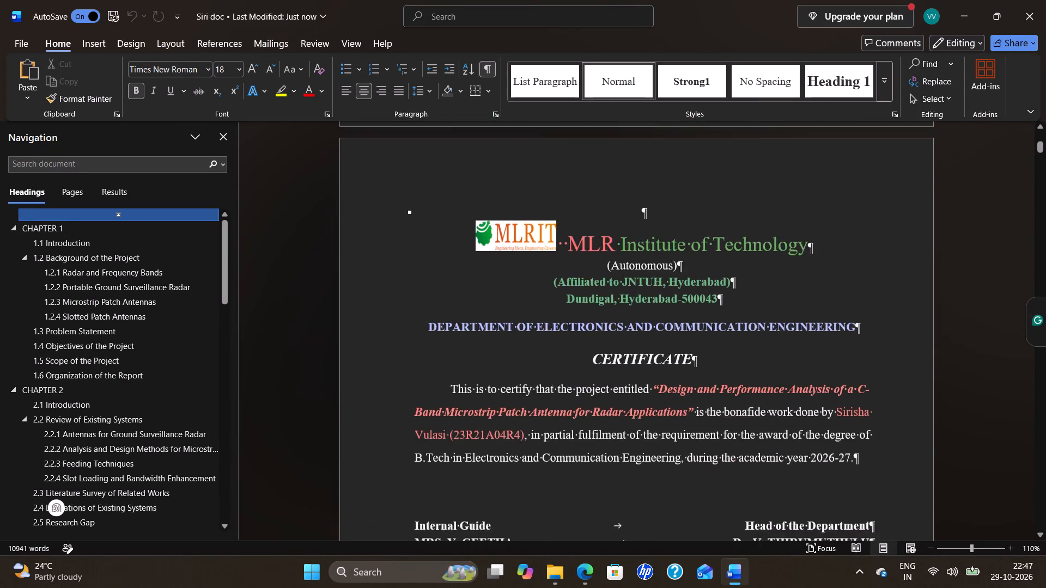
pyautogui.scroll(-1, 756, 259)
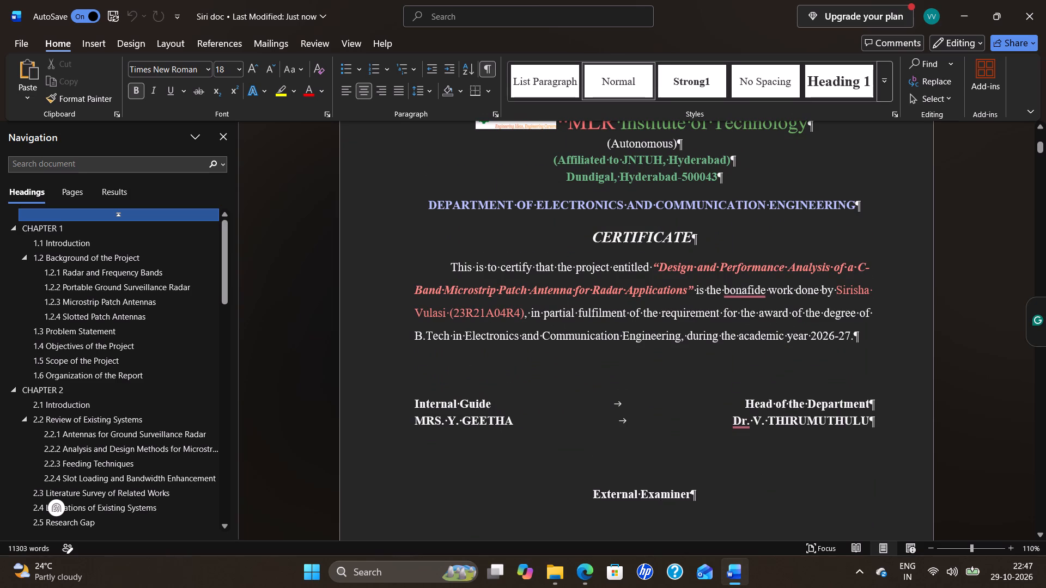
pyautogui.scroll(-1, 756, 259)
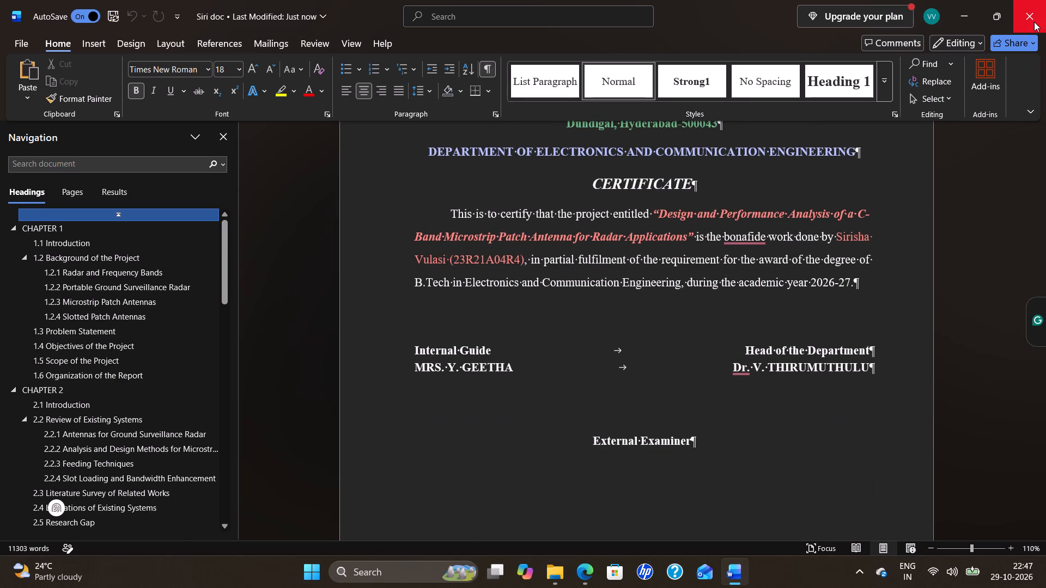
pyautogui.click(1034, 22)
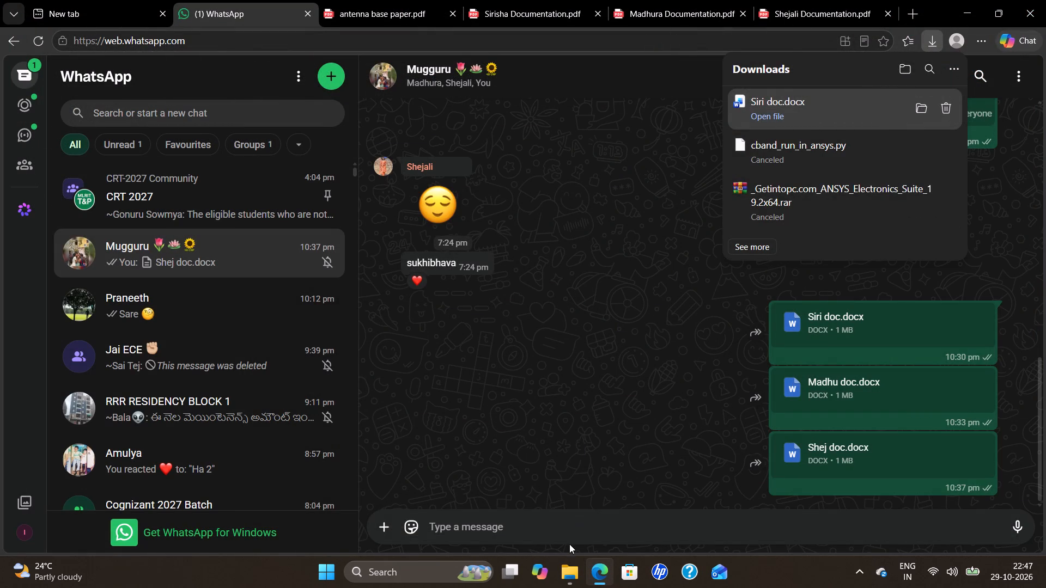
# Switch to File Explorer and search from Home, rather than within the Documents folder, for files matching G.
pyautogui.click(570, 564)
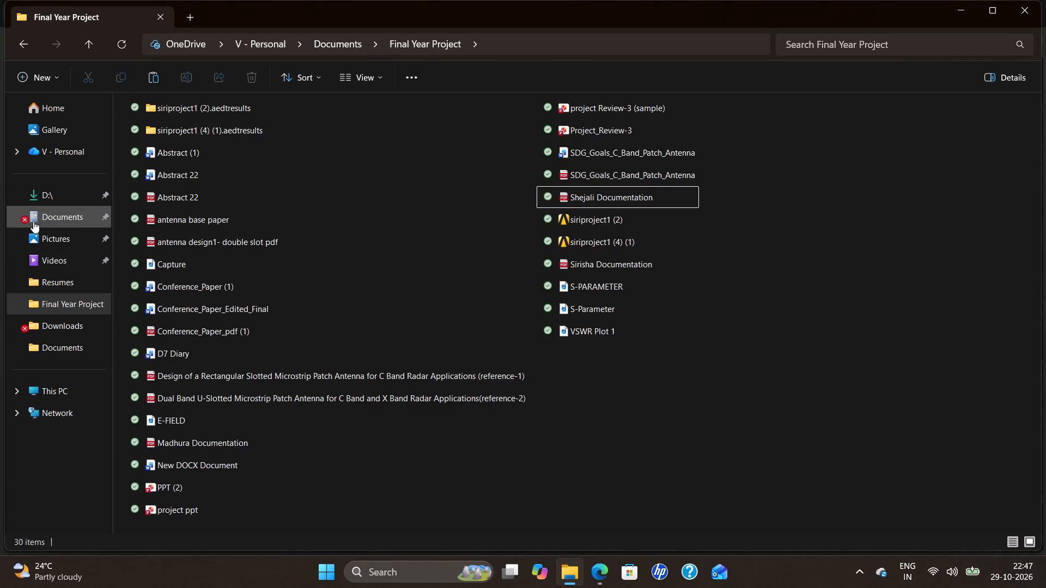
pyautogui.click(41, 207)
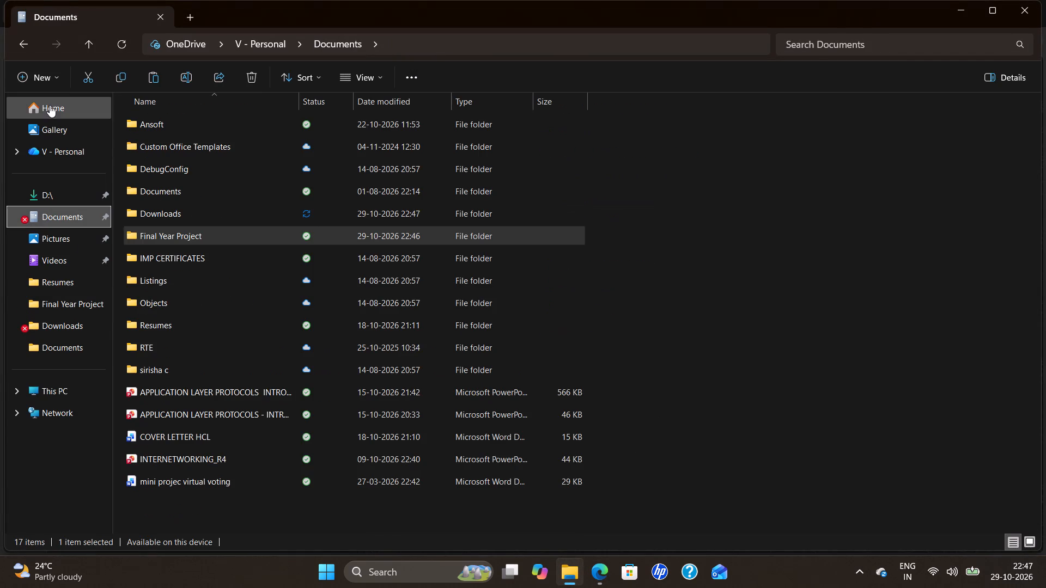
pyautogui.click(50, 105)
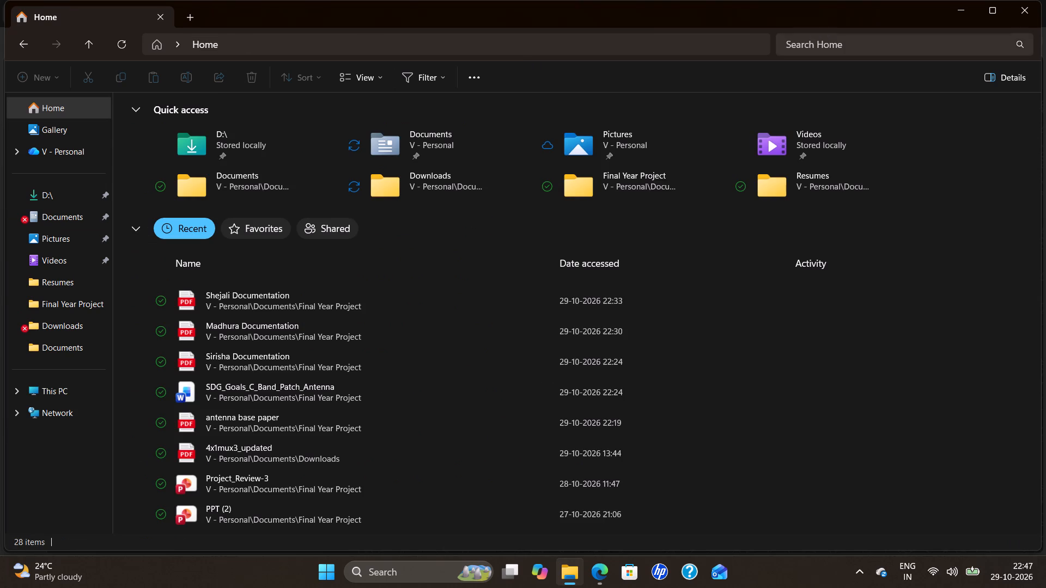
pyautogui.click(827, 36)
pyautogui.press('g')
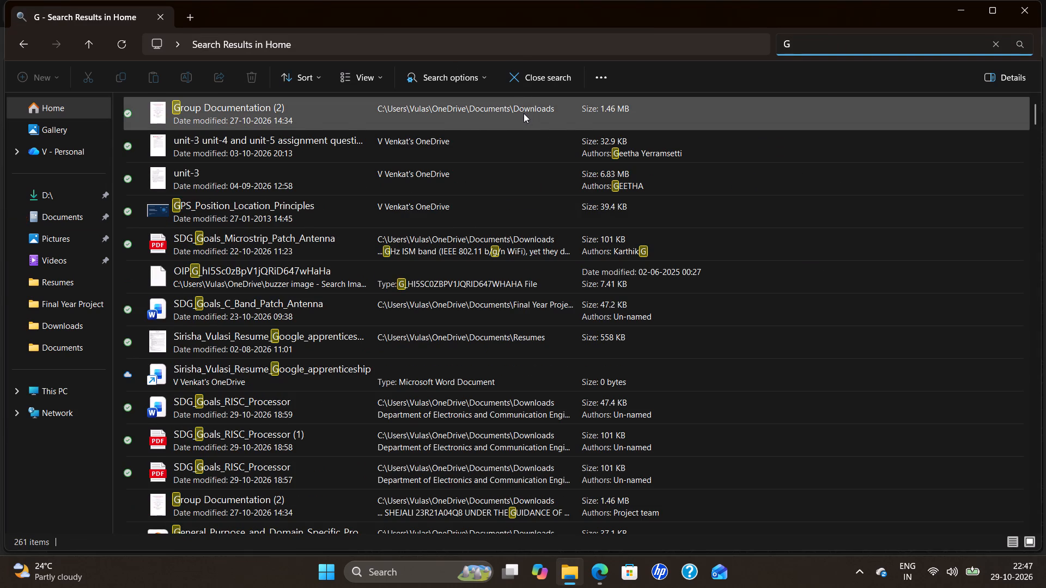
pyautogui.moveTo(1045, 13); pyautogui.dragTo(1032, 10)
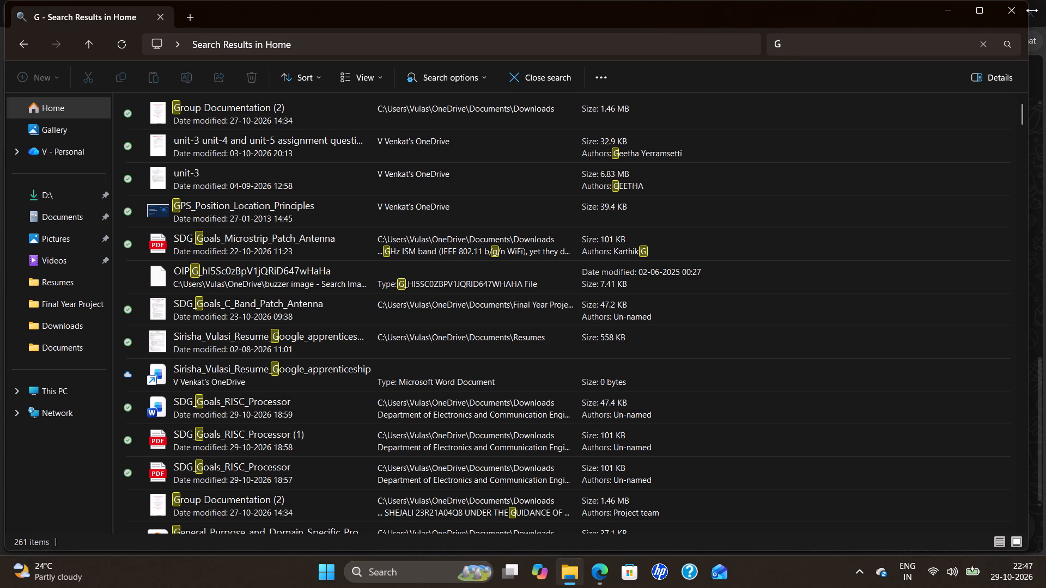
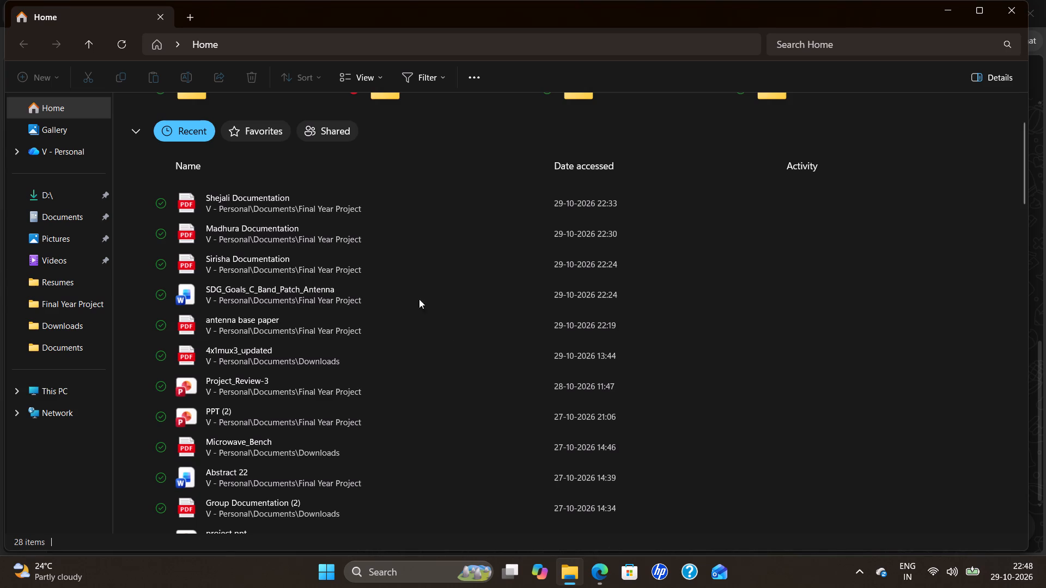
# Open the Group Documentation (2) PDF from the recent files and examine its title page and CERTIFICATE page.
pyautogui.scroll(4, 454, 329)
pyautogui.scroll(-3, 454, 329)
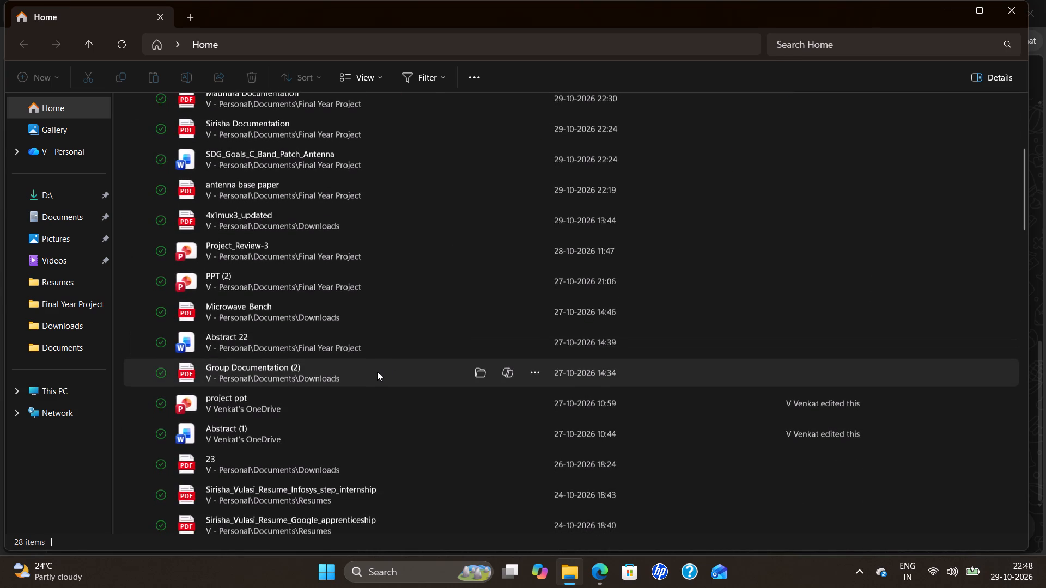
pyautogui.doubleClick(377, 371)
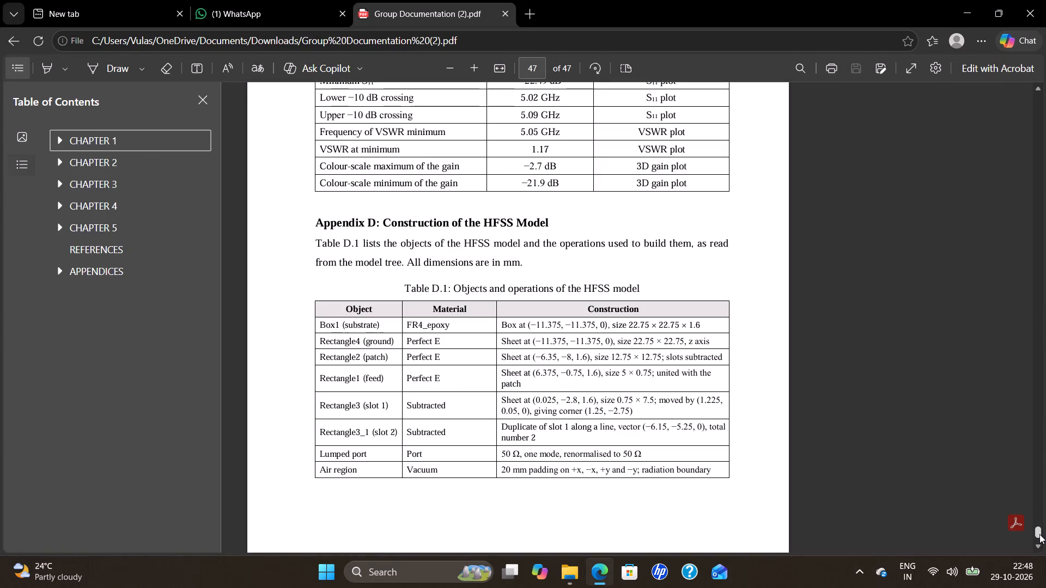
pyautogui.moveTo(1039, 534); pyautogui.dragTo(1045, 105)
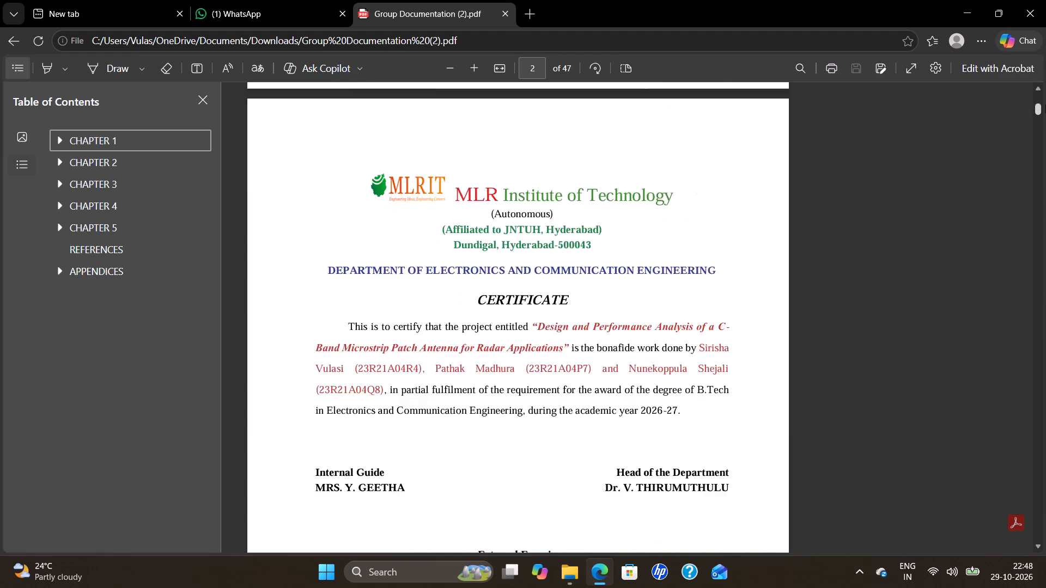
pyautogui.moveTo(1045, 105); pyautogui.dragTo(1045, 73)
pyautogui.scroll(-1, 561, 381)
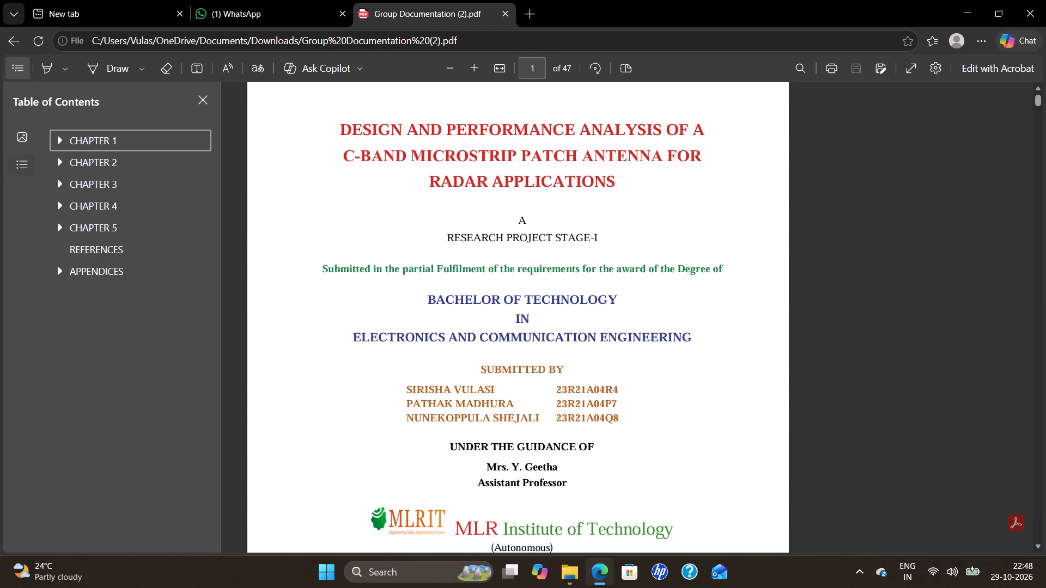
pyautogui.scroll(-3, 561, 381)
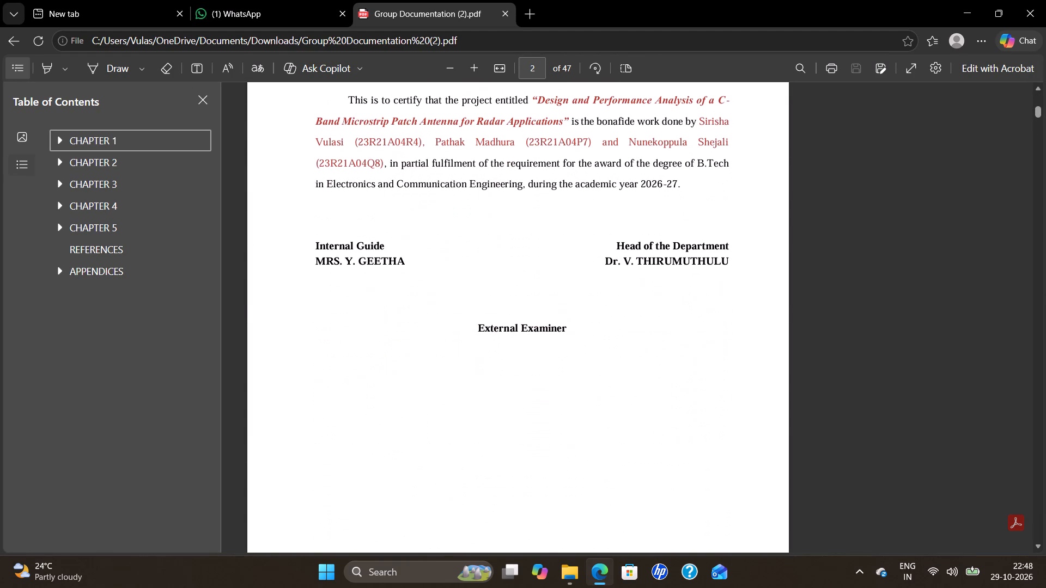
pyautogui.scroll(-1, 561, 381)
pyautogui.scroll(7, 561, 381)
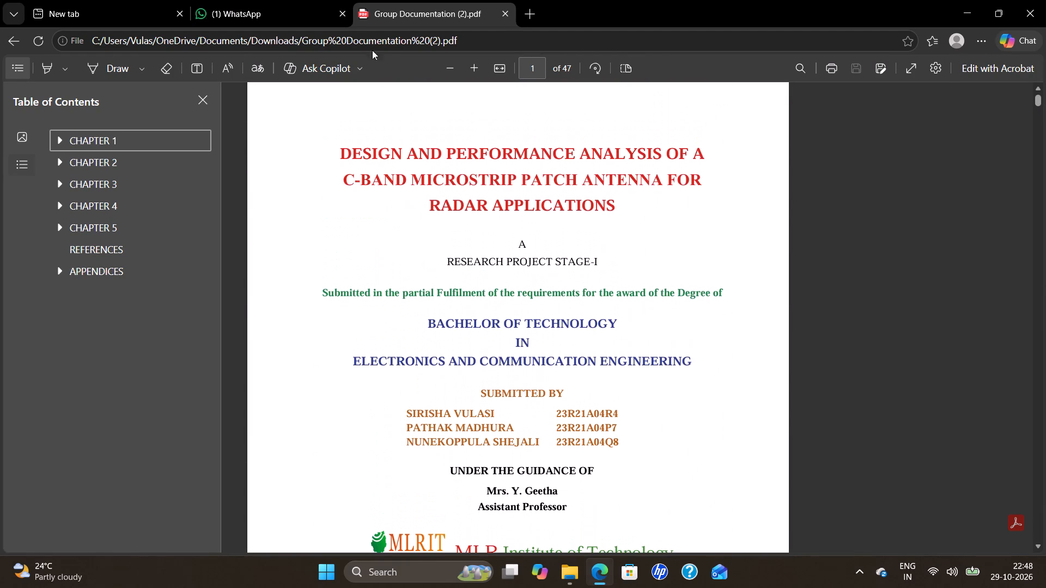
# Search the web for "pdf to word" and open the iLovePDF PDF to WORD converter.
pyautogui.click(100, 0)
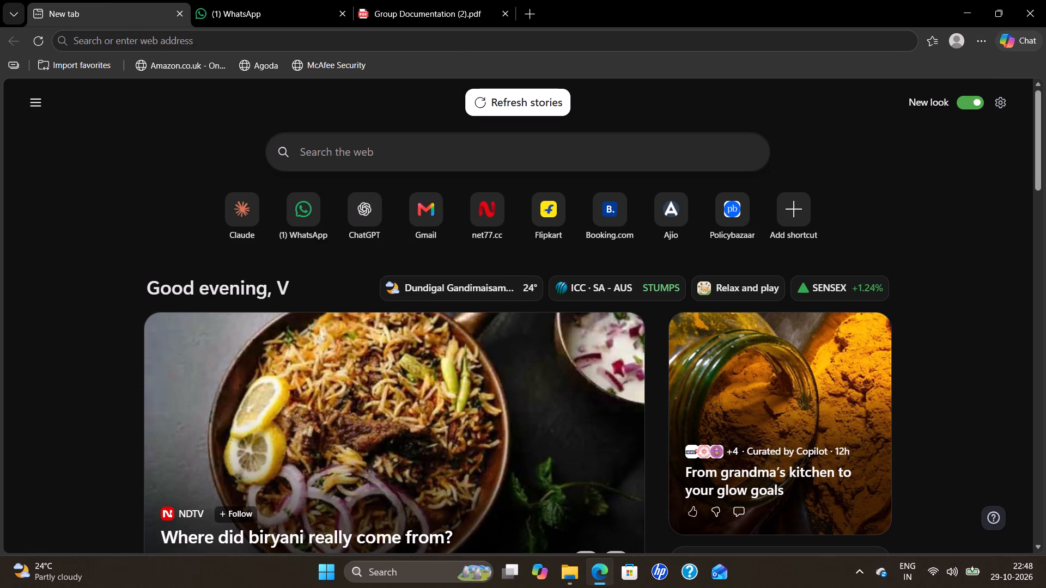
pyautogui.click(136, 38)
pyautogui.write('pdf')
pyautogui.click(118, 88)
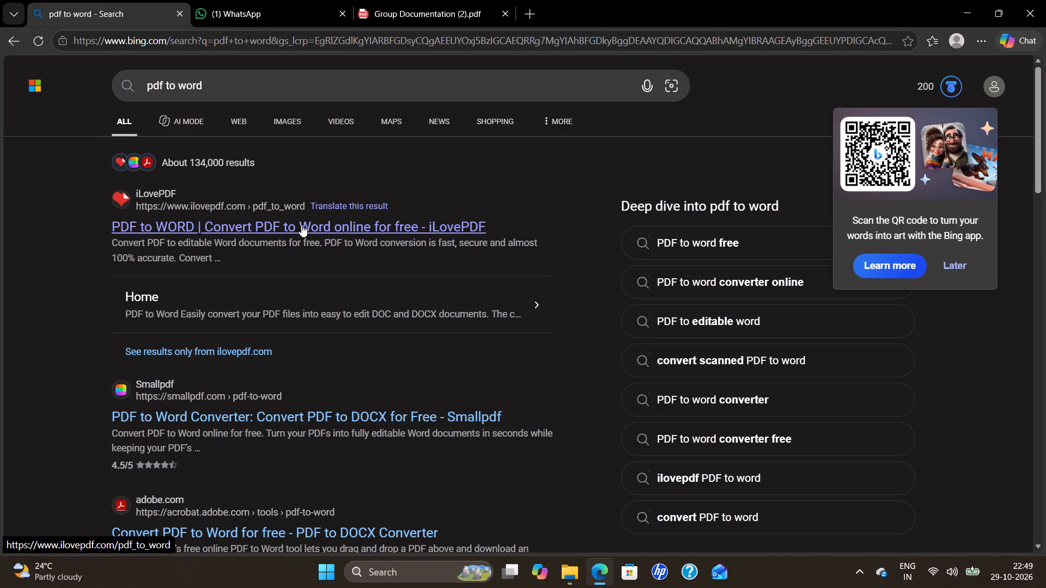
pyautogui.click(301, 225)
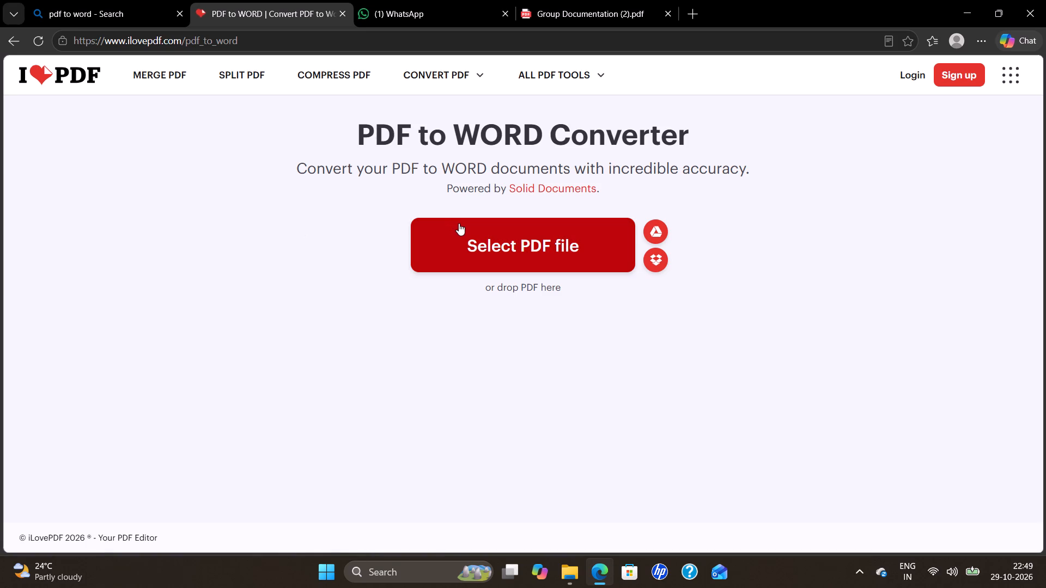
# Upload Group Documentation (2).pdf from the recent files to the converter and convert it to Word with No OCR.
pyautogui.click(459, 223)
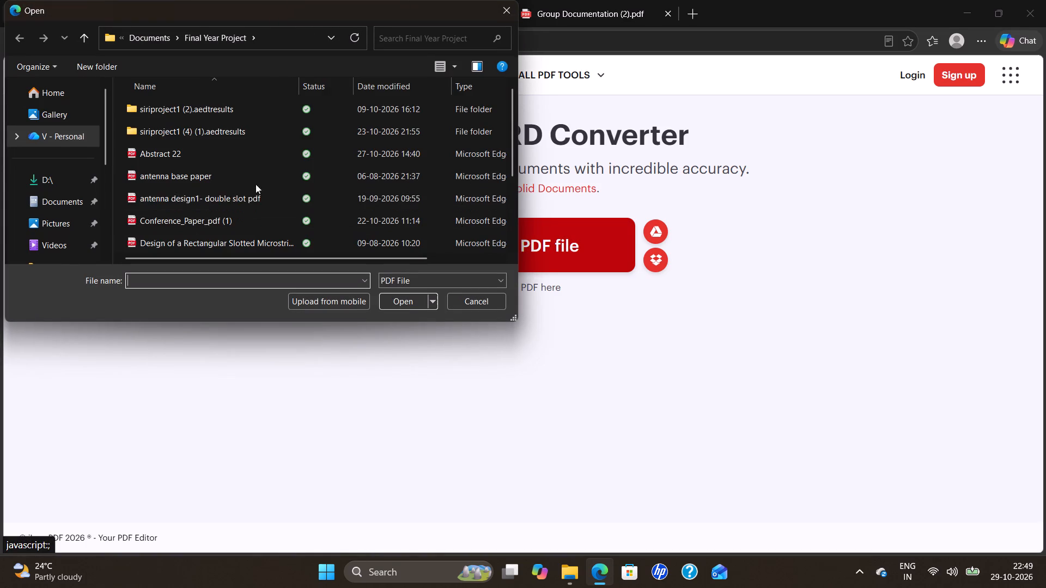
pyautogui.scroll(-1, 223, 224)
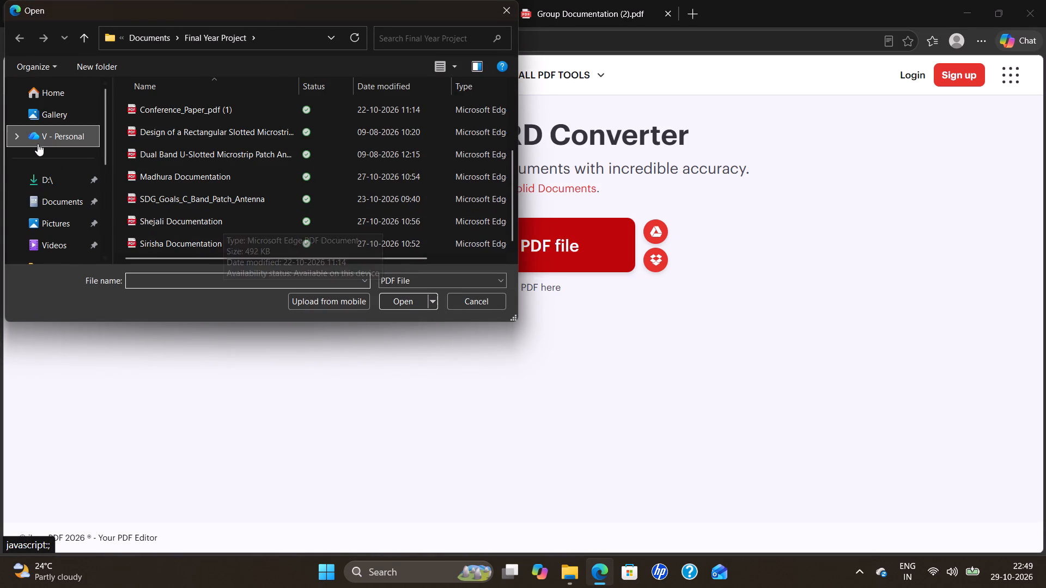
pyautogui.scroll(1, 38, 144)
pyautogui.click(60, 94)
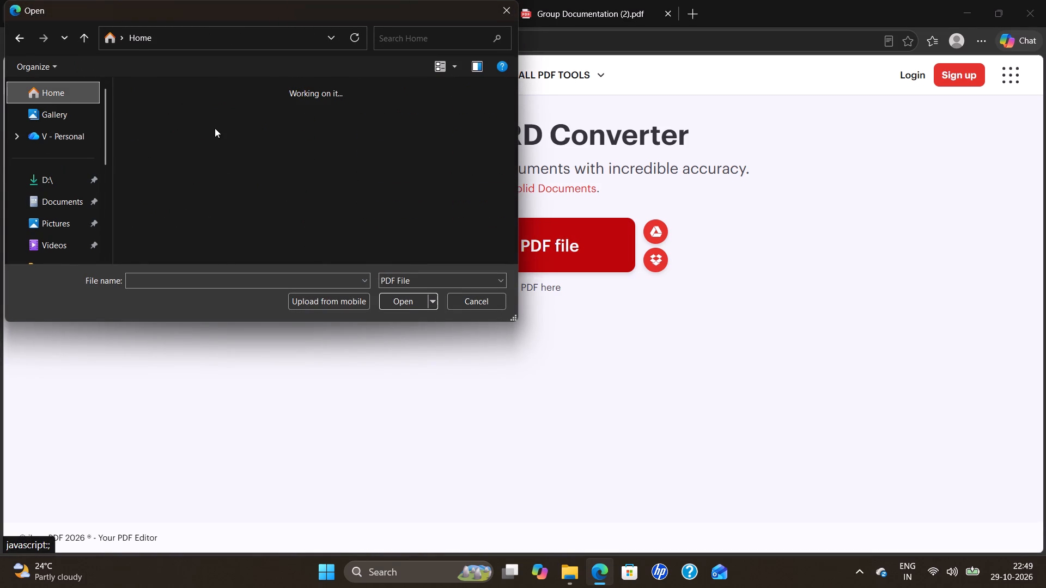
pyautogui.scroll(-2, 215, 128)
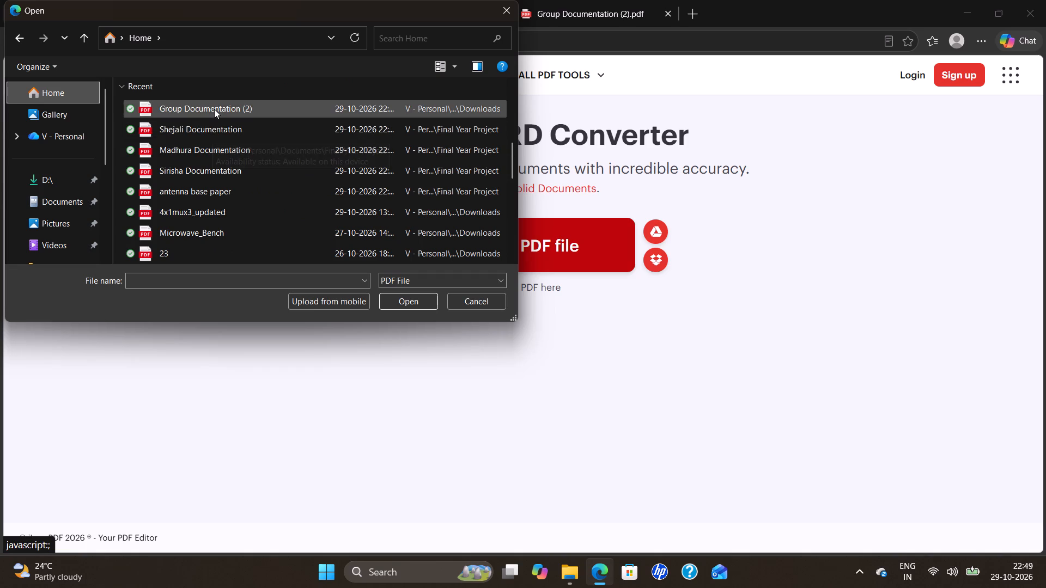
pyautogui.click(214, 109)
pyautogui.click(403, 300)
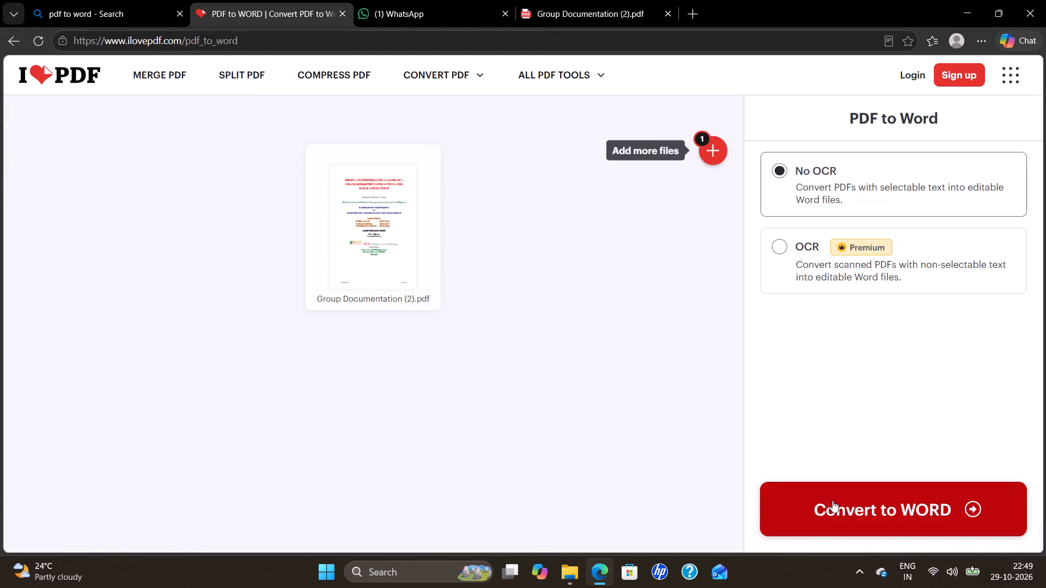
pyautogui.click(832, 500)
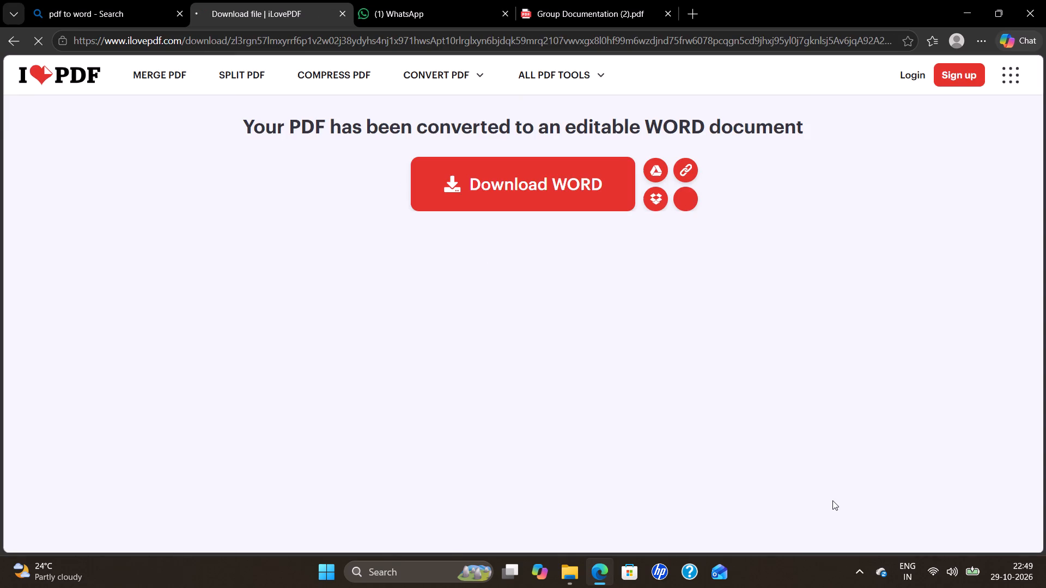
# Download the converted Group Documentation (2).docx and open it in Word.
pyautogui.click(549, 176)
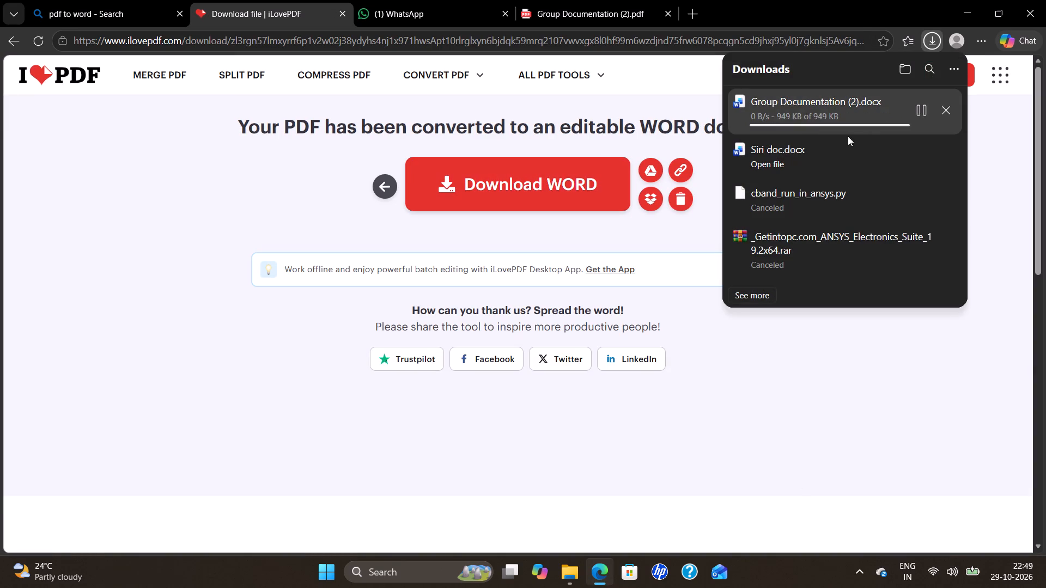
pyautogui.click(777, 116)
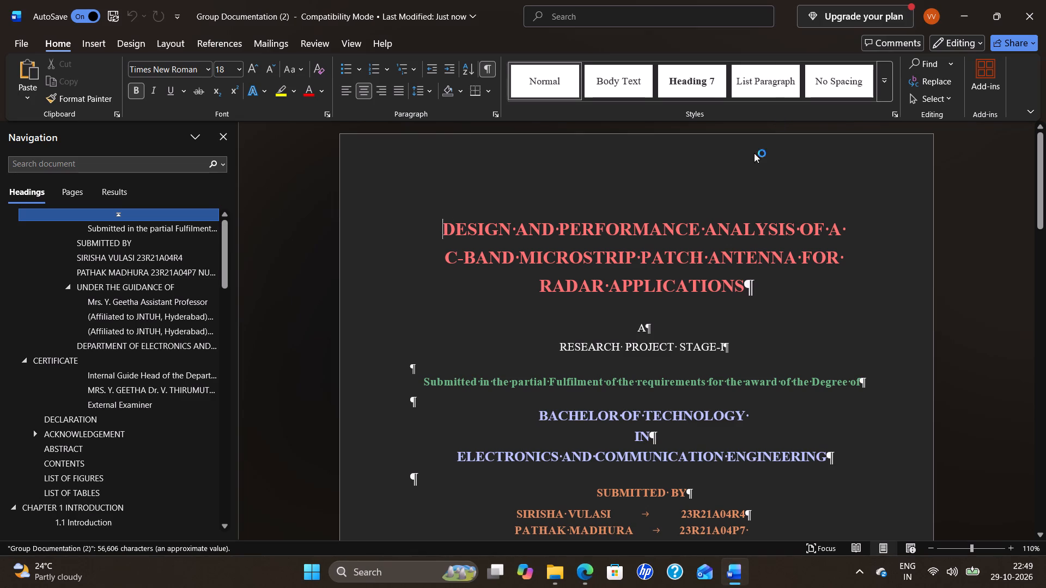
# Examine the title page of the converted group report, including the blank line above the institute logo and the guide's name line.
pyautogui.scroll(-1, 696, 290)
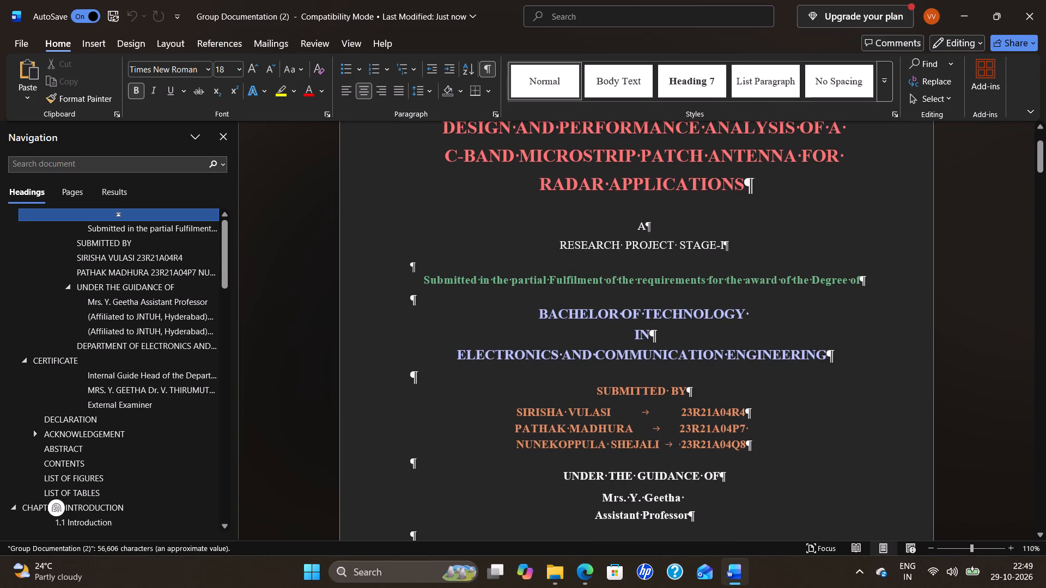
pyautogui.scroll(-3, 696, 290)
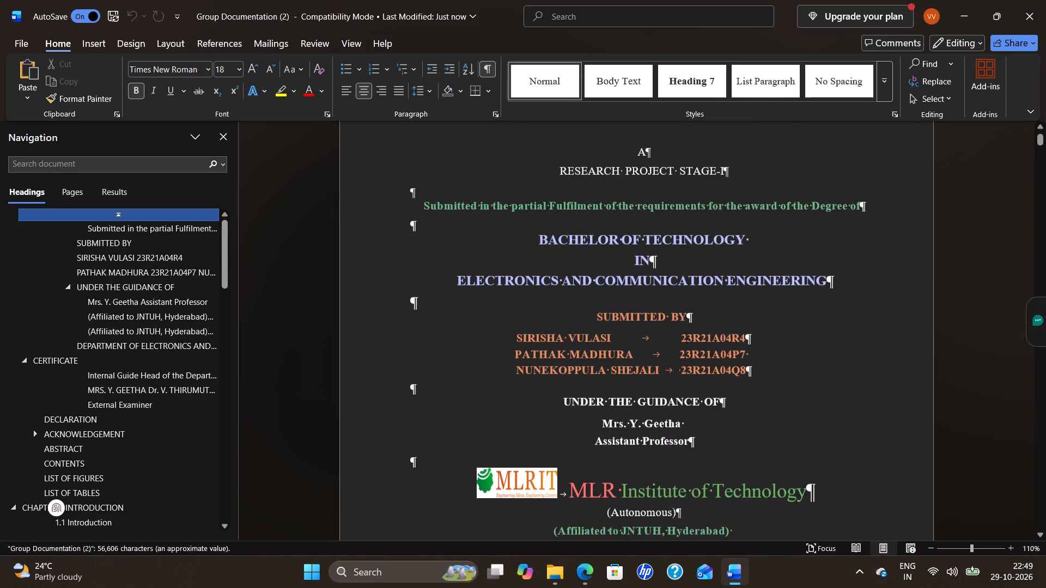
pyautogui.scroll(-1, 696, 290)
pyautogui.moveTo(418, 442); pyautogui.dragTo(412, 439)
pyautogui.click(412, 439)
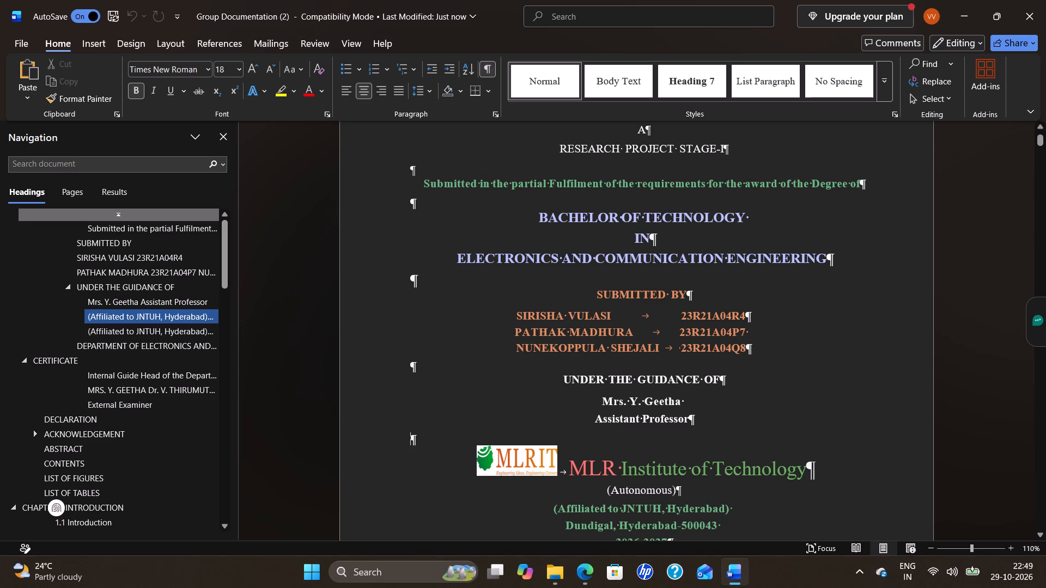
pyautogui.click(416, 439)
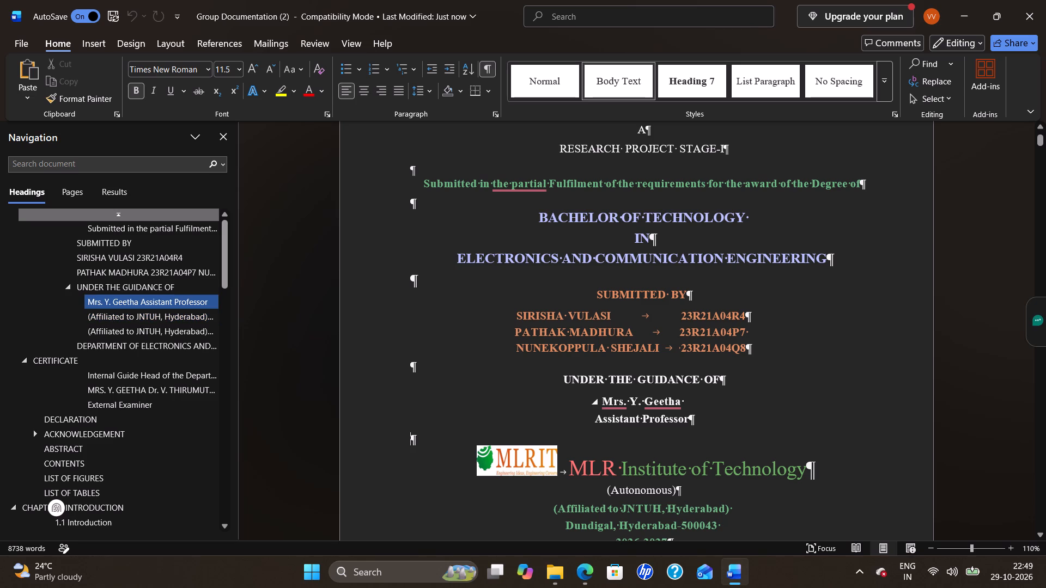
pyautogui.click(614, 398)
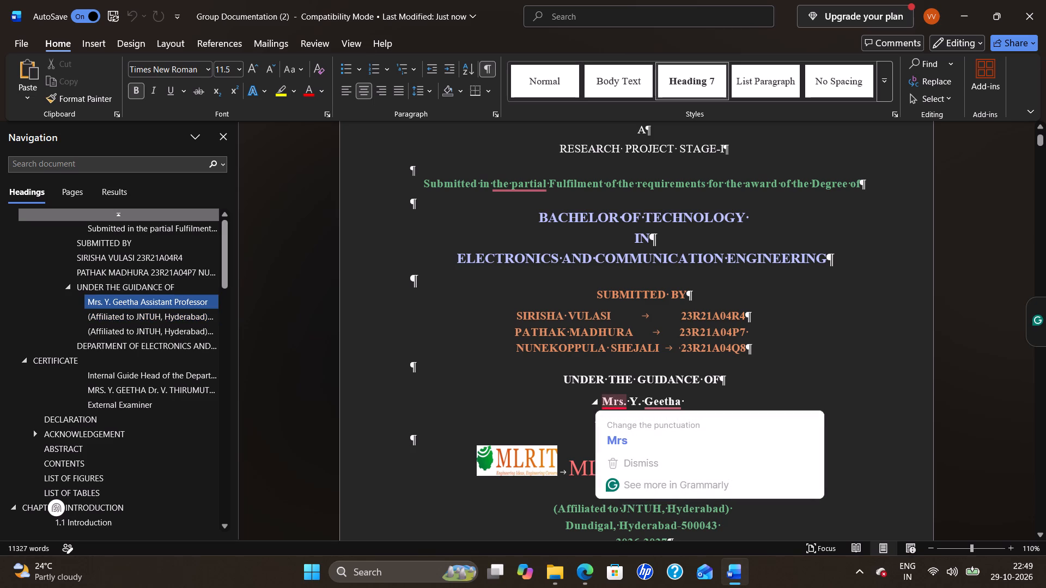
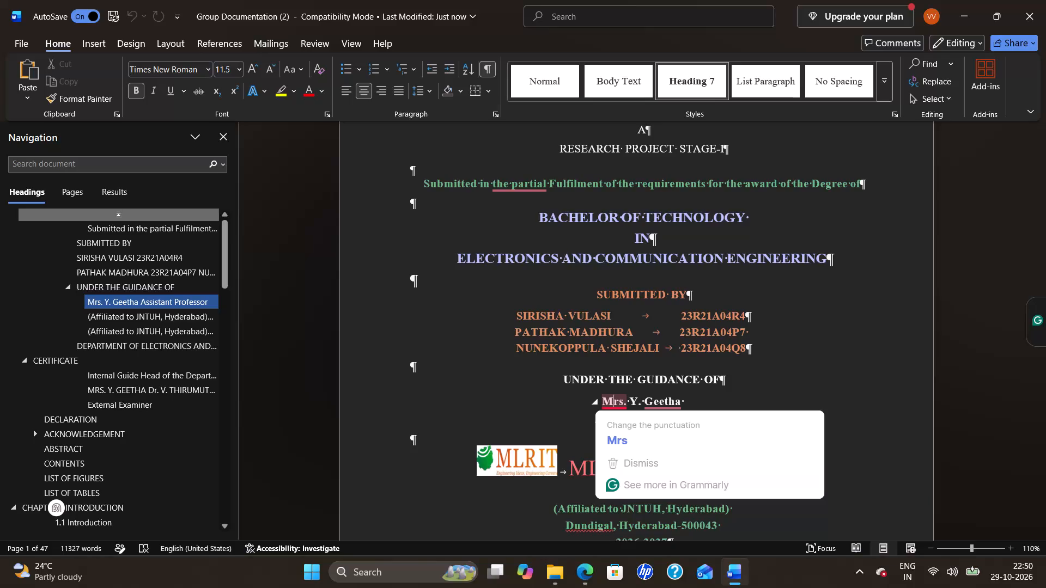
# Hide the formatting marks in the converted group report.
pyautogui.hotkey('ctrl', 'shift', '8')
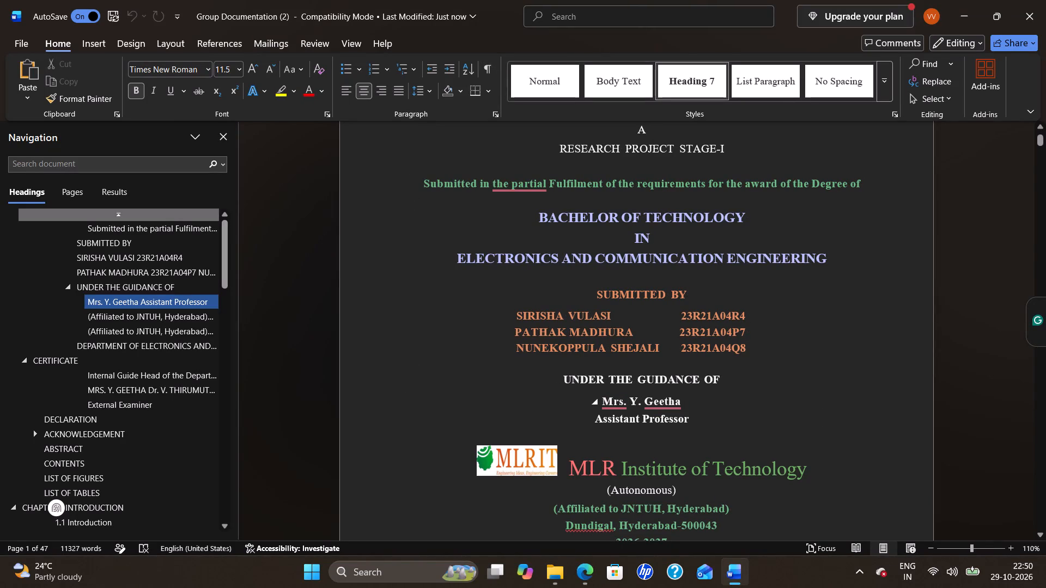
# Look through the Final Year Project folder and the recent files in File Explorer, and return to the converted report in Word.
pyautogui.click(561, 573)
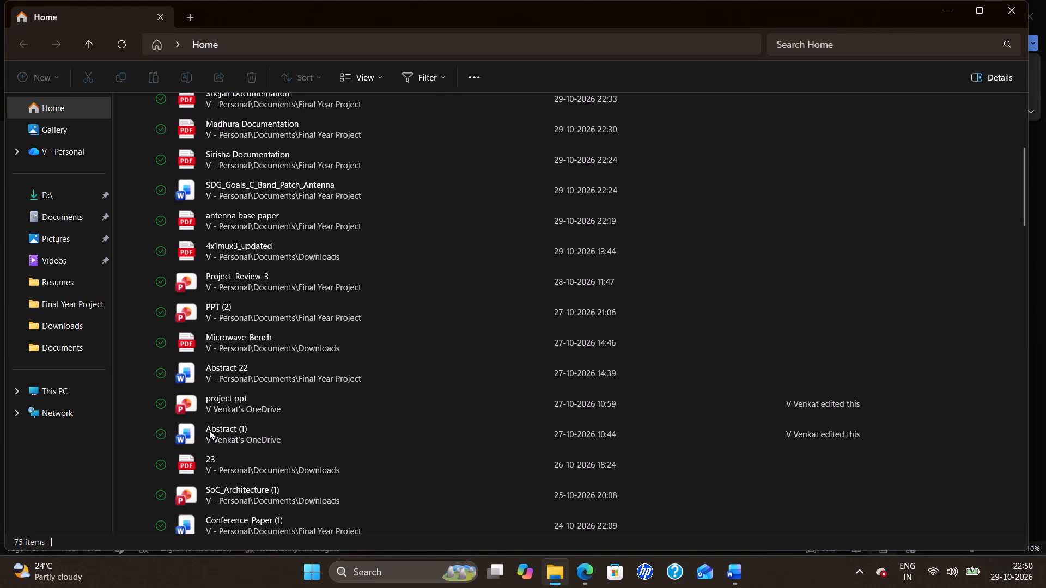
pyautogui.click(60, 304)
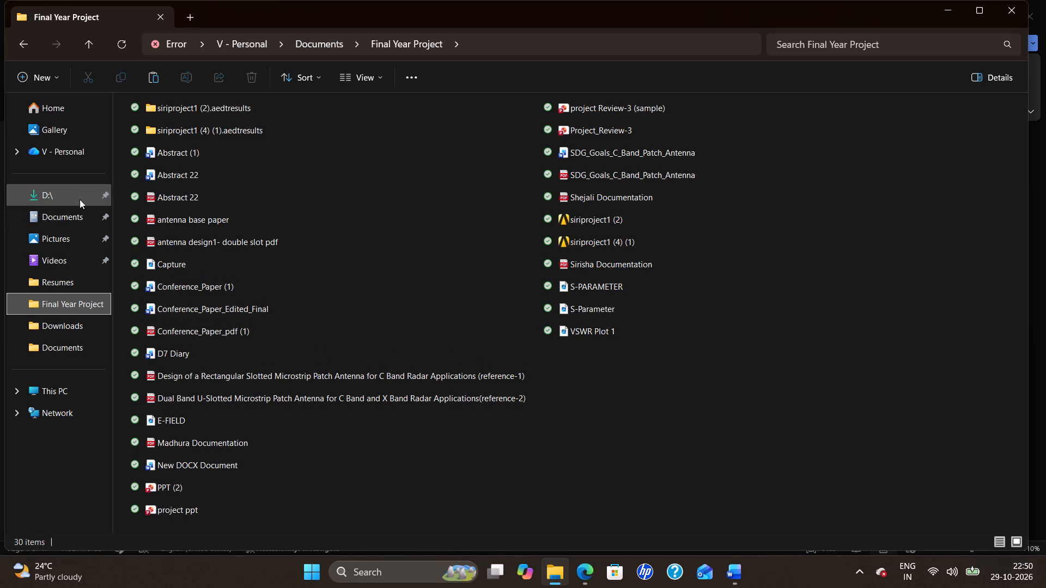
pyautogui.click(62, 103)
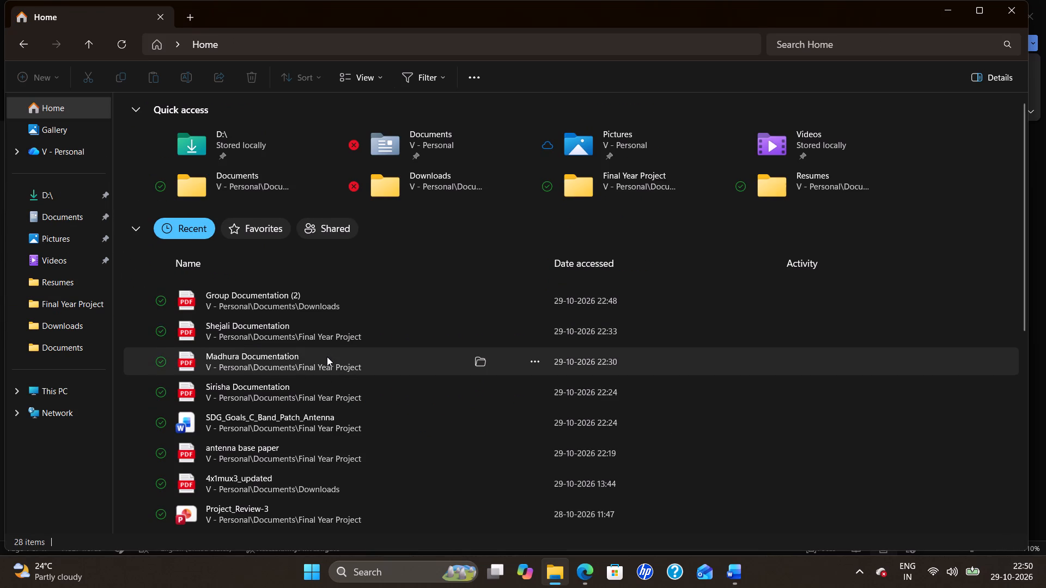
pyautogui.scroll(-3, 327, 357)
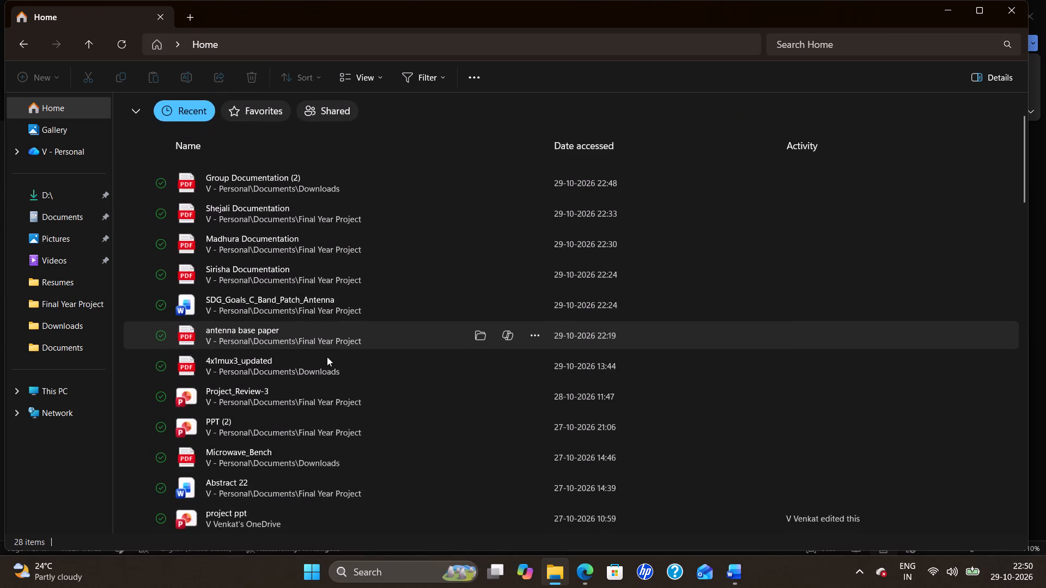
pyautogui.scroll(-2, 327, 357)
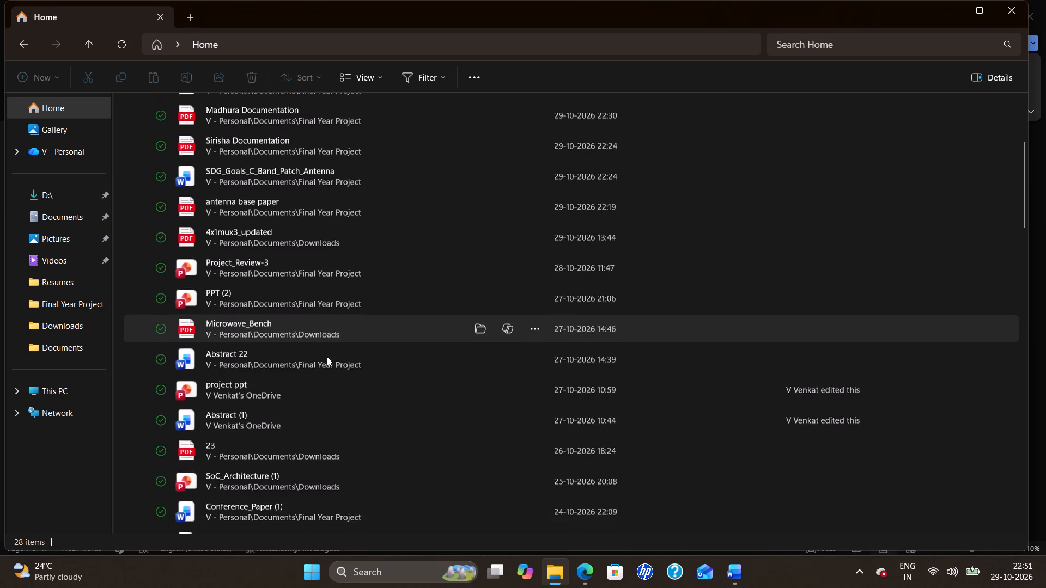
pyautogui.scroll(2, 327, 357)
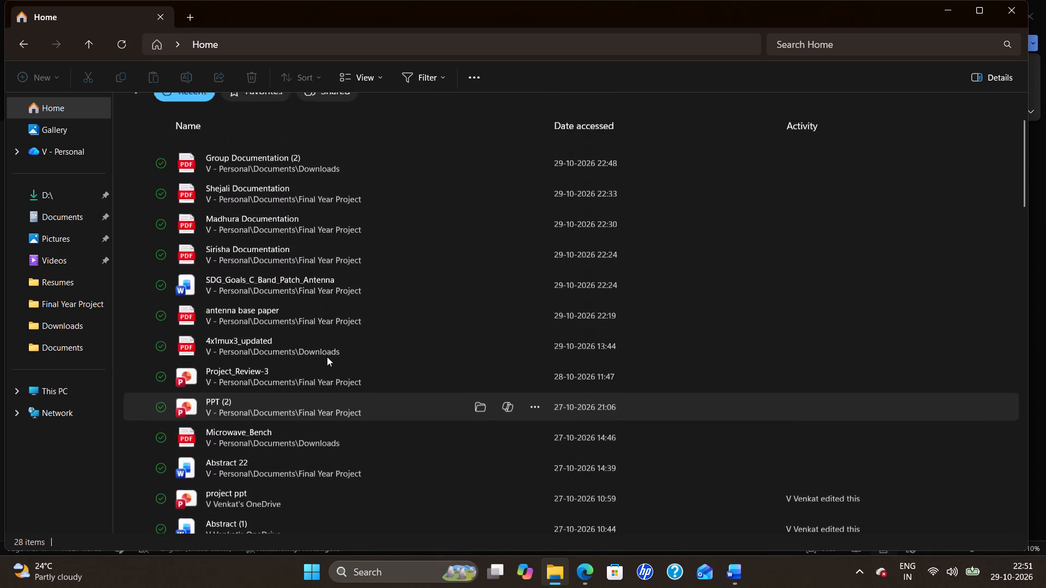
pyautogui.scroll(1, 327, 357)
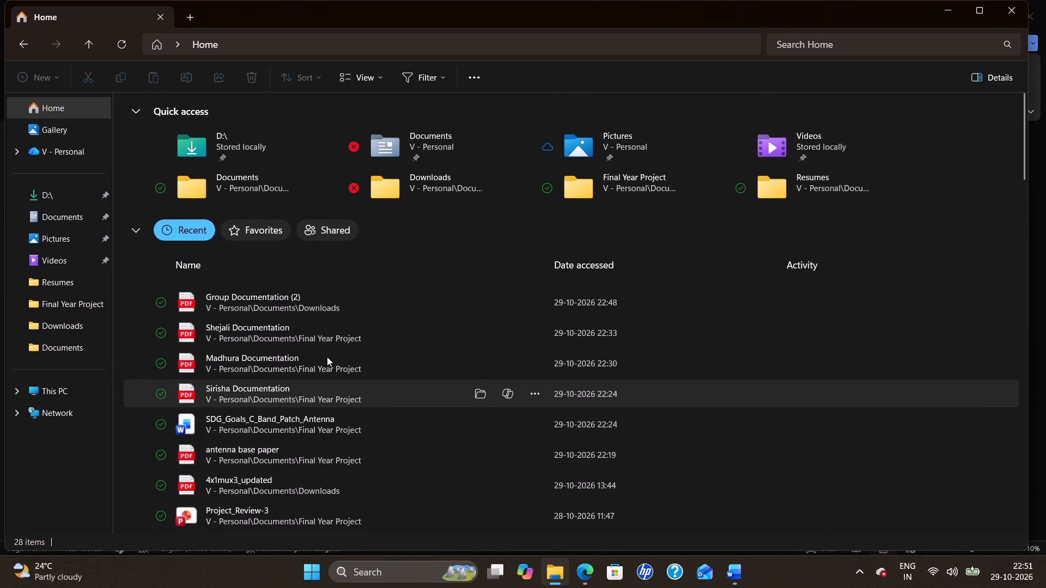
pyautogui.scroll(1, 327, 357)
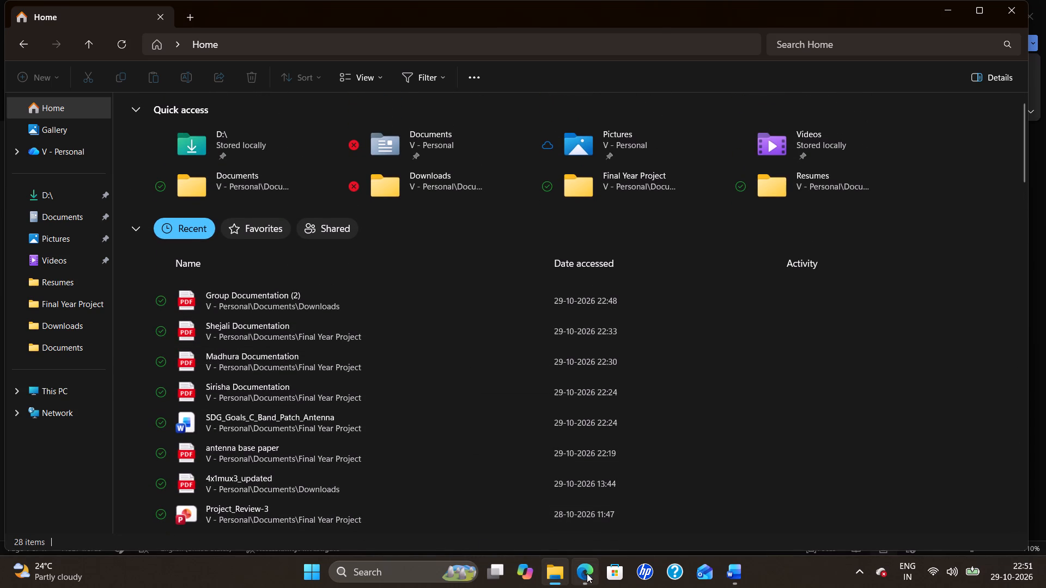
pyautogui.click(587, 573)
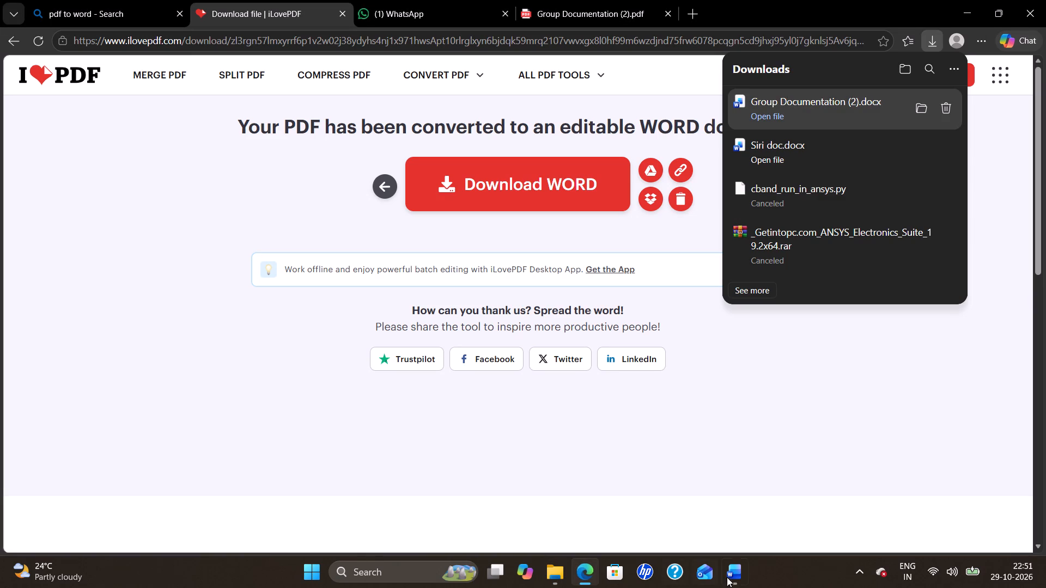
pyautogui.click(734, 575)
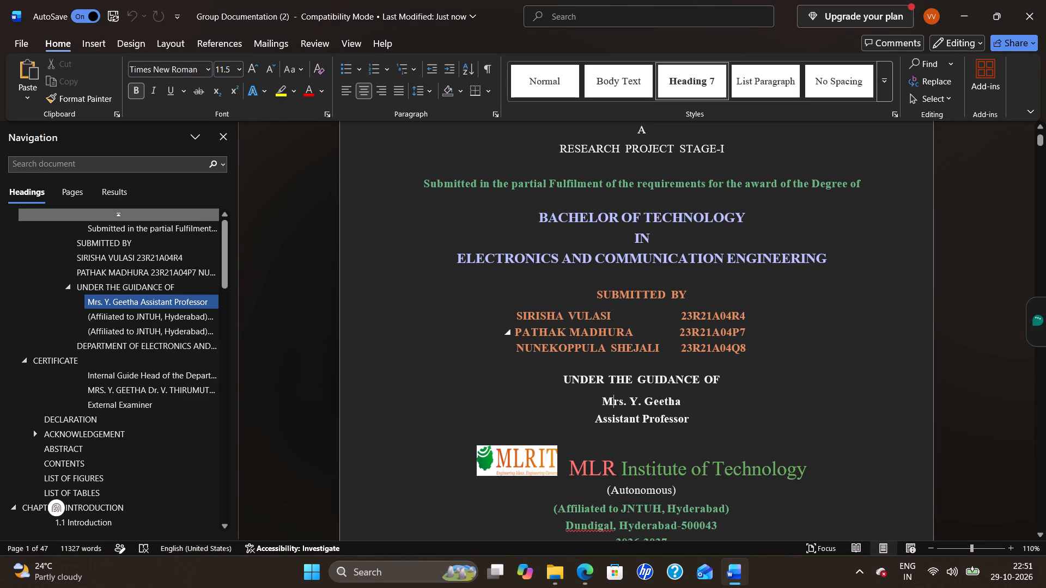
# Examine the converted report's front matter from the title page through the certificate, declaration and acknowledgement to the abstract.
pyautogui.scroll(-4, 638, 350)
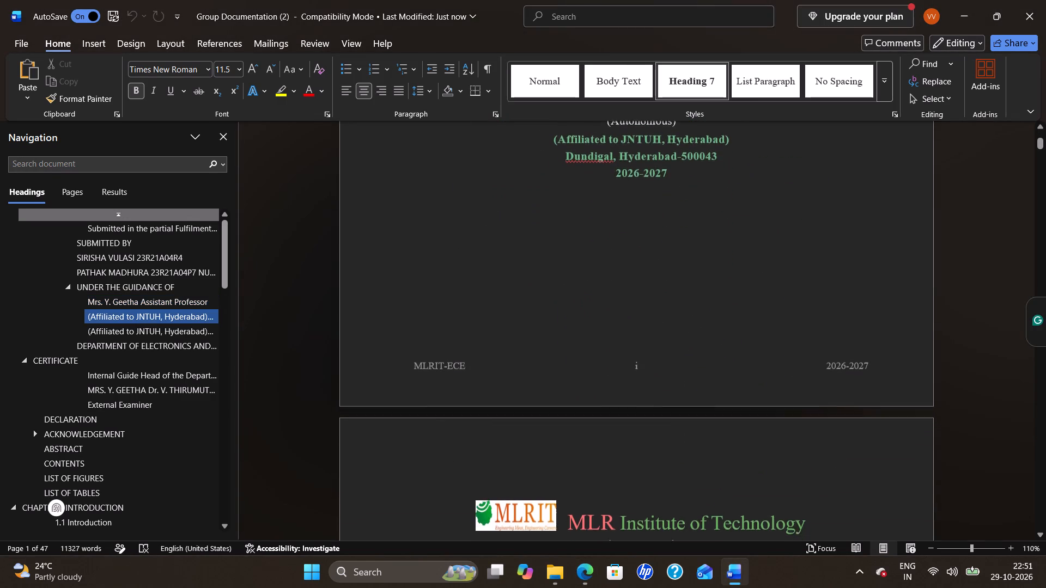
pyautogui.scroll(-3, 638, 350)
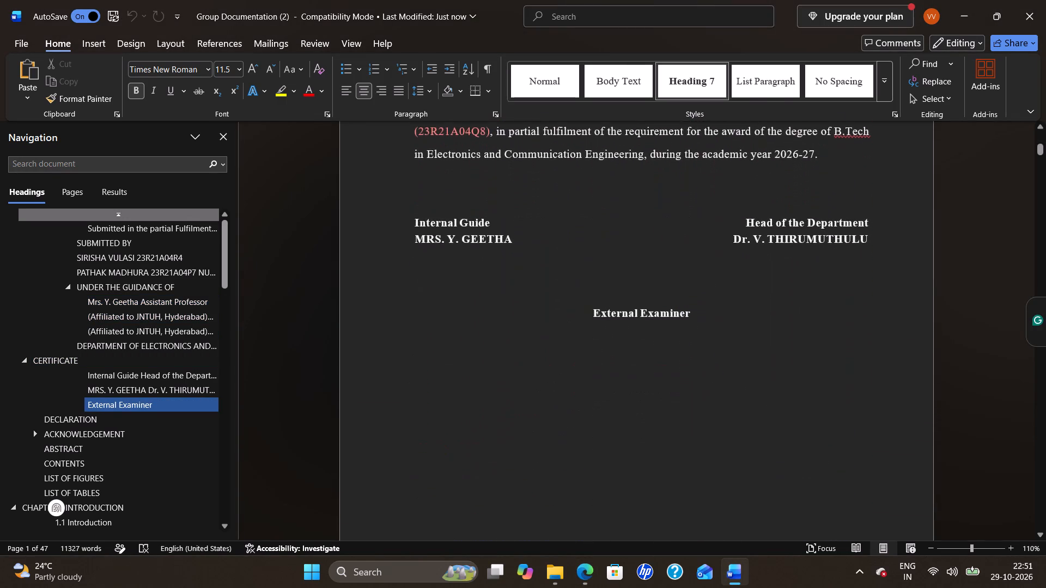
pyautogui.scroll(-3, 638, 350)
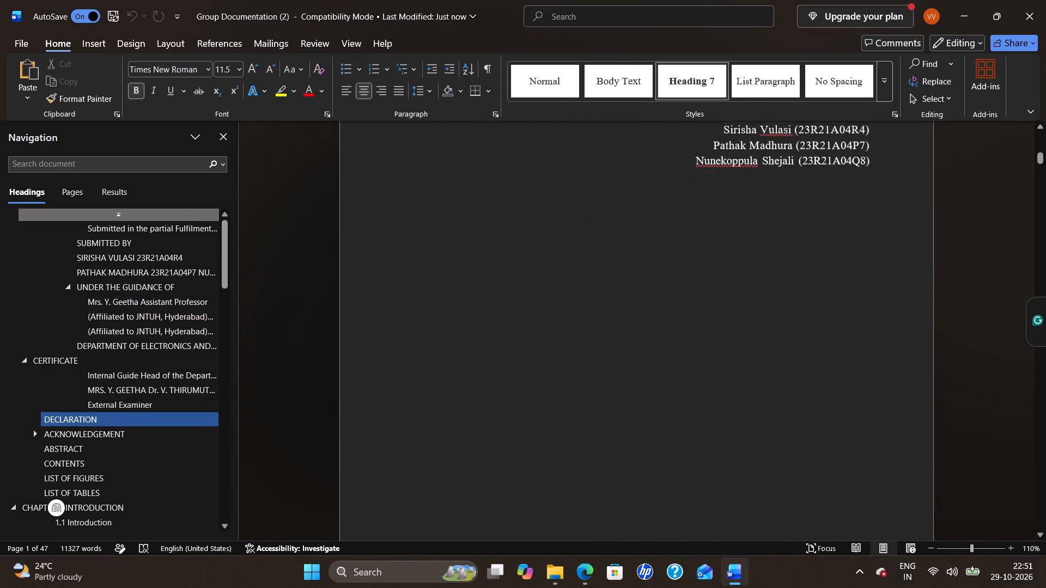
pyautogui.scroll(-3, 638, 350)
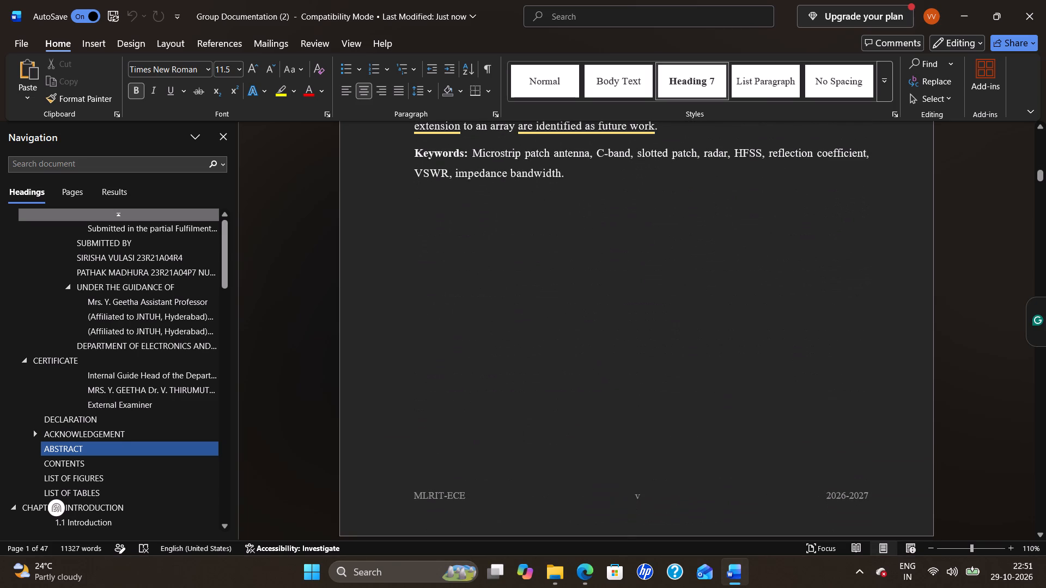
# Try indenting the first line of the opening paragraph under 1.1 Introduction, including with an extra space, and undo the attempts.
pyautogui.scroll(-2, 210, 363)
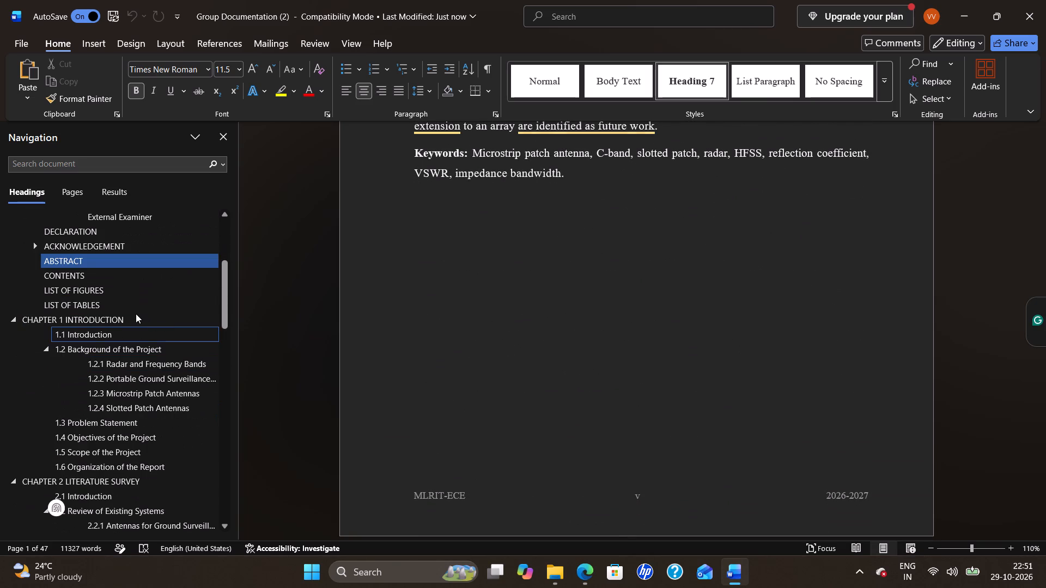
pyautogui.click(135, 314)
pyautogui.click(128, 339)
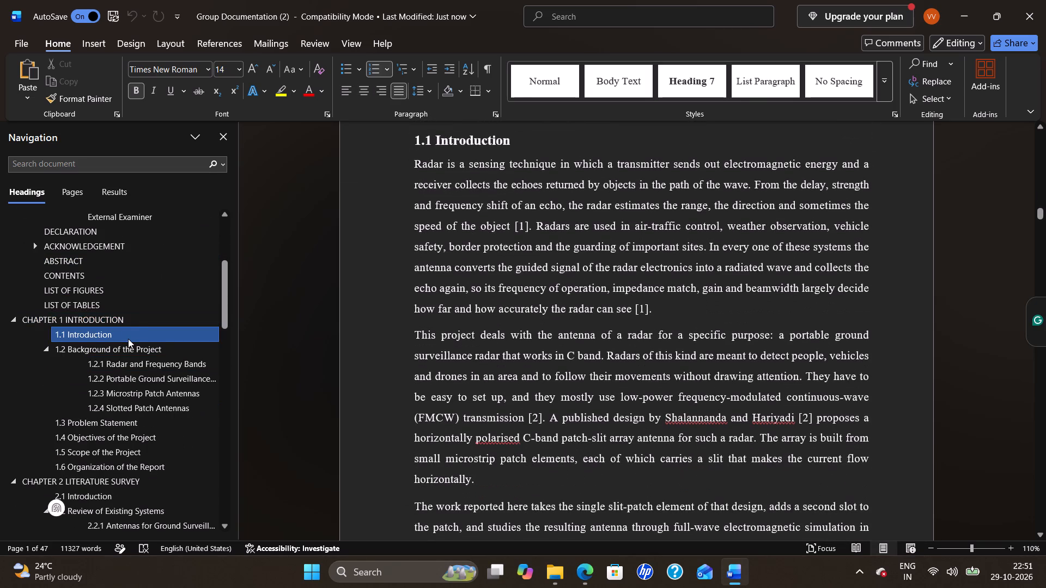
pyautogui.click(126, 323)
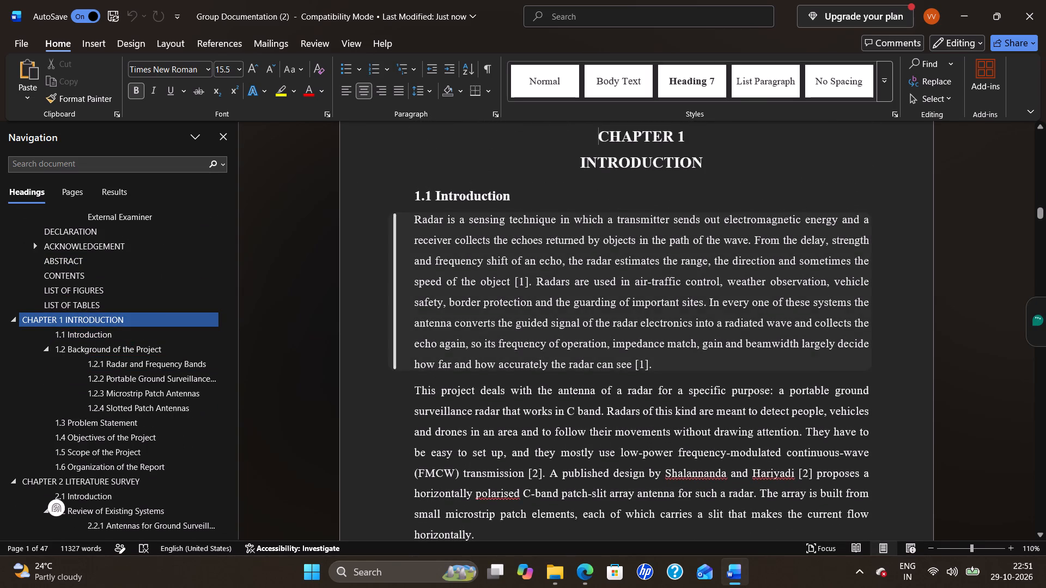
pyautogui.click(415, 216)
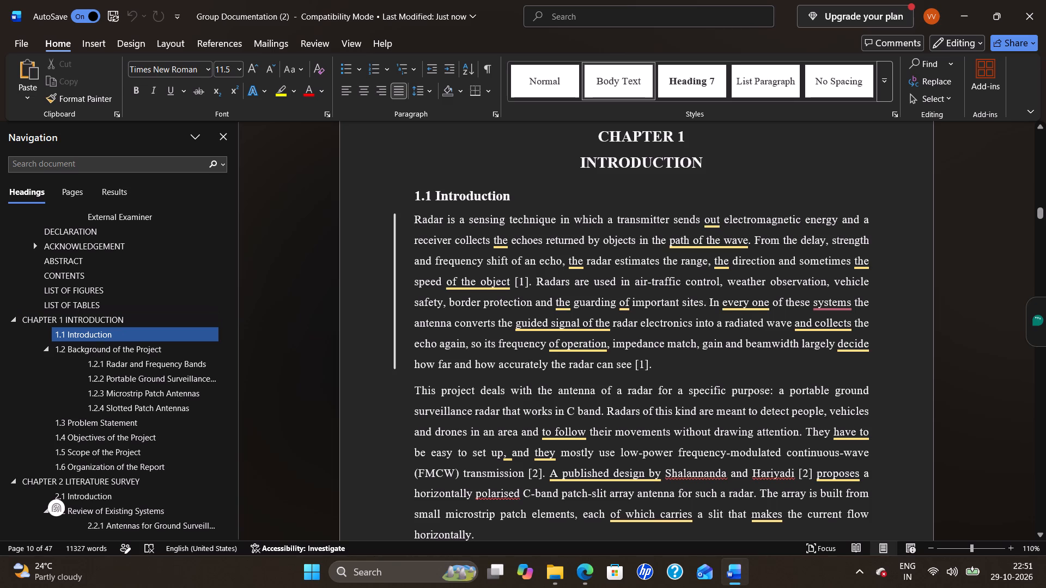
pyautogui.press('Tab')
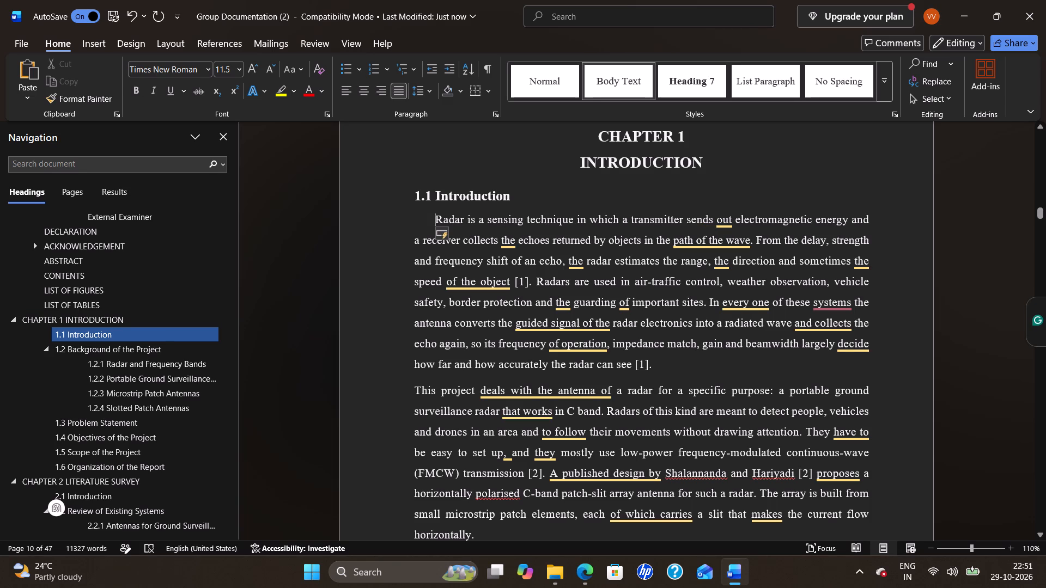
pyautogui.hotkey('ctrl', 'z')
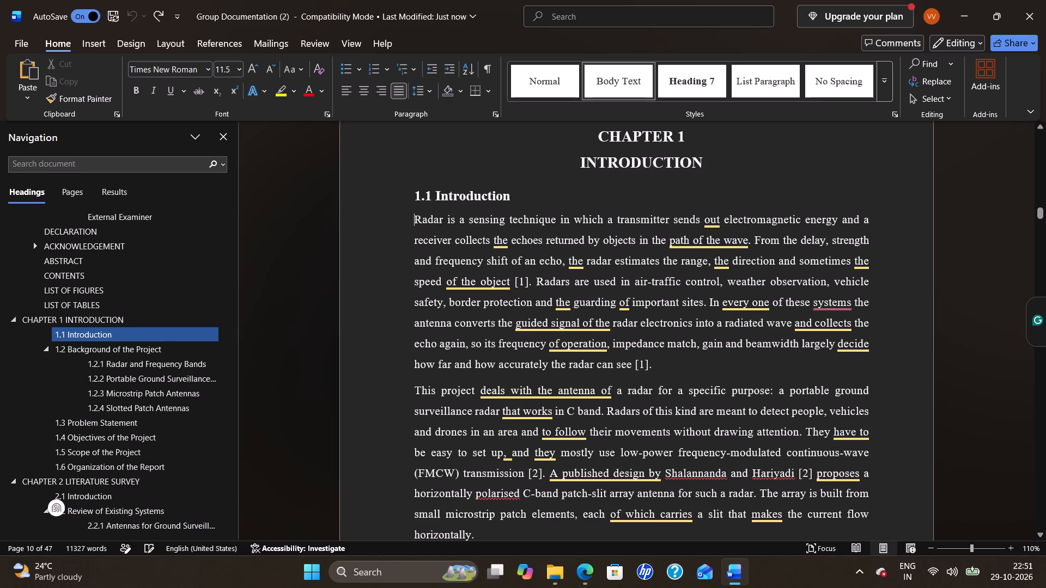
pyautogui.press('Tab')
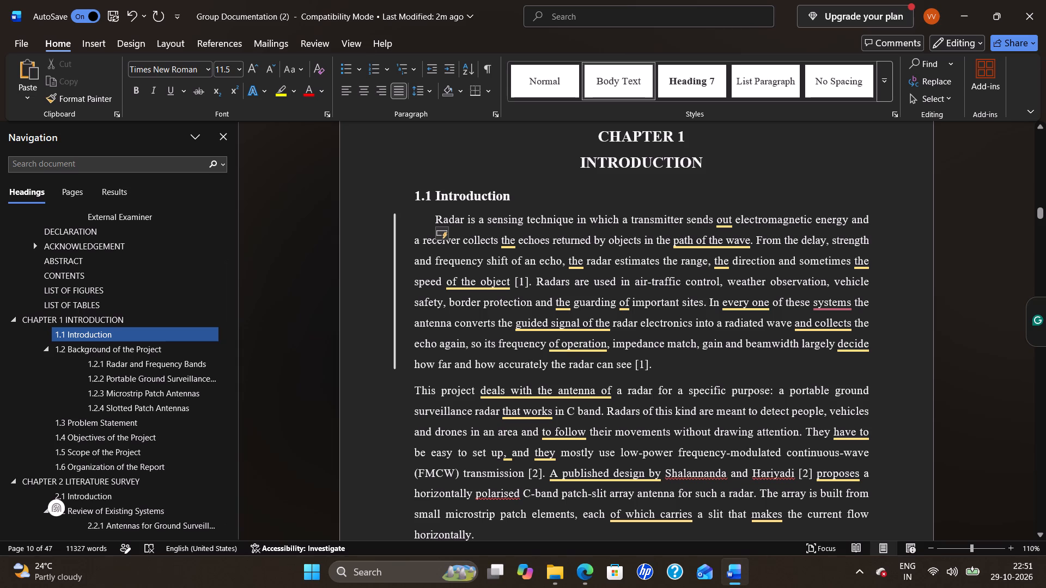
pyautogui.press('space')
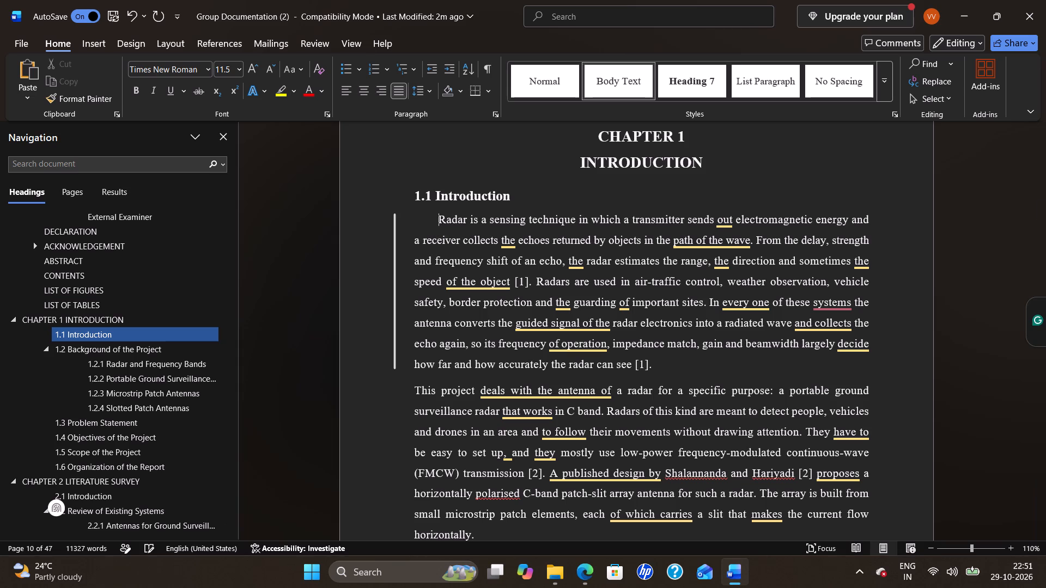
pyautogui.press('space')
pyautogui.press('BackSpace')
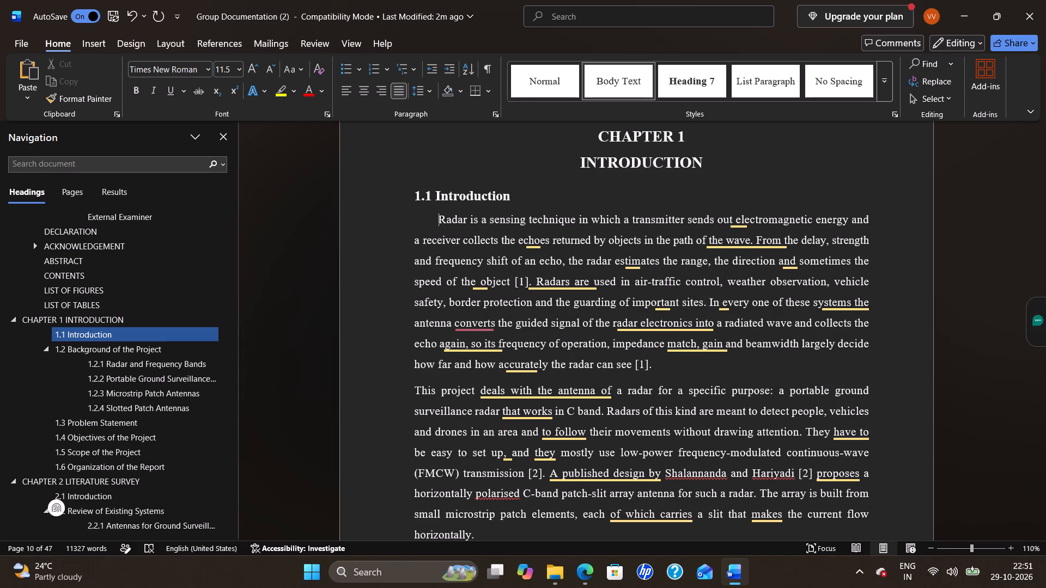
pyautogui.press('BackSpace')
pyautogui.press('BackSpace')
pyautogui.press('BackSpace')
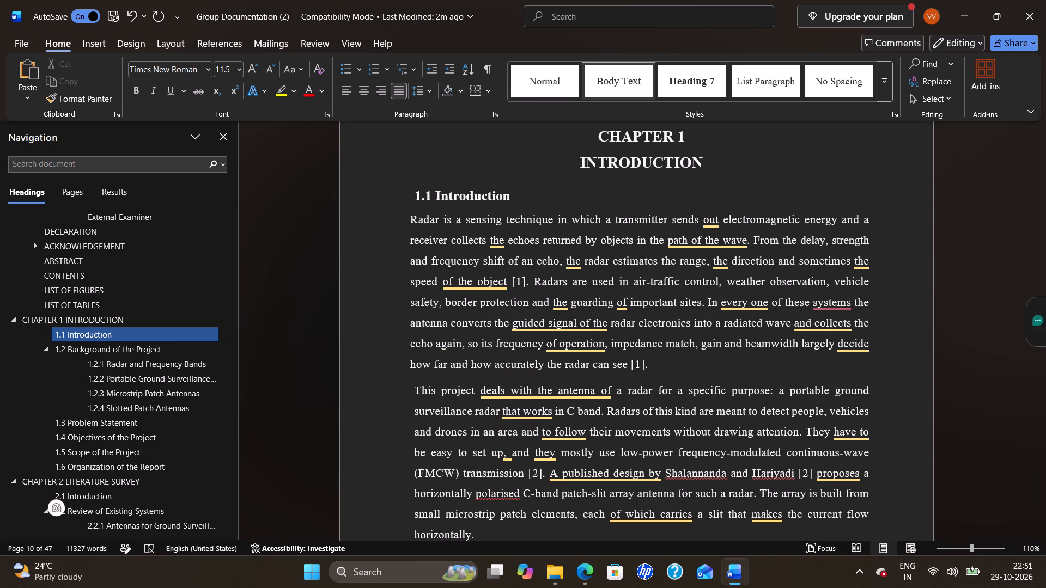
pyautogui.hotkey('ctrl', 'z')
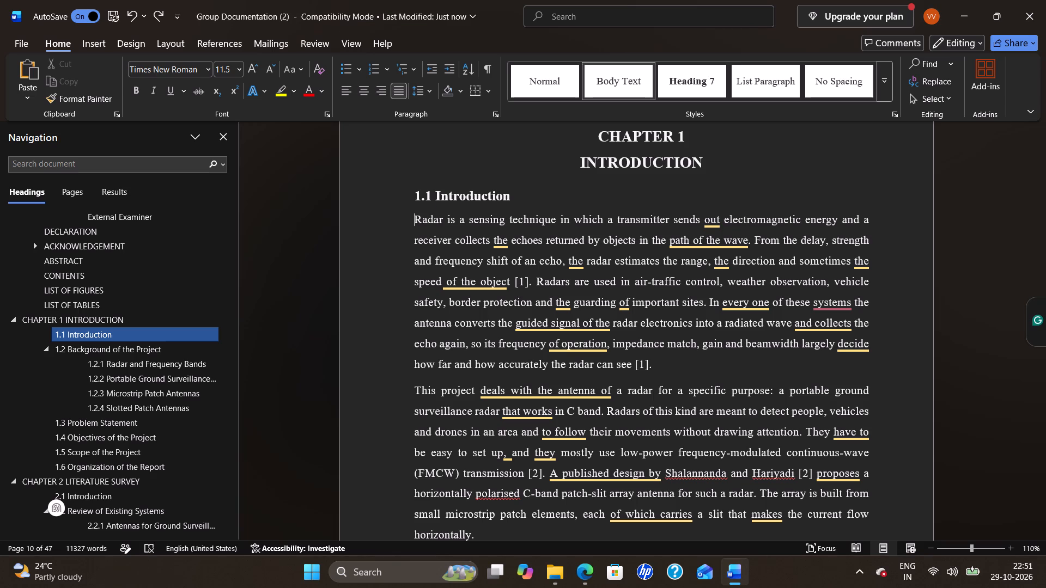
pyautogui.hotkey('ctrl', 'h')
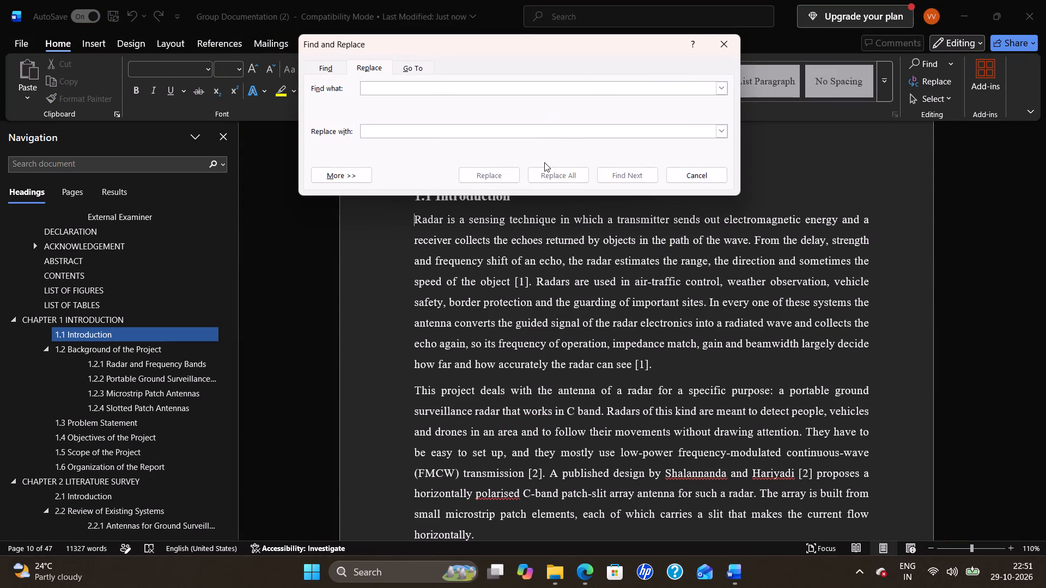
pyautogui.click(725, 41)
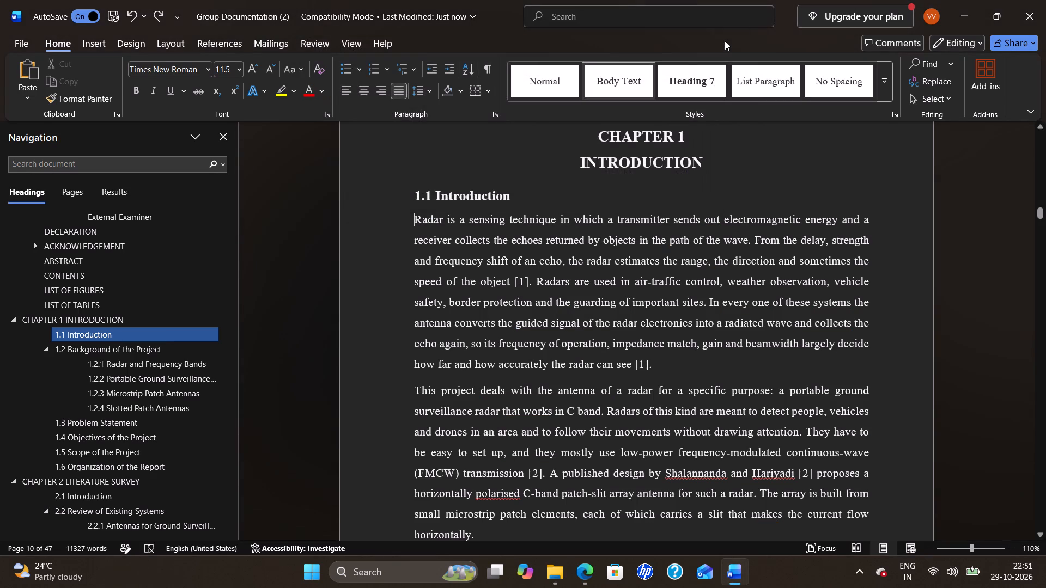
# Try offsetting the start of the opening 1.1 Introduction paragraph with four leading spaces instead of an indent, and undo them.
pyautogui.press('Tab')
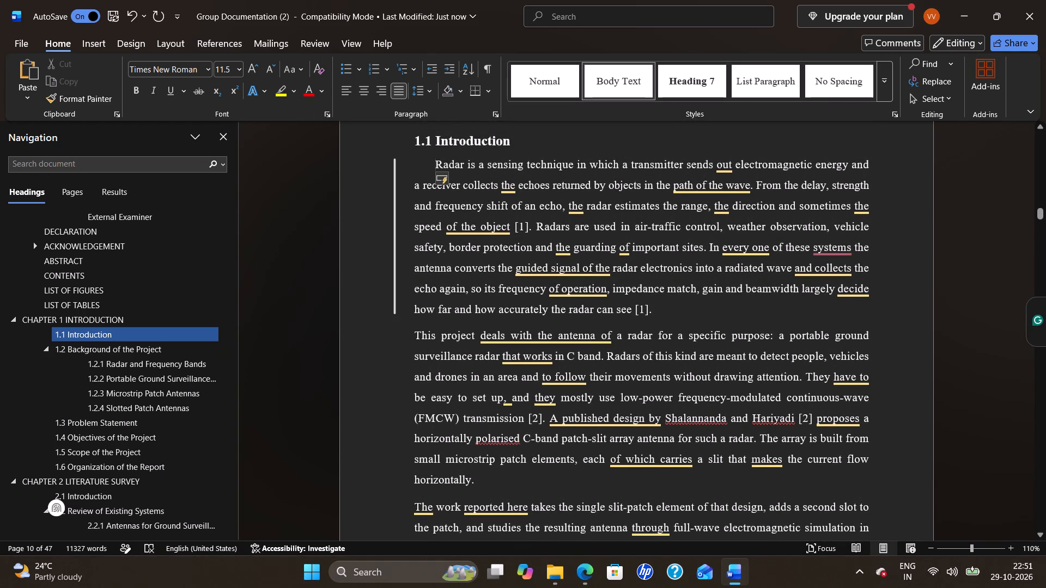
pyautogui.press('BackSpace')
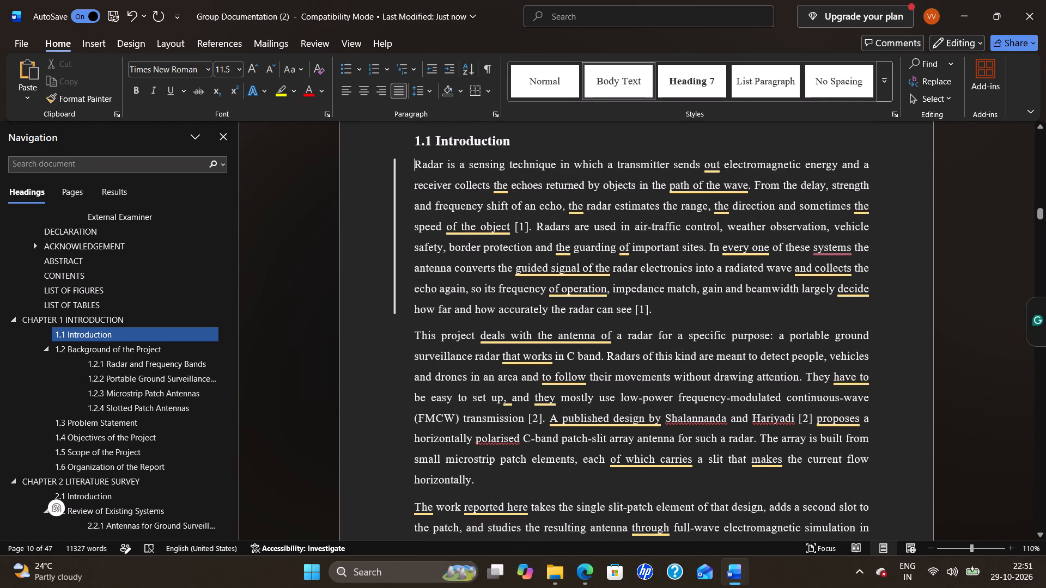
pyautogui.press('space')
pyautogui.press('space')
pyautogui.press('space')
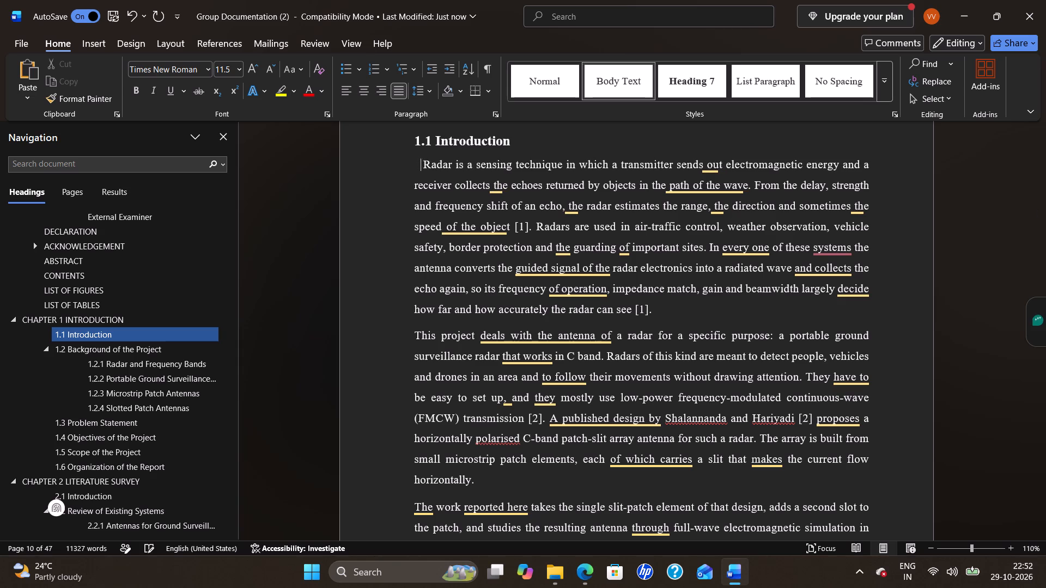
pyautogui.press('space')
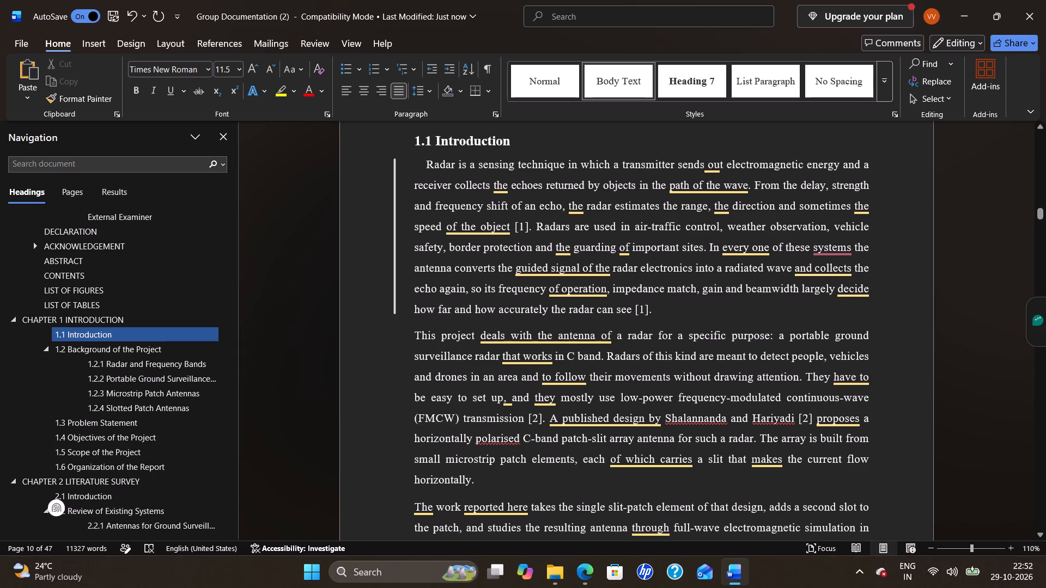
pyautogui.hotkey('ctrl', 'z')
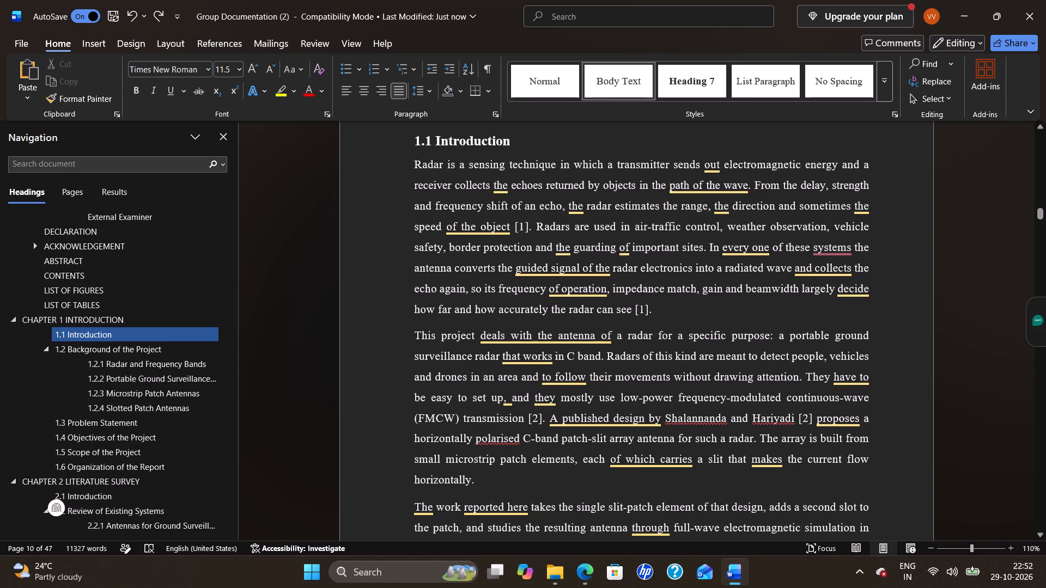
# Apply a first-line indent to the opening paragraph under 1.1 Introduction.
pyautogui.press('Tab')
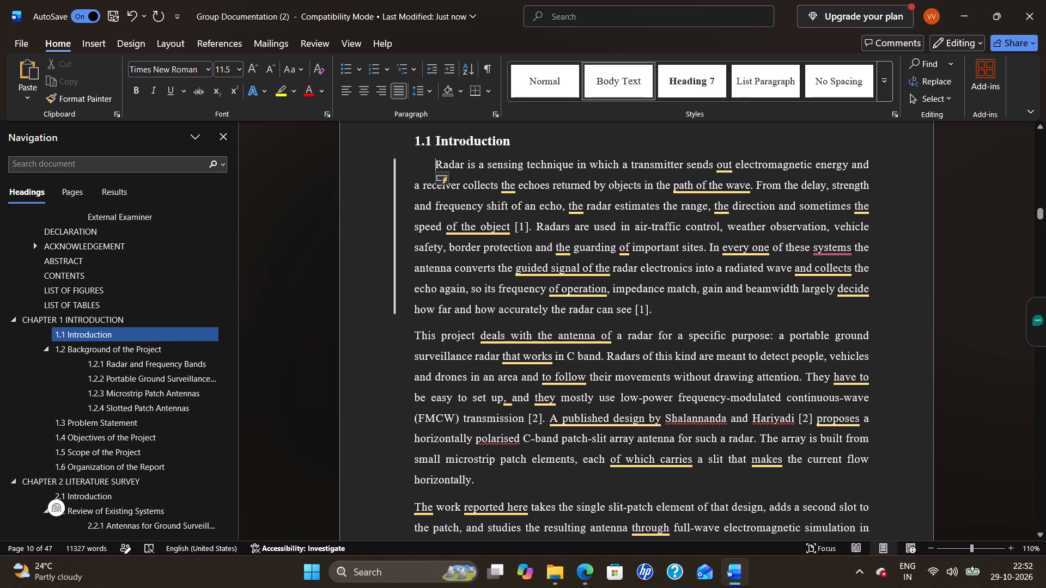
# Indent the first line of the opening paragraph under 1.2.1 Radar and Frequency Bands.
pyautogui.scroll(-1, 534, 308)
pyautogui.click(168, 355)
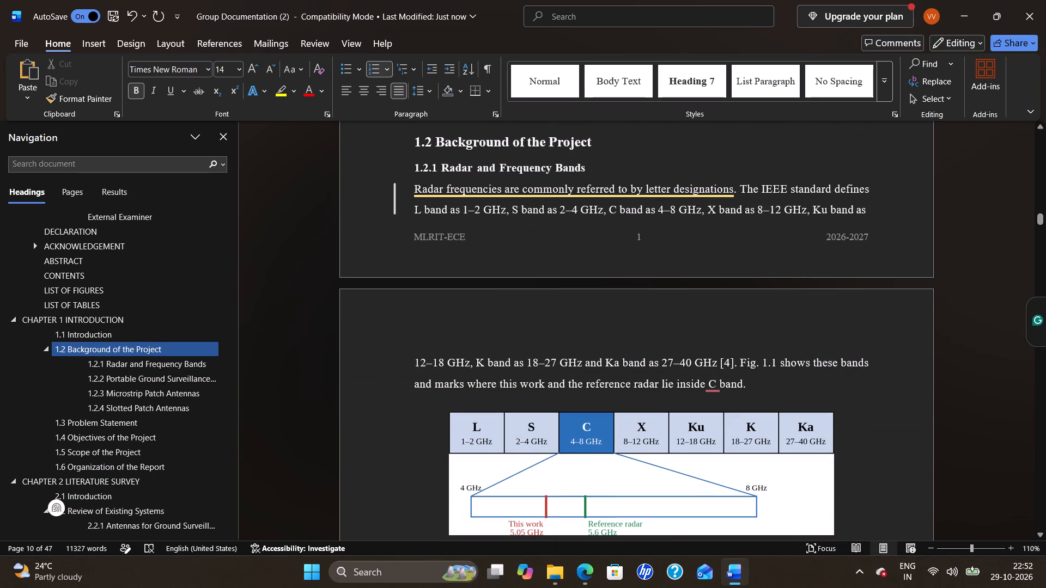
pyautogui.click(412, 190)
pyautogui.press('Tab')
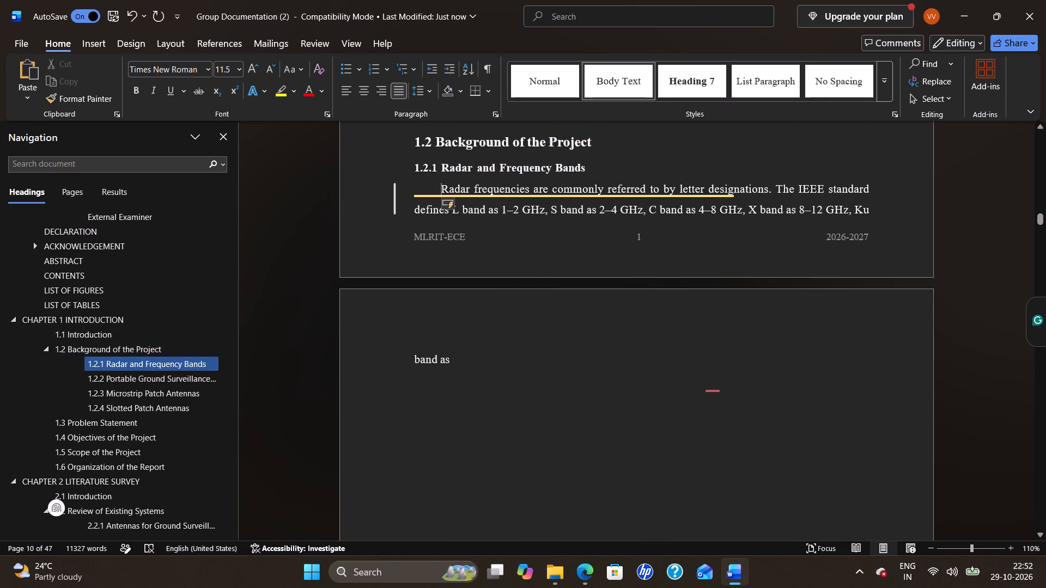
# Examine the page layout around the 1.2.1 paragraph, from the 1.1 Introduction text above it to the page that follows.
pyautogui.scroll(-1, 375, 232)
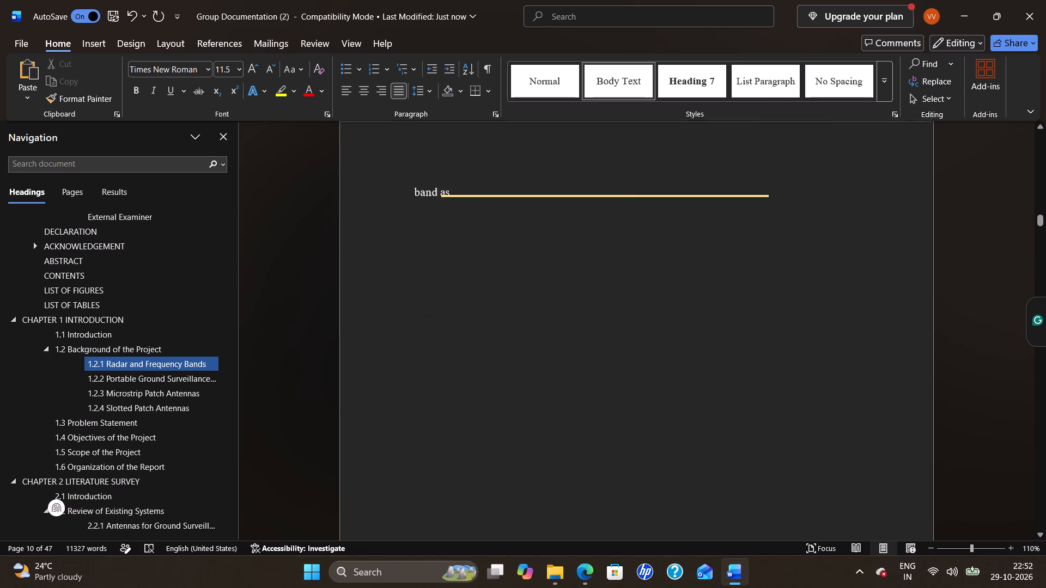
pyautogui.scroll(-5, 375, 232)
pyautogui.scroll(2, 375, 232)
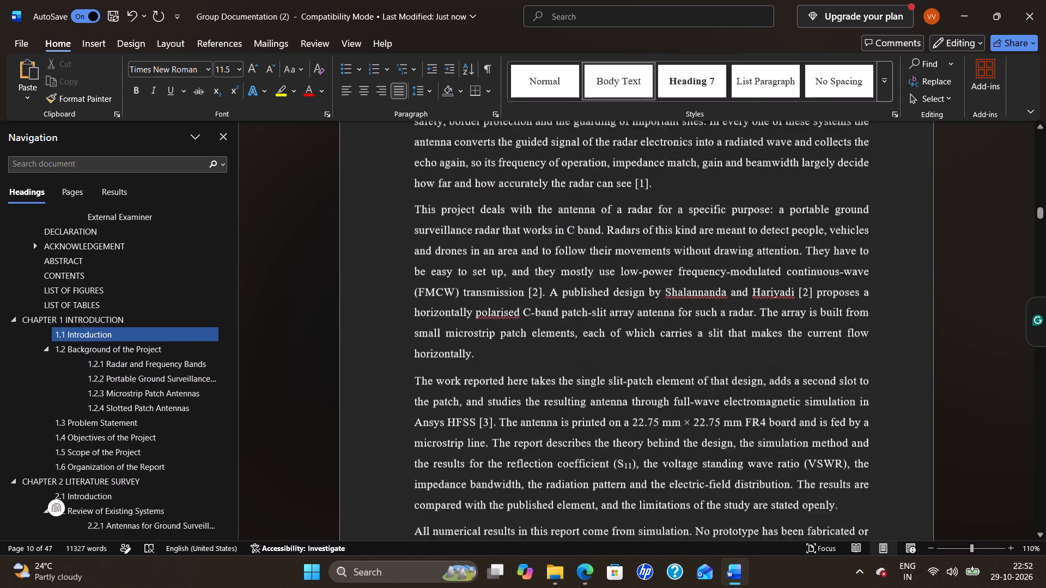
pyautogui.scroll(1, 375, 232)
pyautogui.scroll(-2, 375, 232)
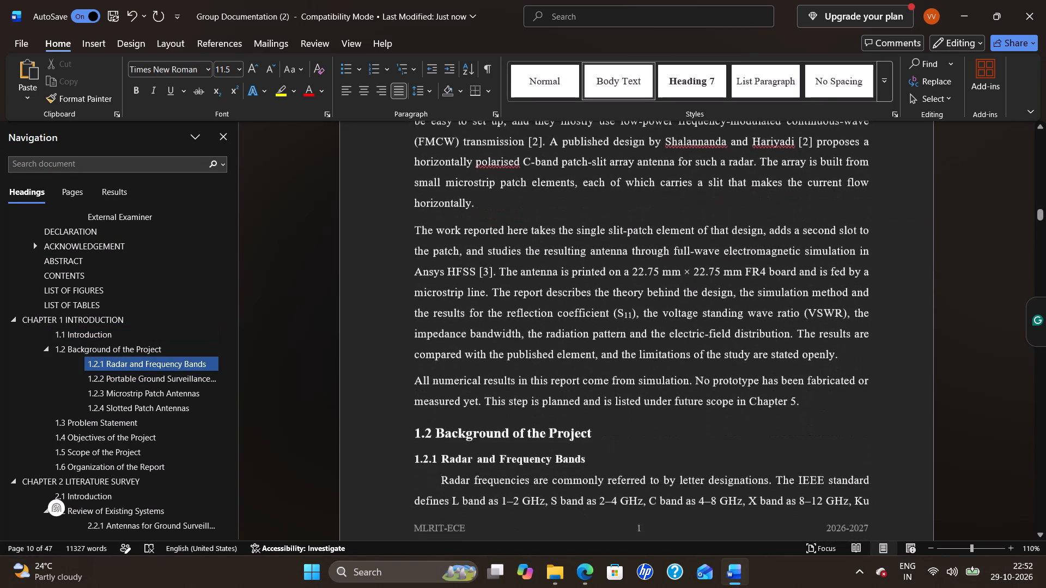
pyautogui.scroll(-1, 375, 232)
pyautogui.hscroll(1, 375, 232)
pyautogui.scroll(1, 375, 232)
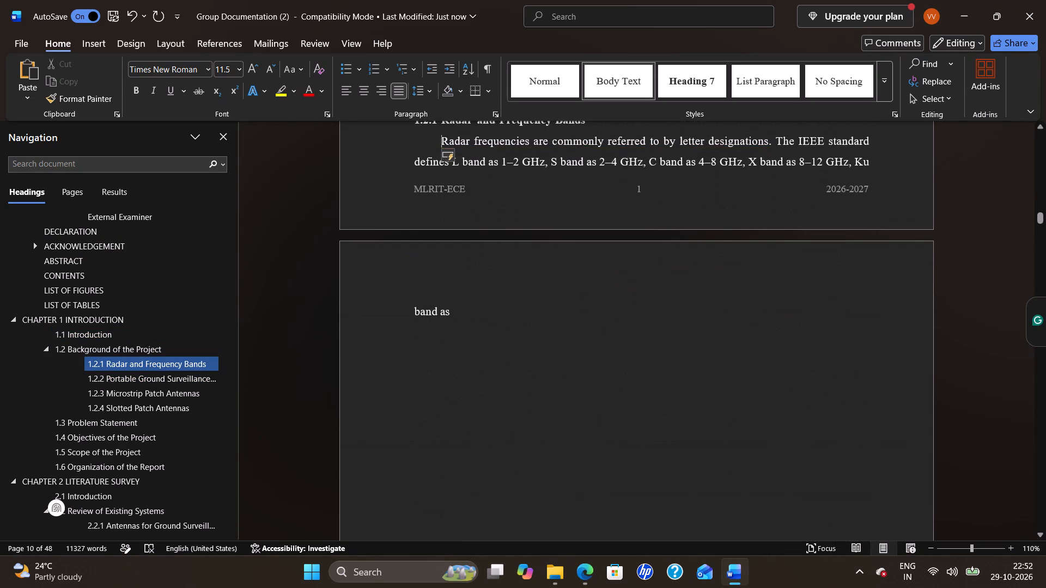
pyautogui.scroll(1, 375, 232)
pyautogui.scroll(-2, 375, 232)
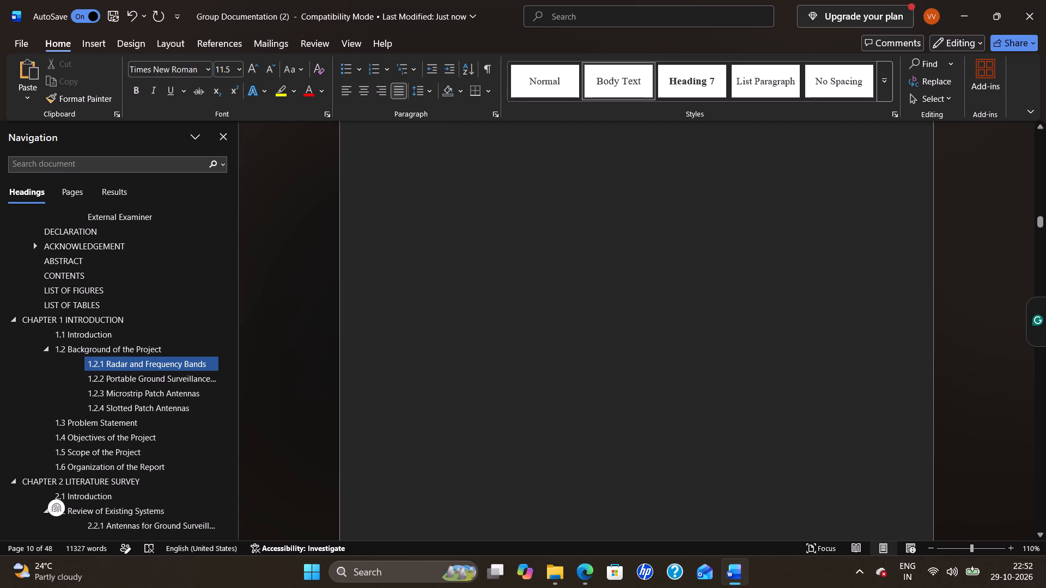
# Close the Group Documentation (2) Word document and dismiss the downloads list in the Edge browser.
pyautogui.click(1016, 13)
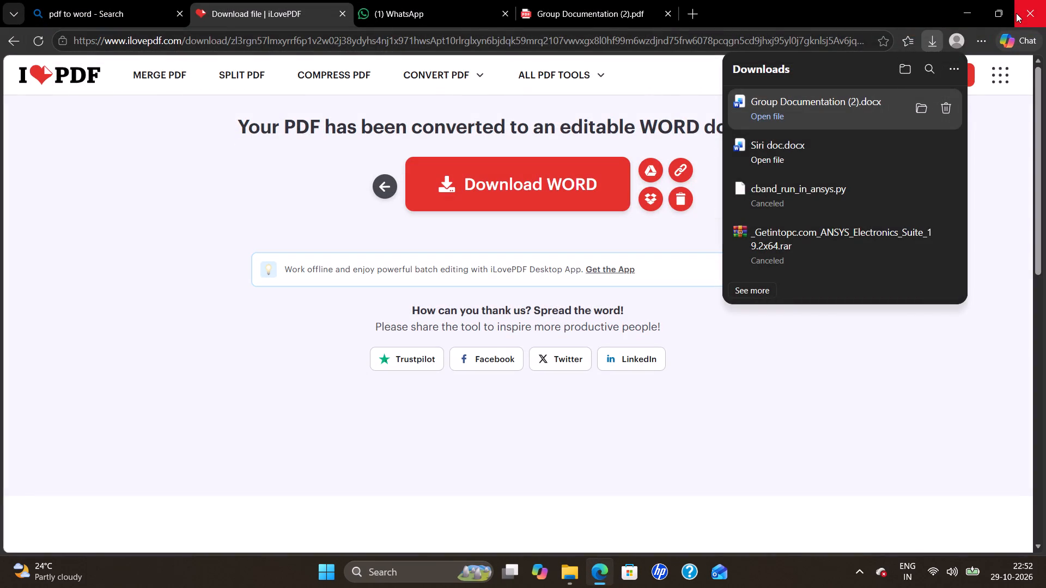
pyautogui.click(894, 346)
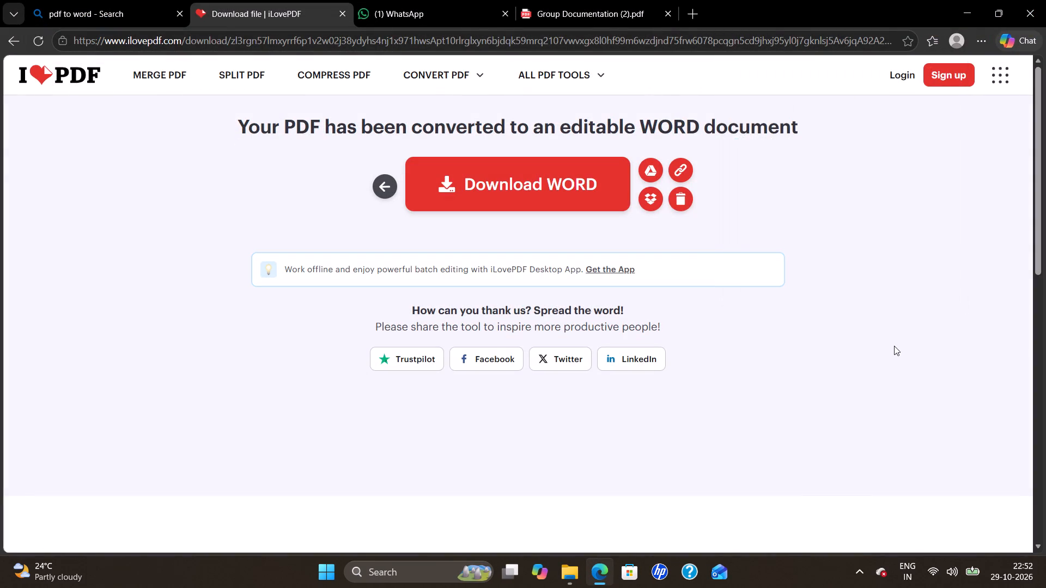
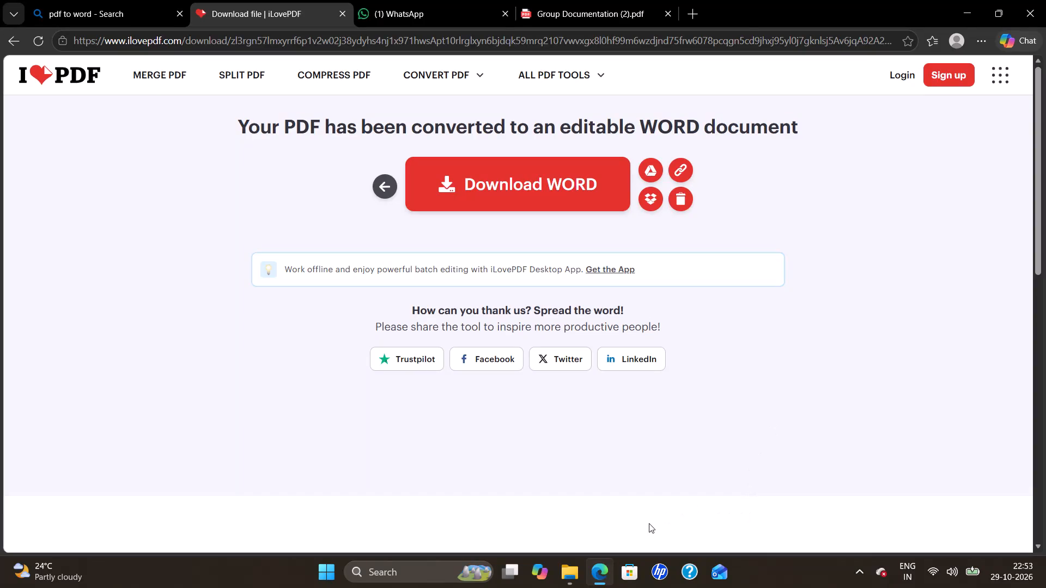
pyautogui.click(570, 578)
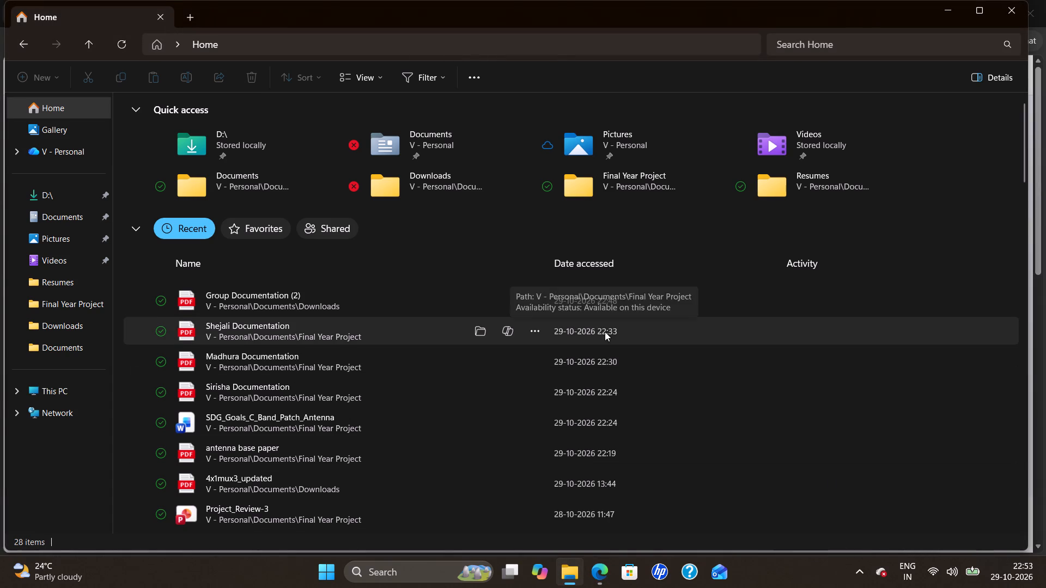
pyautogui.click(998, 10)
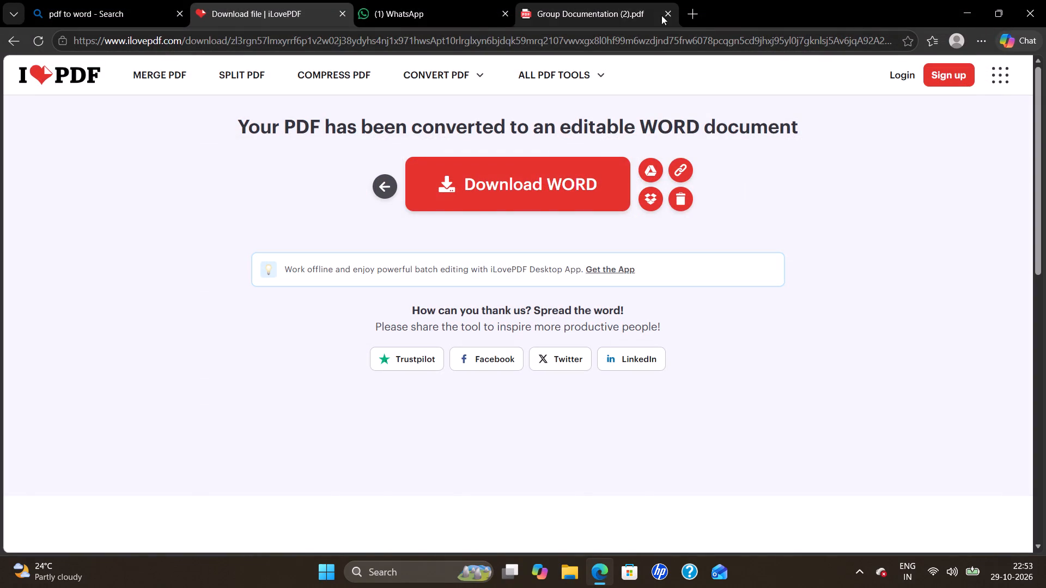
# Look through the Group Documentation (2) PDF from the title page to the Abstract.
pyautogui.click(627, 2)
pyautogui.scroll(1, 583, 289)
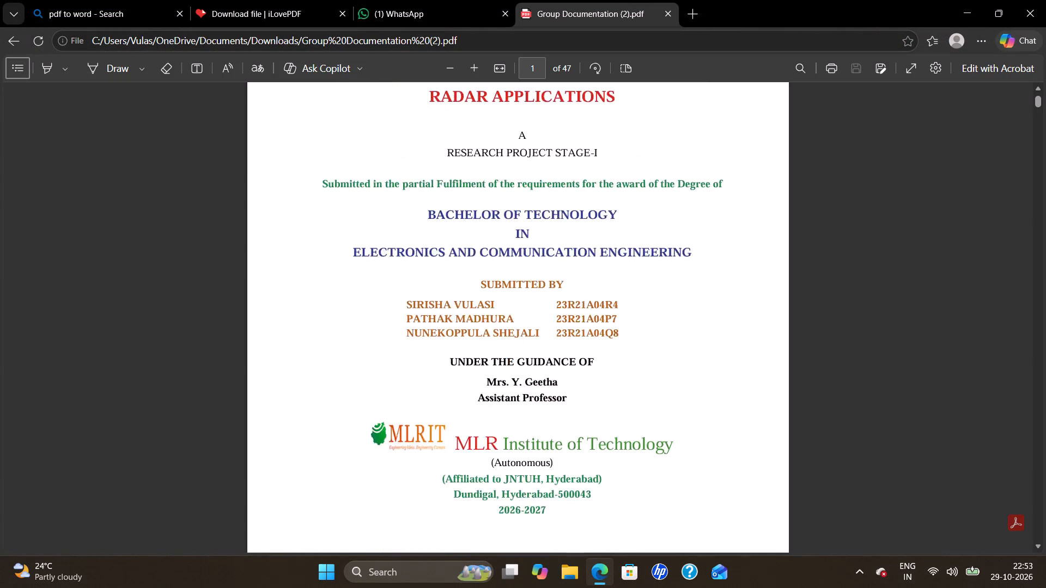
pyautogui.scroll(1, 583, 289)
pyautogui.scroll(-1, 583, 289)
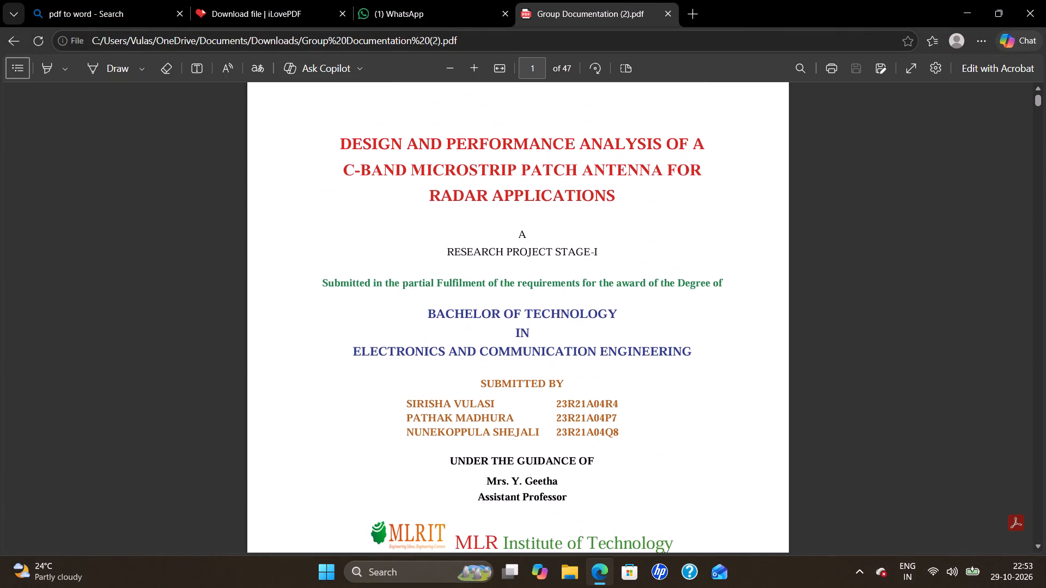
pyautogui.scroll(-2, 583, 289)
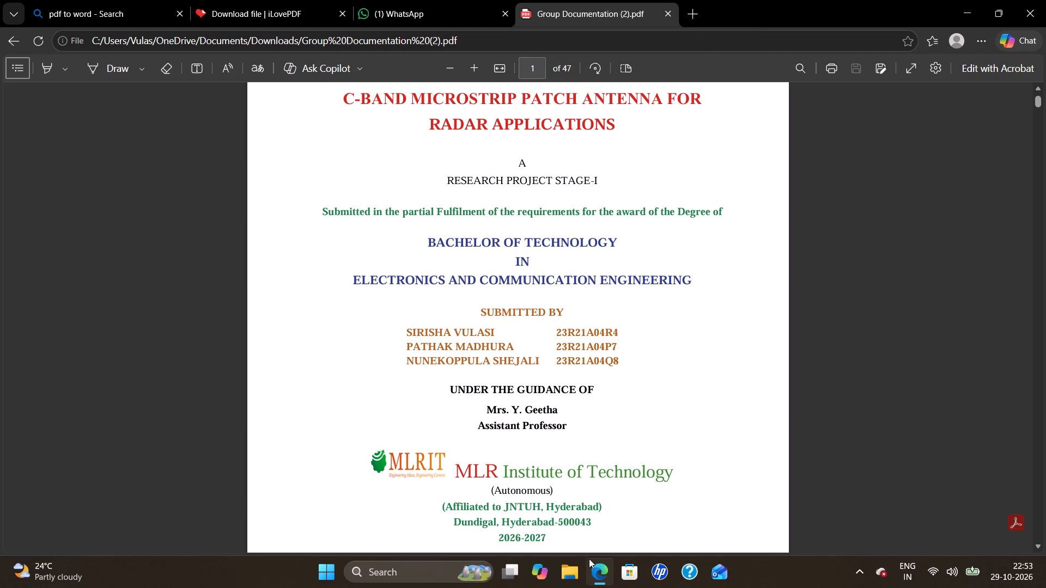
pyautogui.click(568, 578)
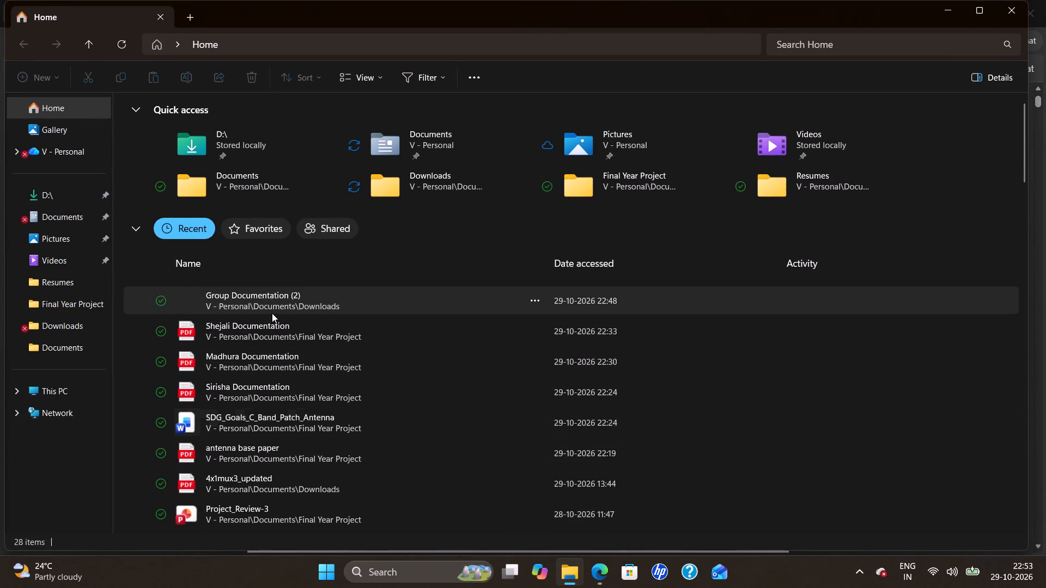
pyautogui.click(609, 575)
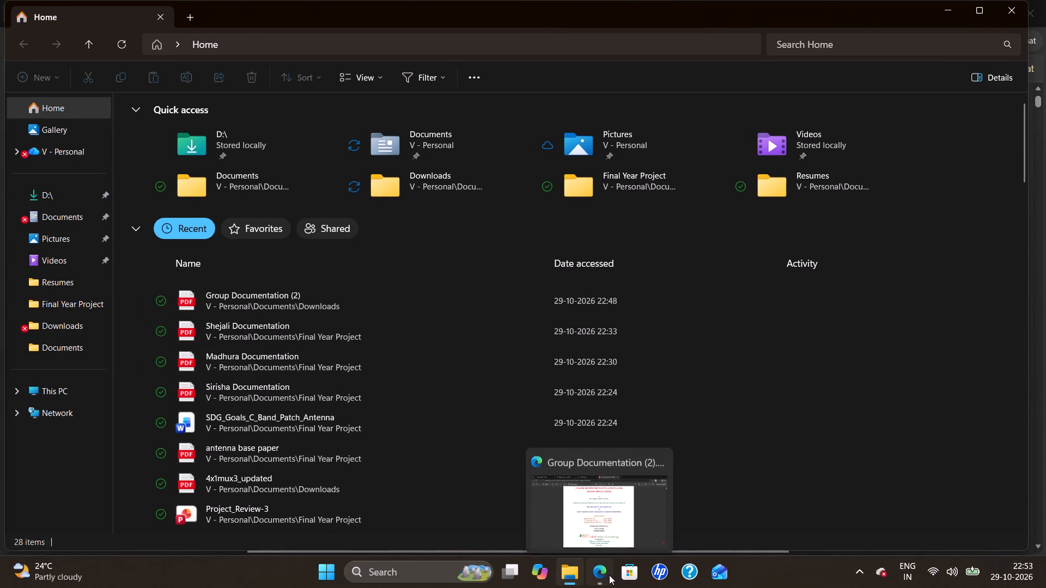
pyautogui.click(982, 39)
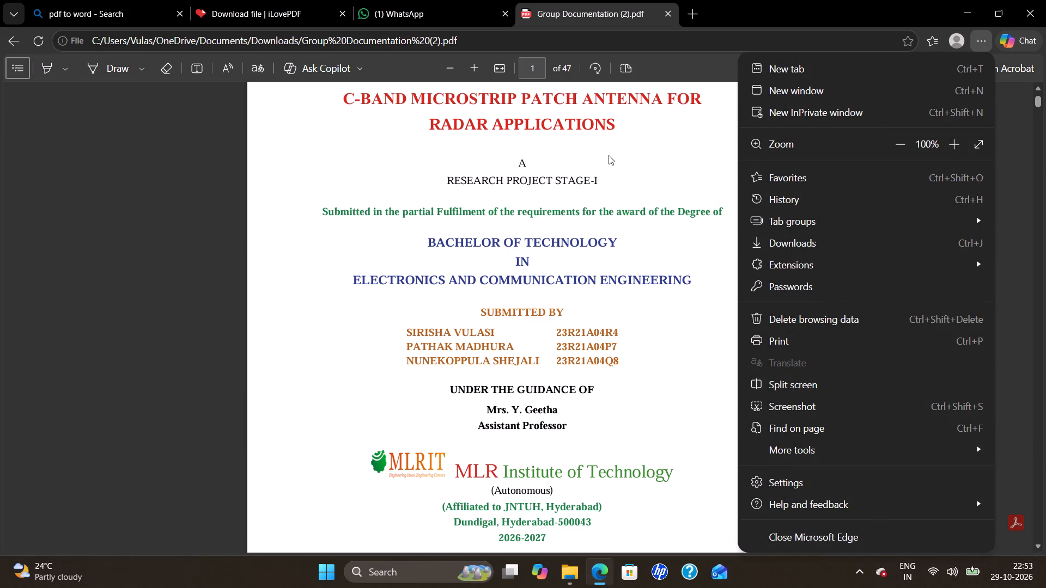
pyautogui.click(146, 182)
pyautogui.scroll(-6, 527, 249)
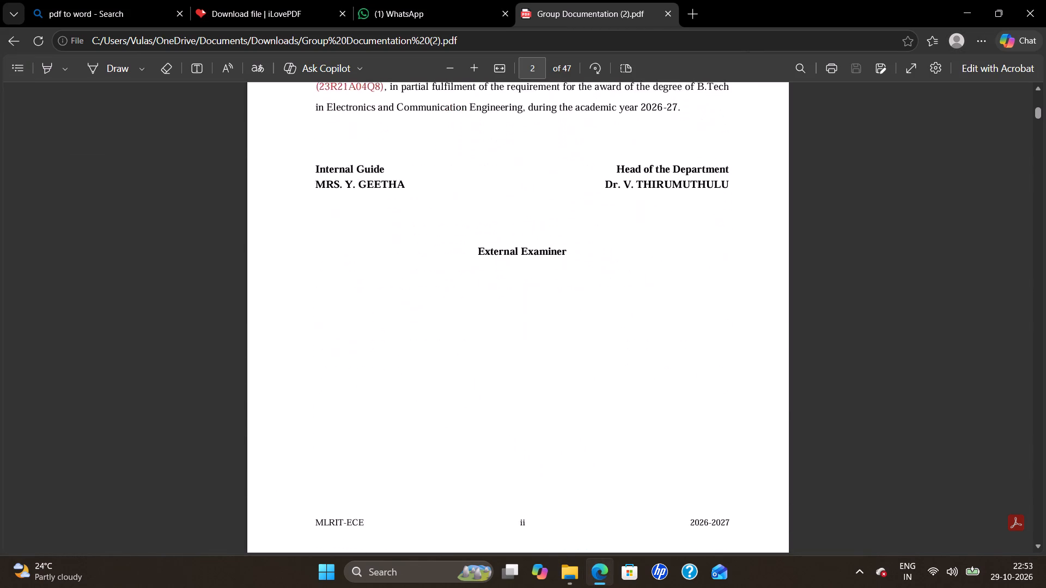
pyautogui.scroll(-4, 527, 249)
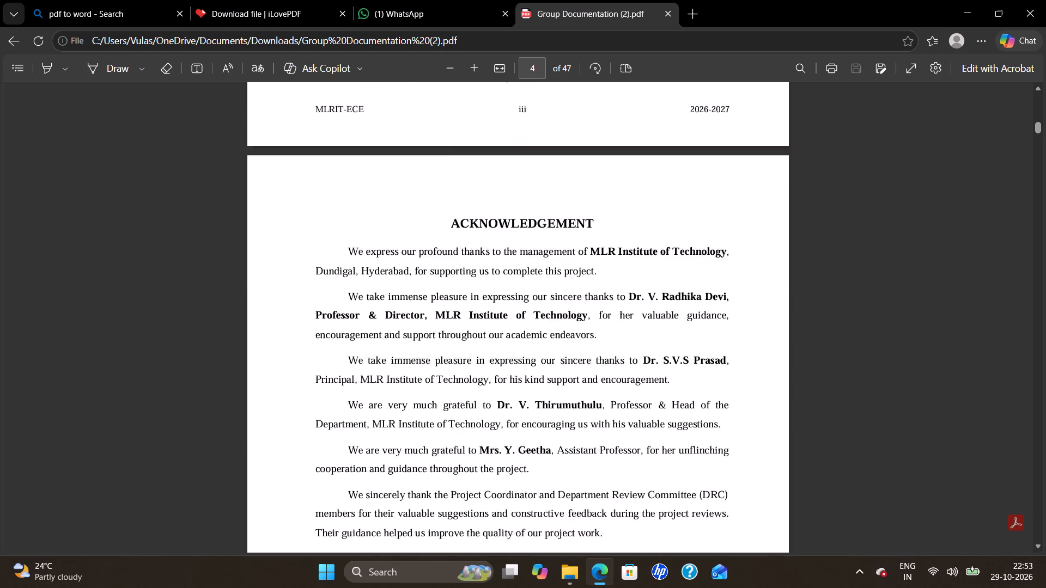
pyautogui.scroll(-3, 527, 249)
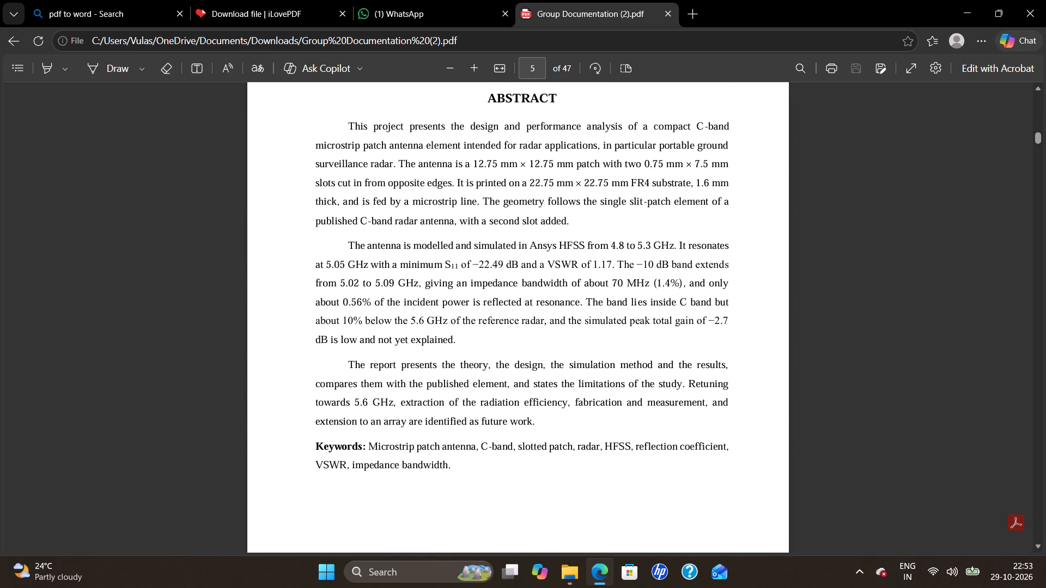
pyautogui.click(566, 567)
pyautogui.click(589, 570)
# Open the downloaded Siri doc.docx in Word from the browser's recent downloads.
pyautogui.click(978, 32)
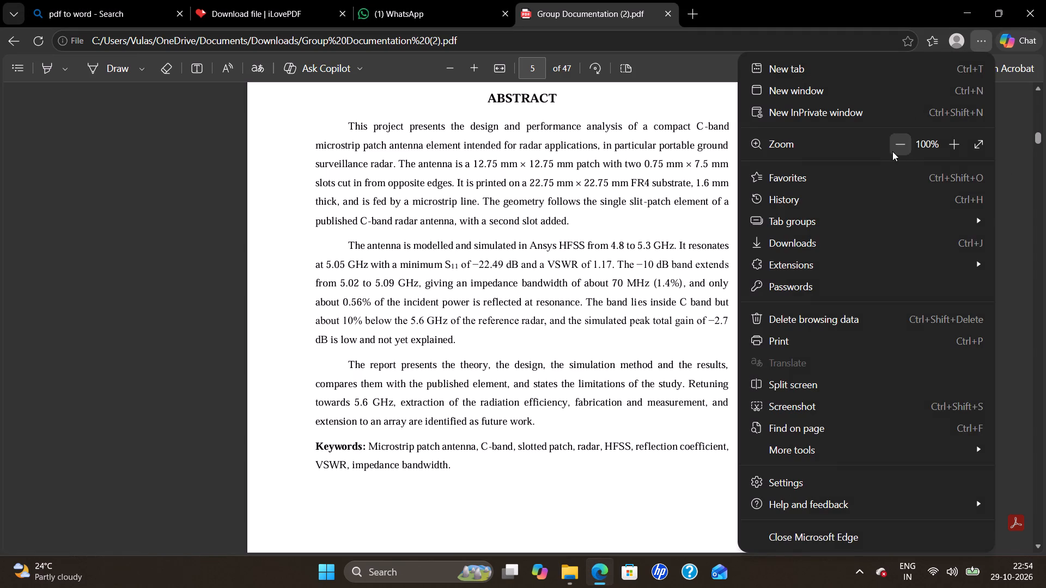
pyautogui.click(854, 237)
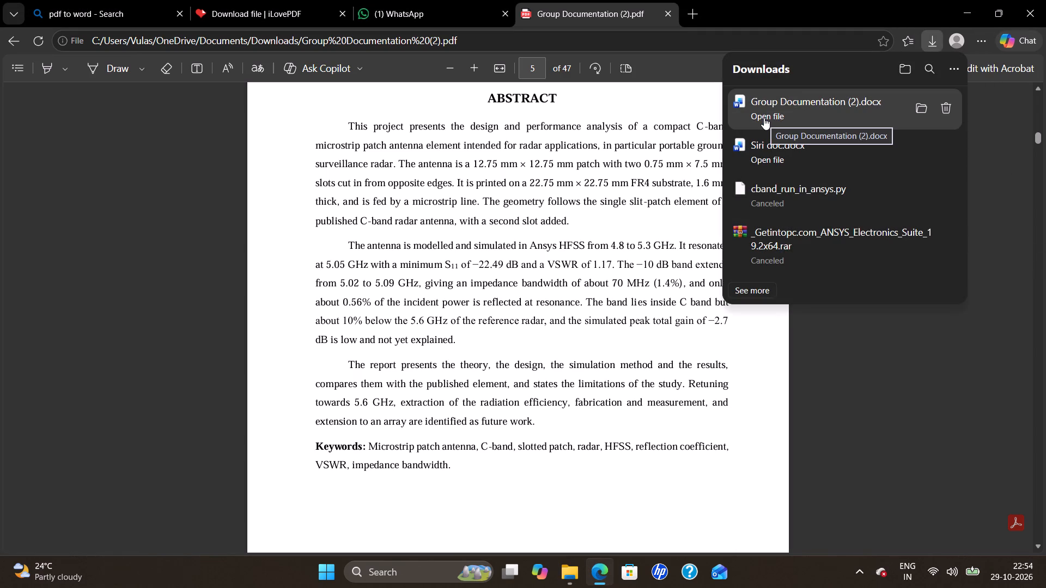
pyautogui.click(762, 158)
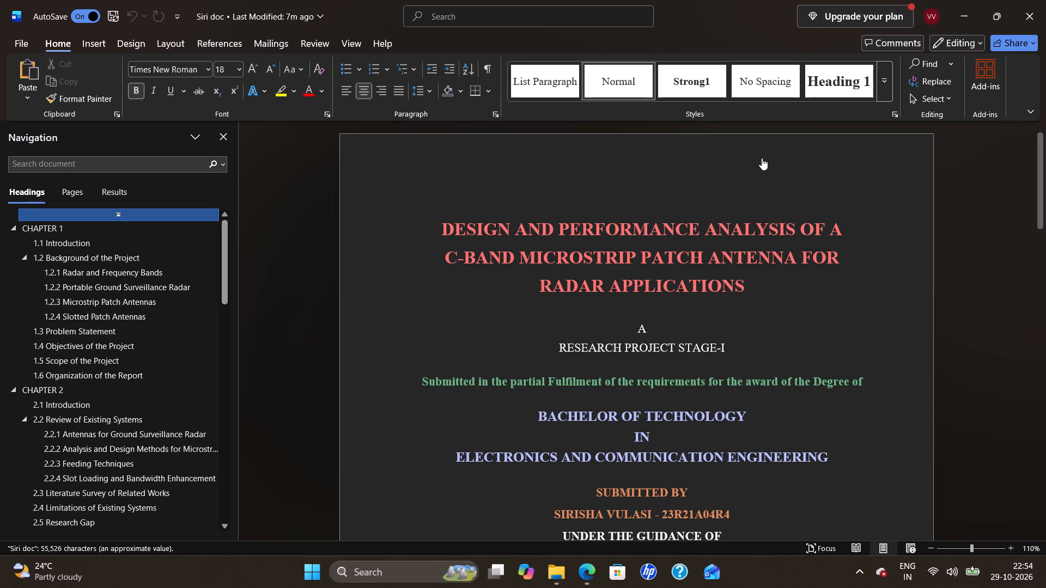
# Examine the front matter of Siri doc, from the title page through the certificate and acknowledgement to the contents list.
pyautogui.scroll(-2, 641, 320)
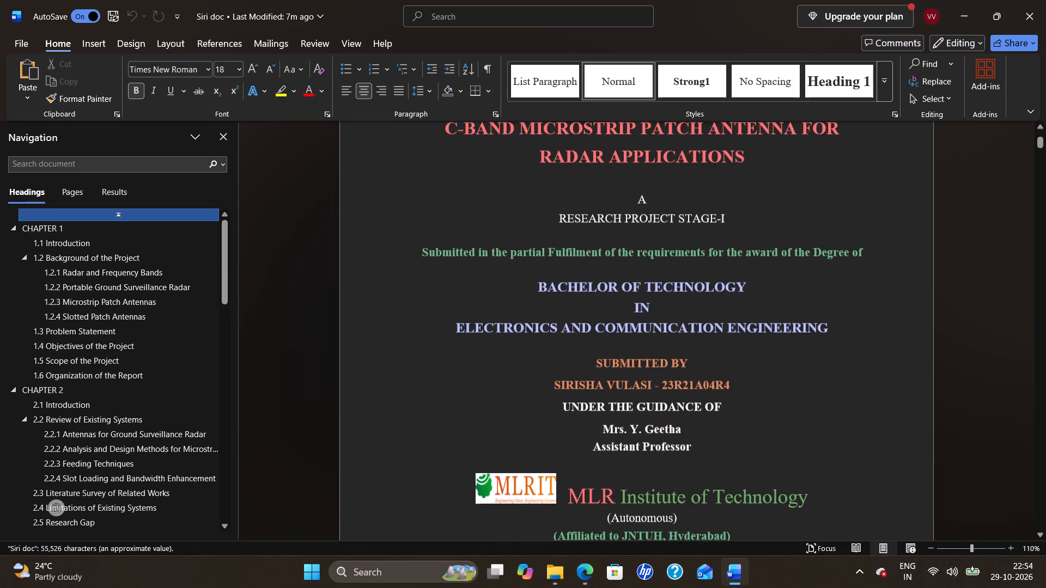
pyautogui.scroll(-3, 641, 320)
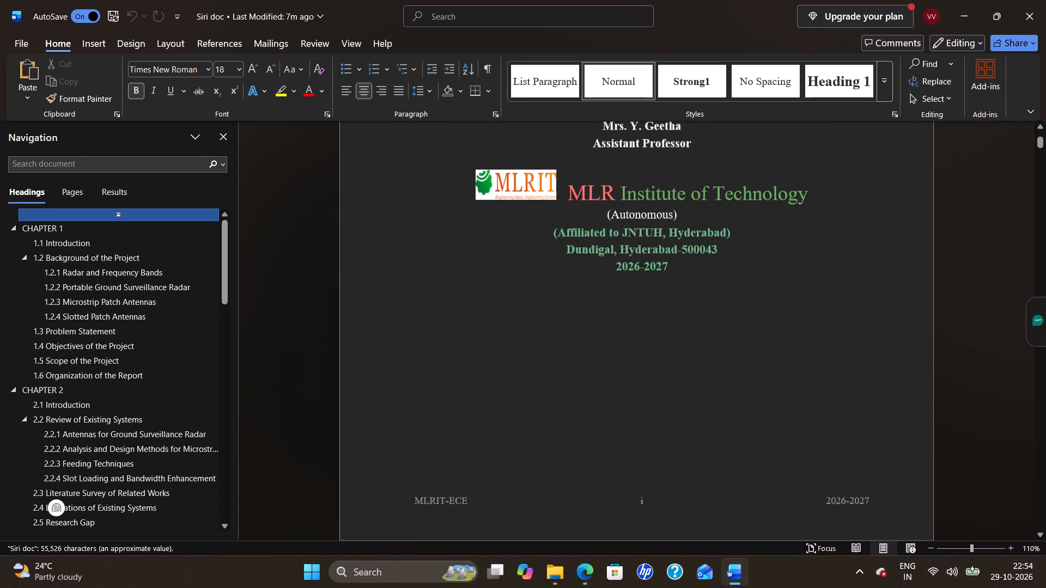
pyautogui.scroll(-4, 641, 320)
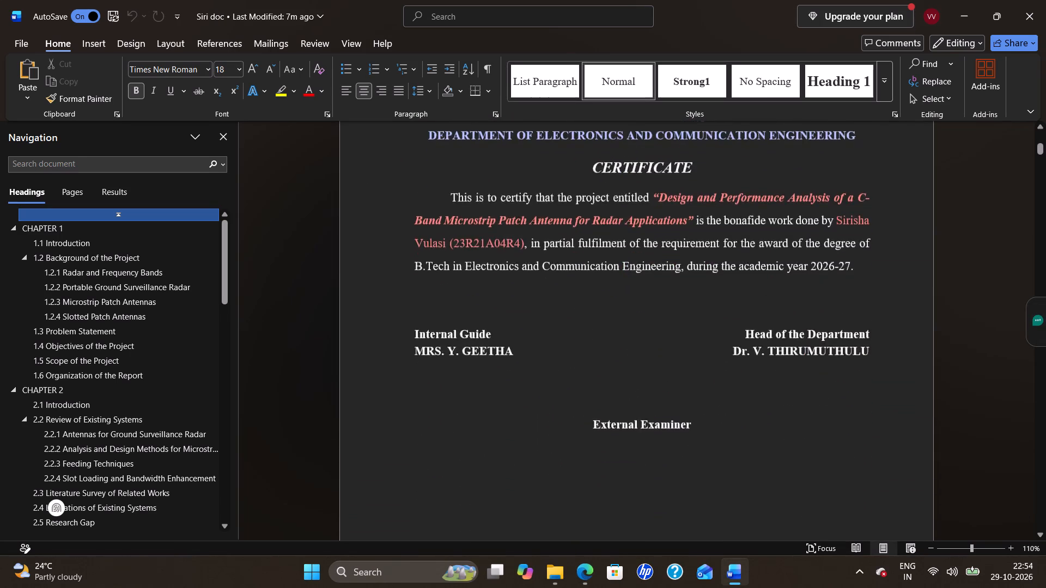
pyautogui.scroll(-7, 641, 320)
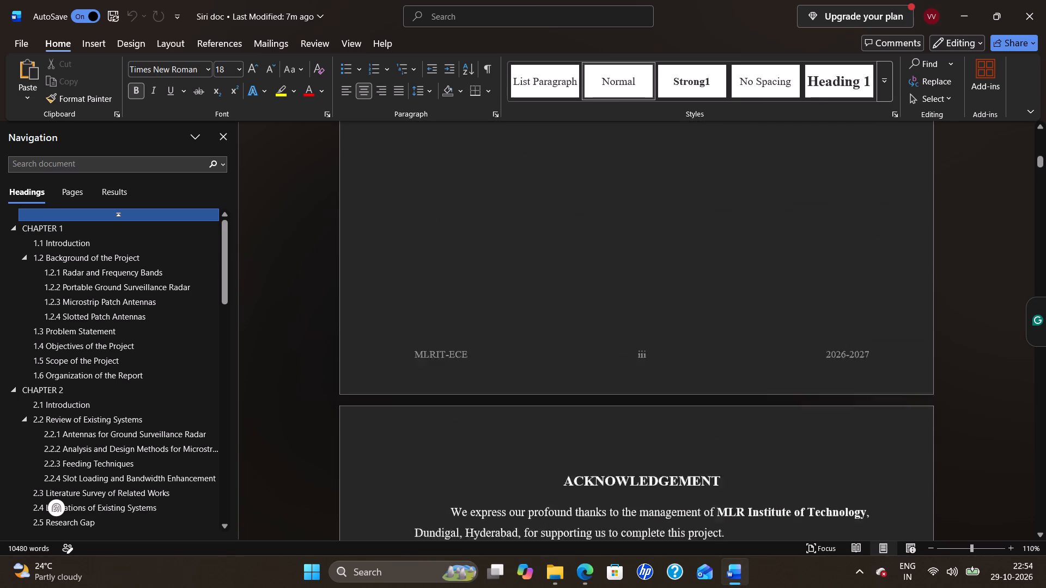
pyautogui.scroll(-8, 641, 320)
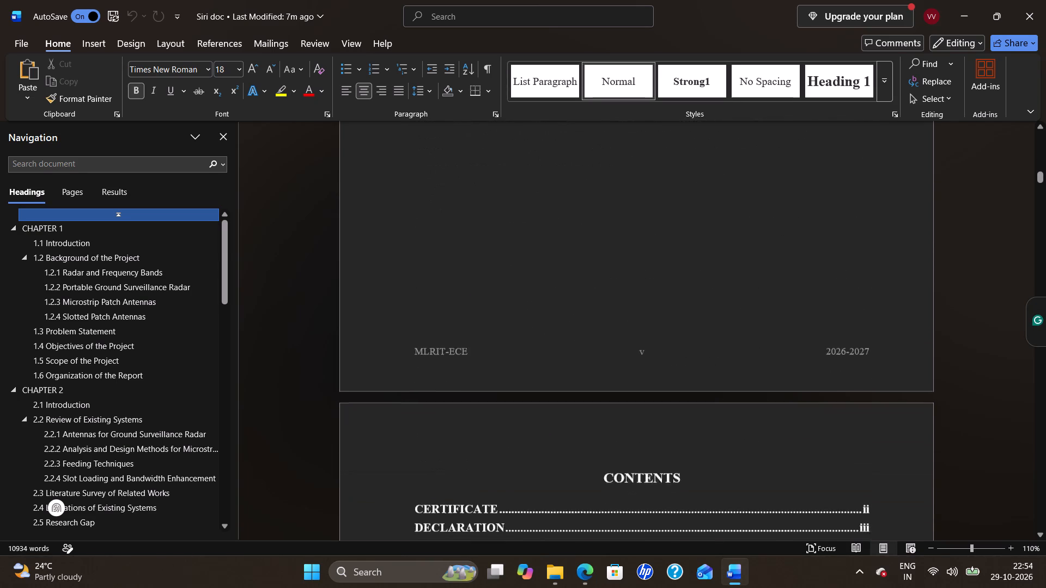
pyautogui.scroll(-3, 641, 320)
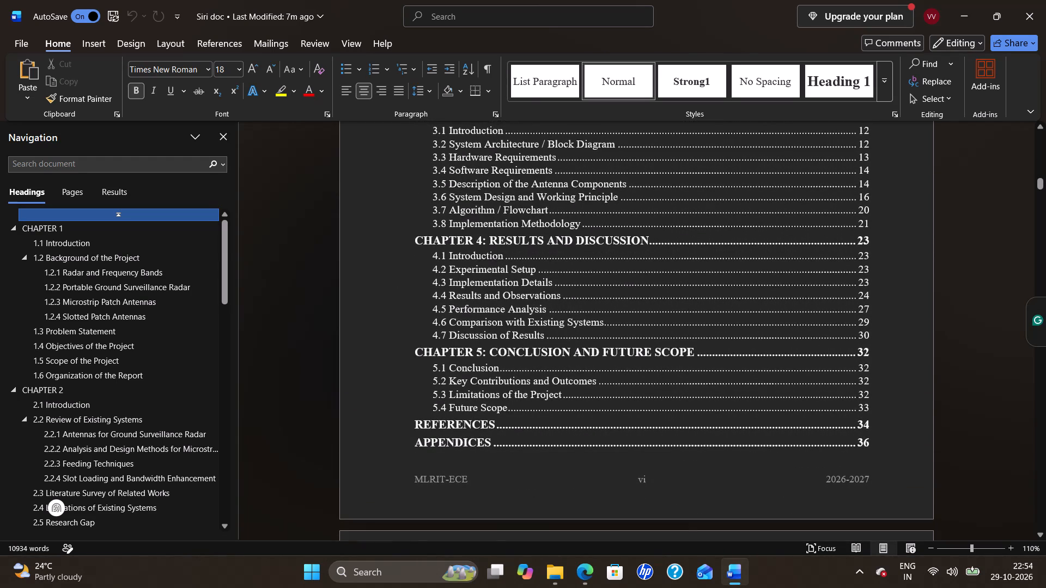
# Examine Chapter 1 of Siri doc from 1.1 Introduction to the text below Fig. 1.1.
pyautogui.click(132, 242)
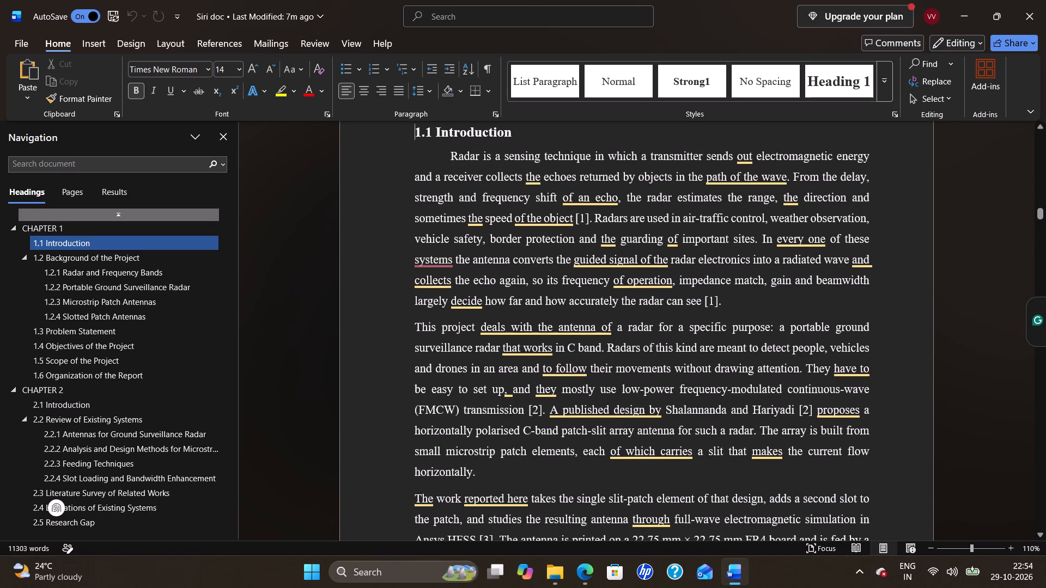
pyautogui.scroll(-6, 522, 328)
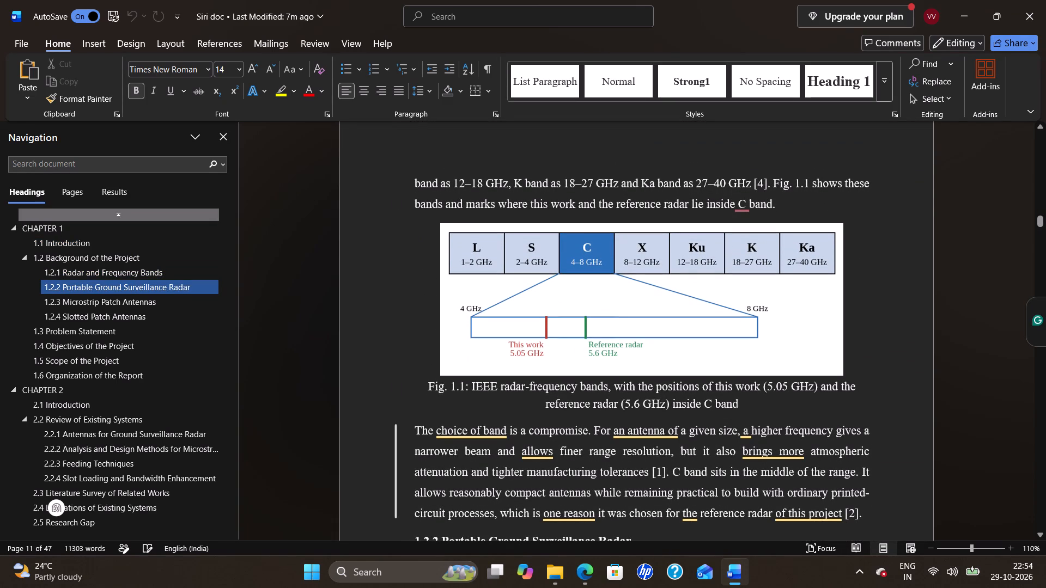
# Save the Siri doc document and close it.
pyautogui.click(564, 442)
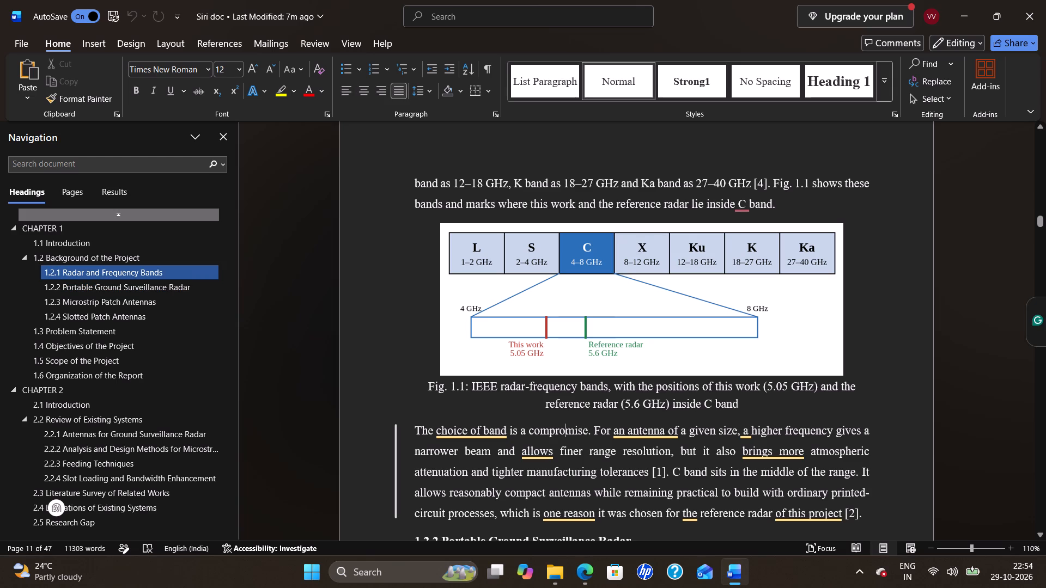
pyautogui.hotkey('ctrl', 's')
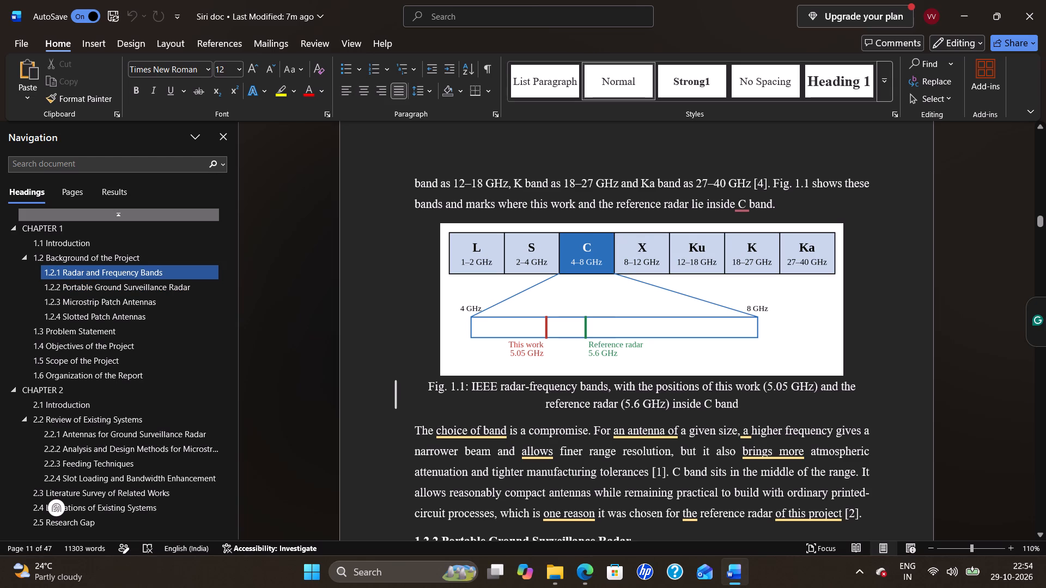
pyautogui.click(1026, 4)
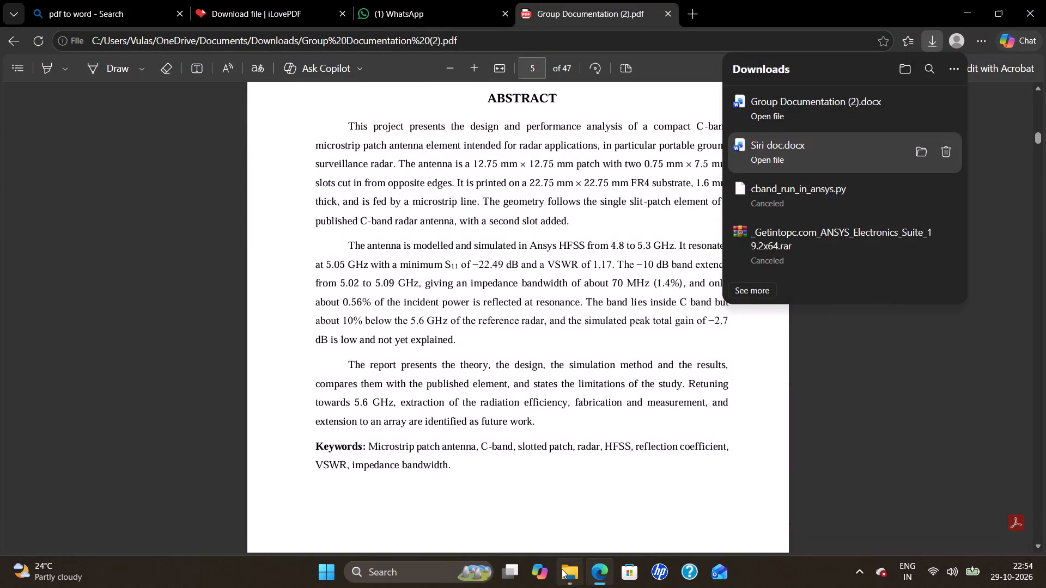
# Search for "siri" from File Explorer's Home and open the Siri doc Word file stored in the Downloads folder.
pyautogui.click(562, 569)
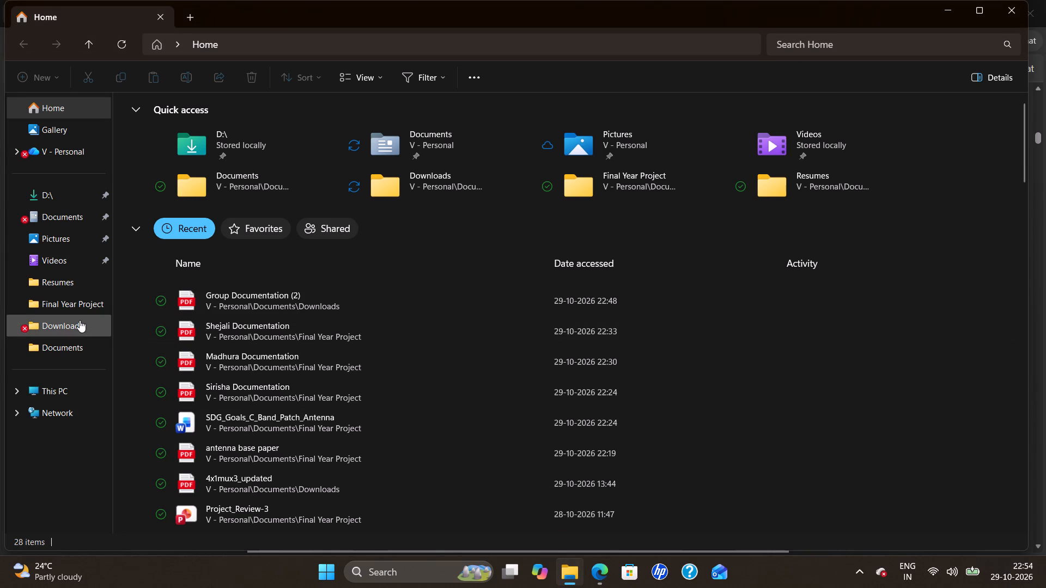
pyautogui.click(80, 311)
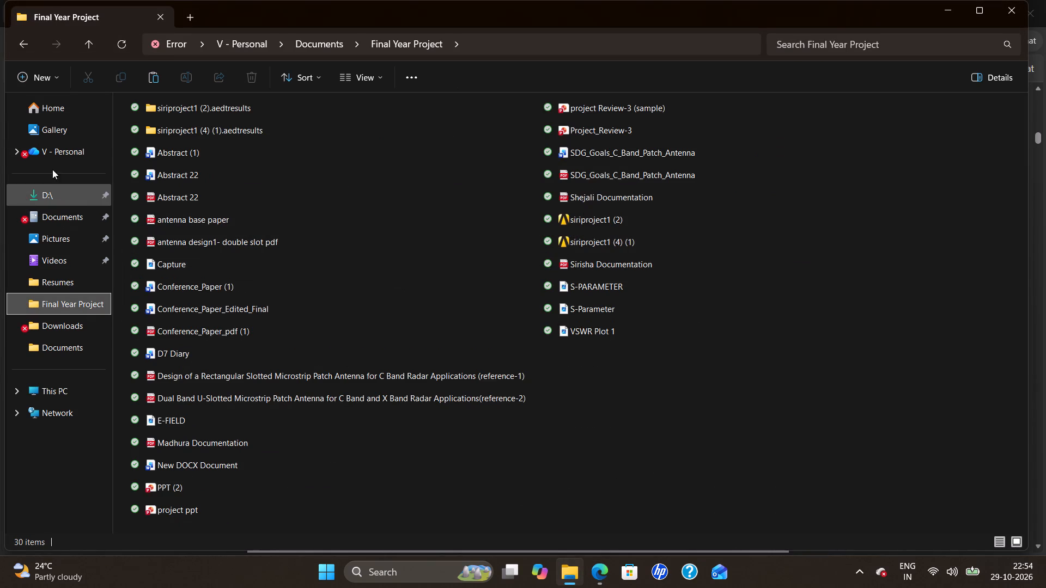
pyautogui.click(50, 108)
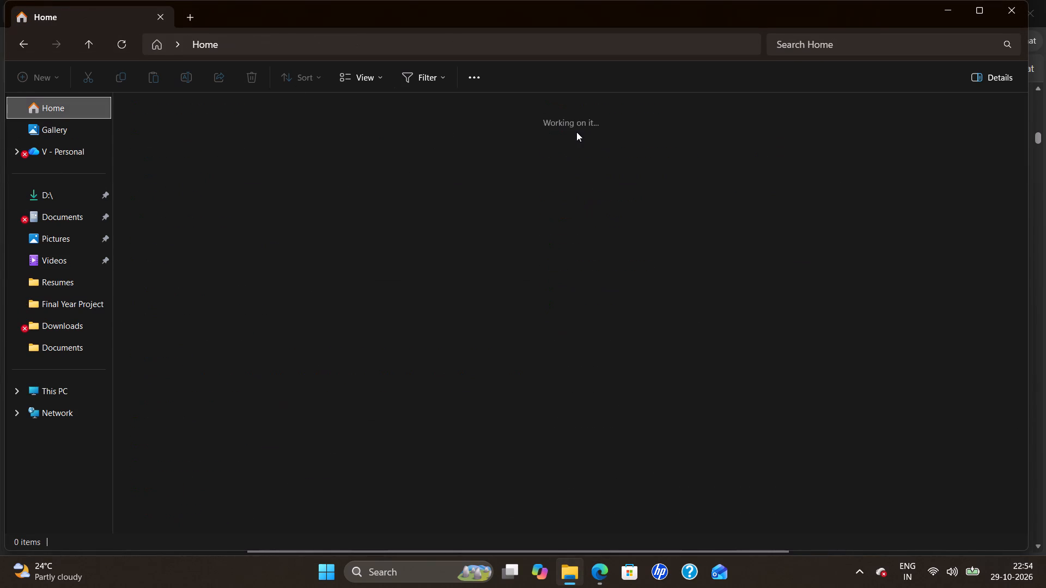
pyautogui.click(887, 42)
pyautogui.write('siri')
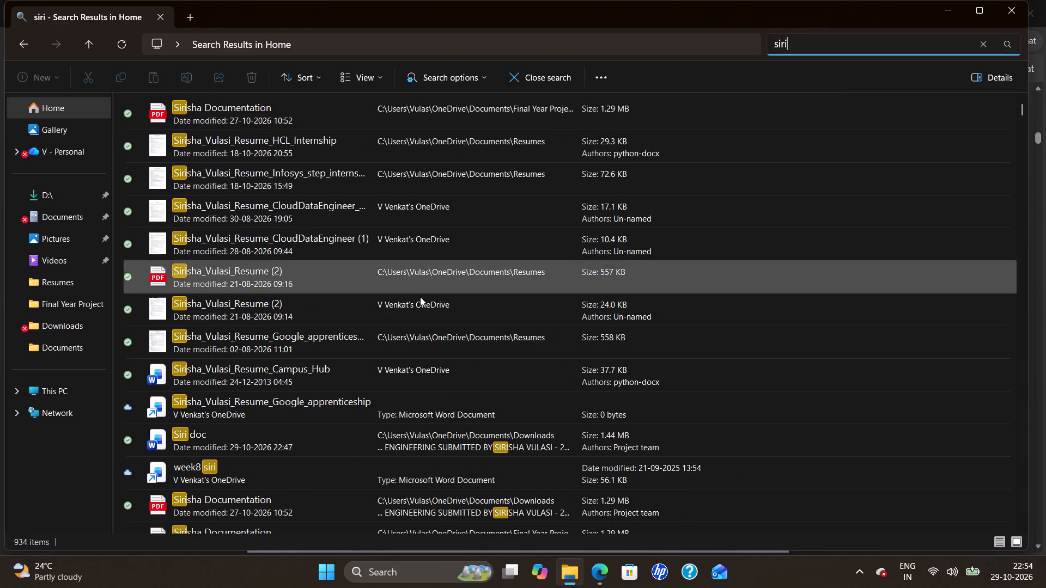
pyautogui.doubleClick(376, 433)
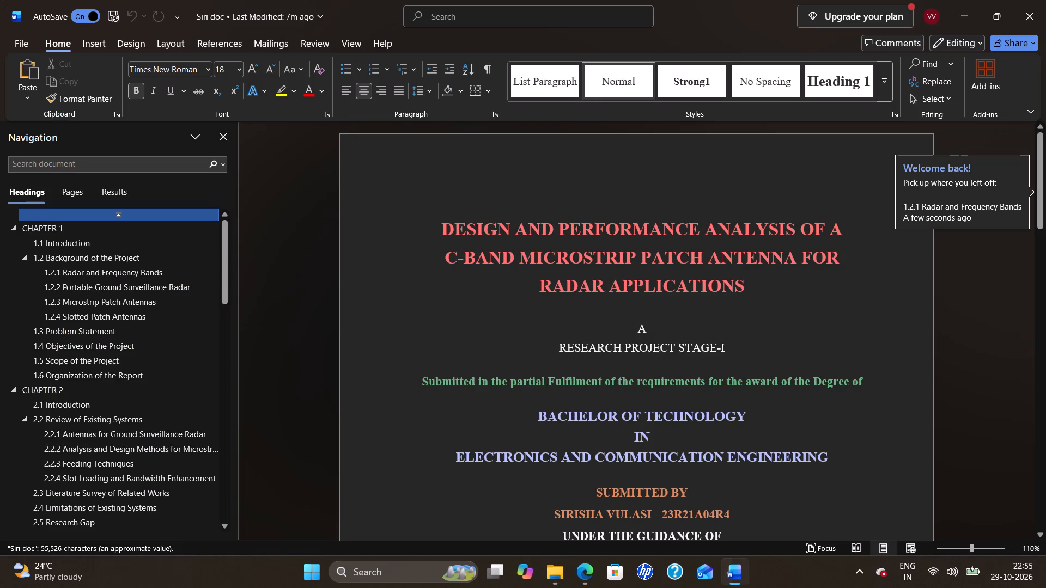
# Check the opening pages and sections 1.1, 1.5 and 1.6 of Siri doc, and close the document.
pyautogui.scroll(-2, 583, 347)
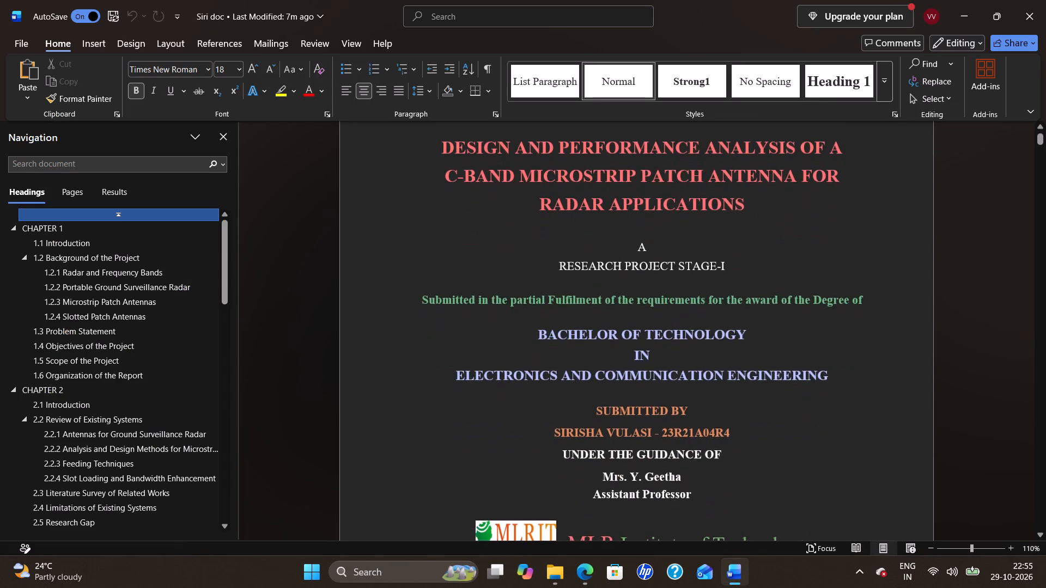
pyautogui.scroll(-3, 583, 347)
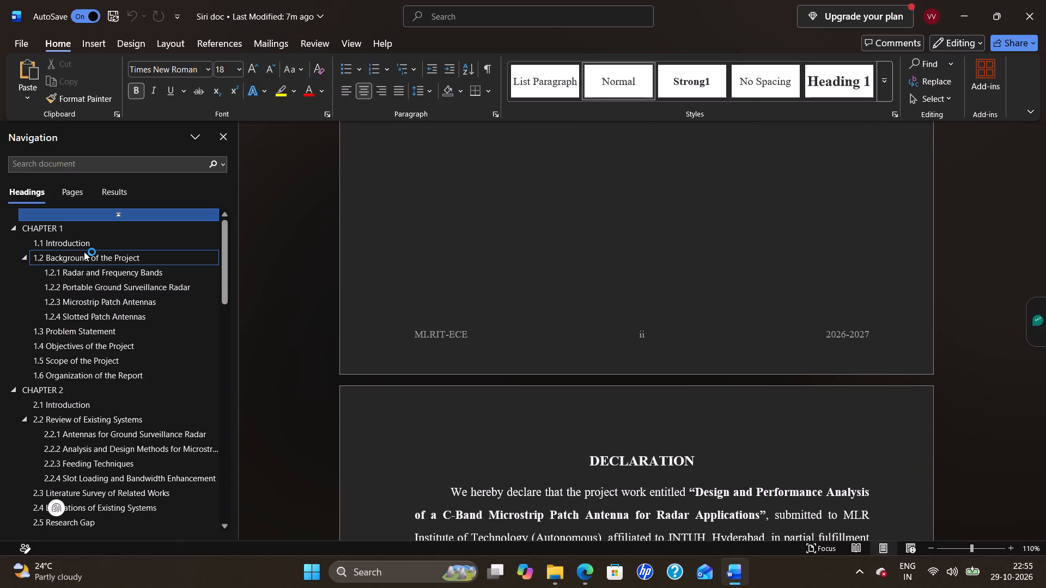
pyautogui.click(80, 245)
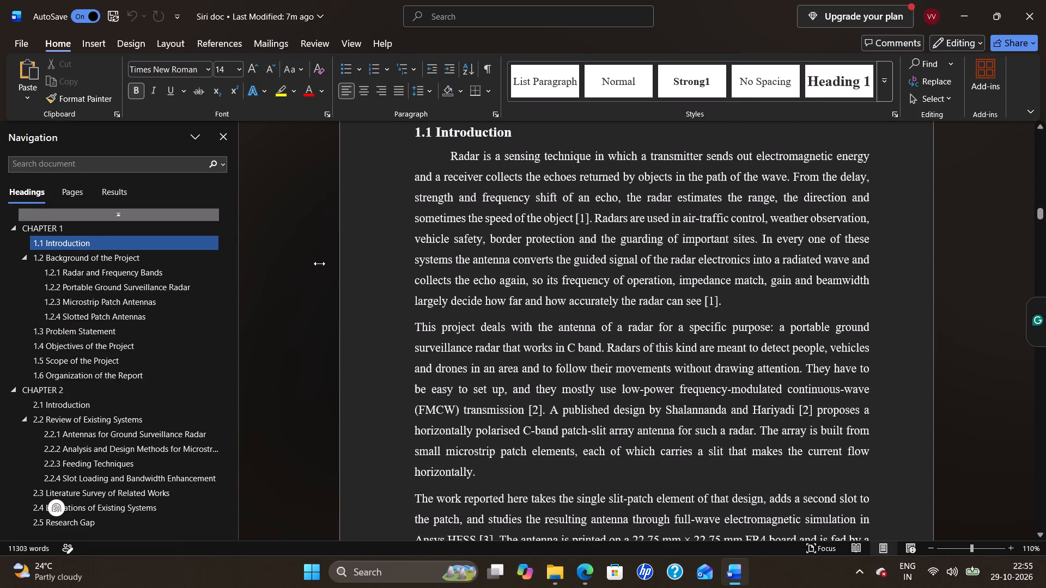
pyautogui.click(136, 367)
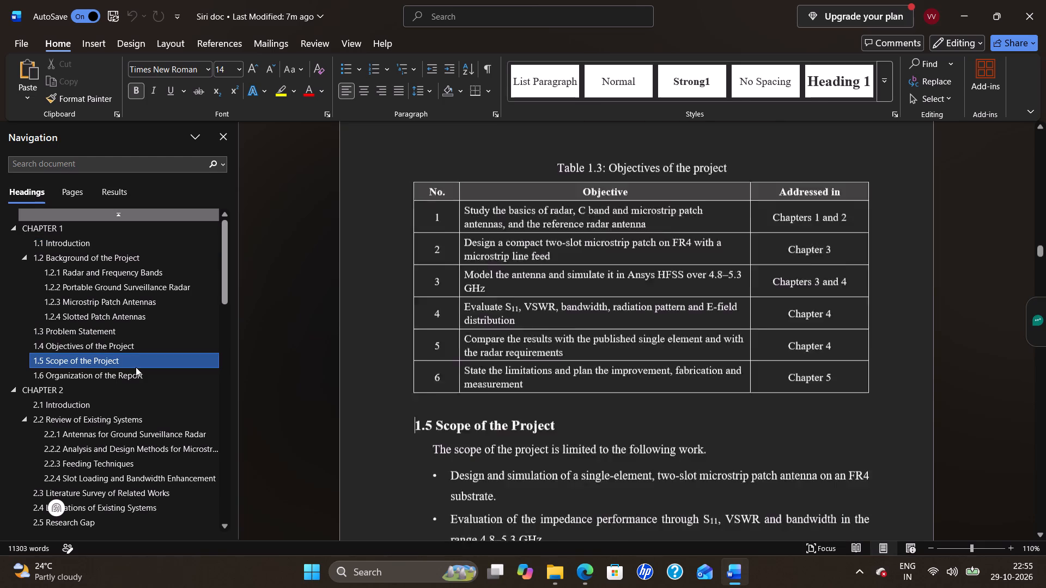
pyautogui.click(133, 378)
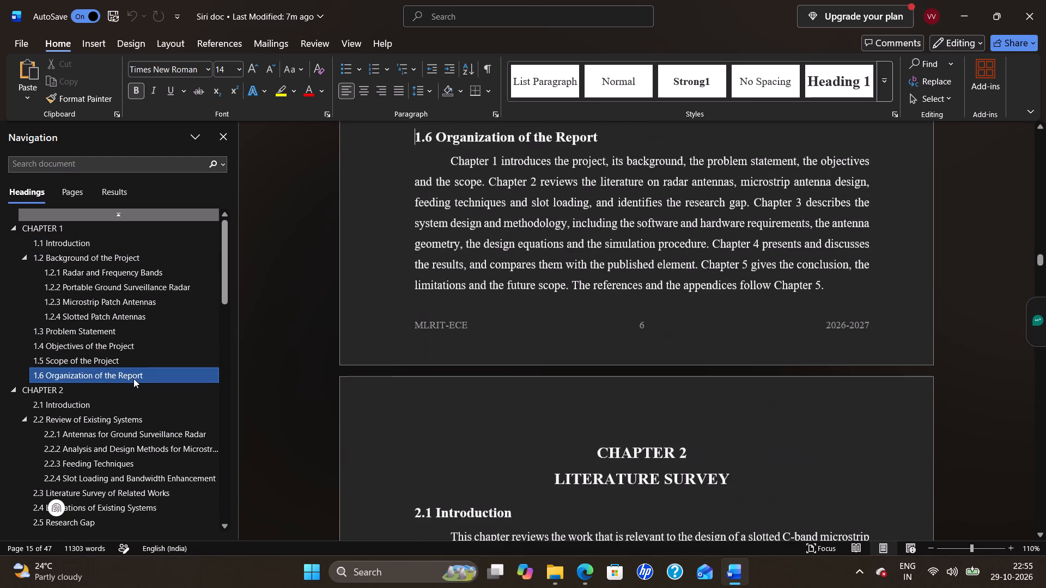
pyautogui.hscroll(6, 133, 378)
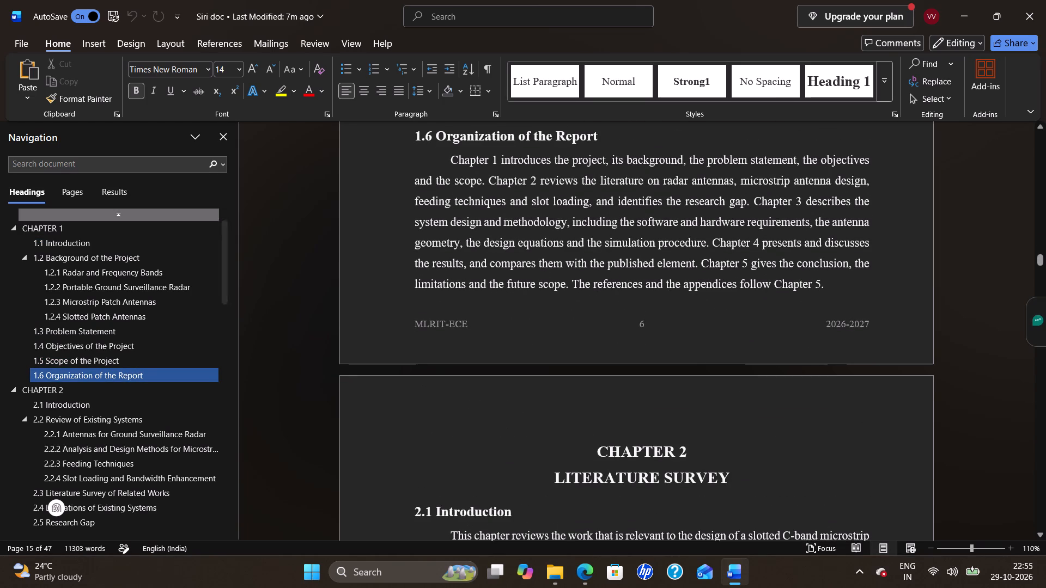
pyautogui.click(1017, 11)
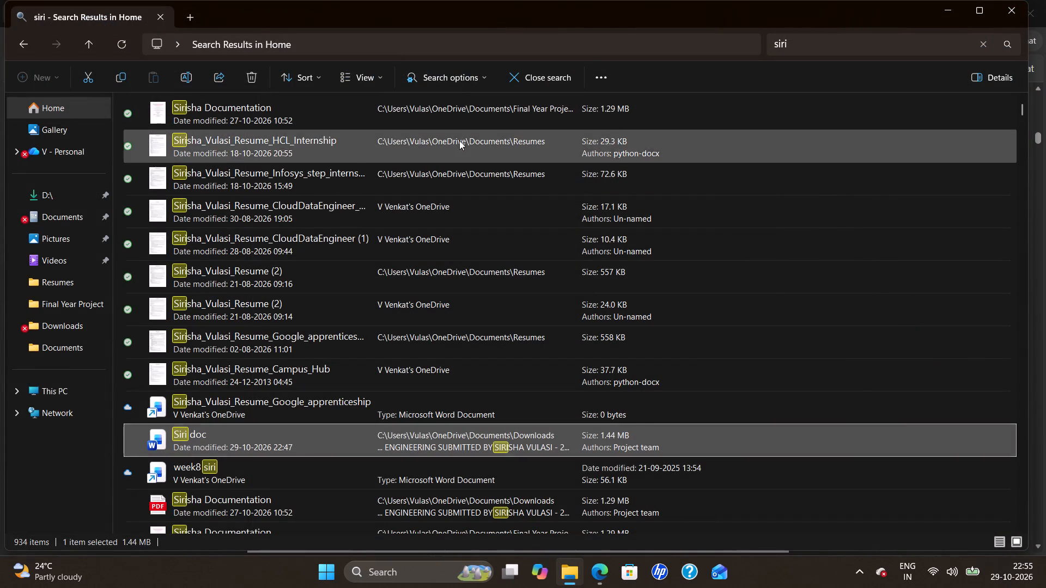
# Copy the Siri doc Word file from the search results.
pyautogui.click(125, 74)
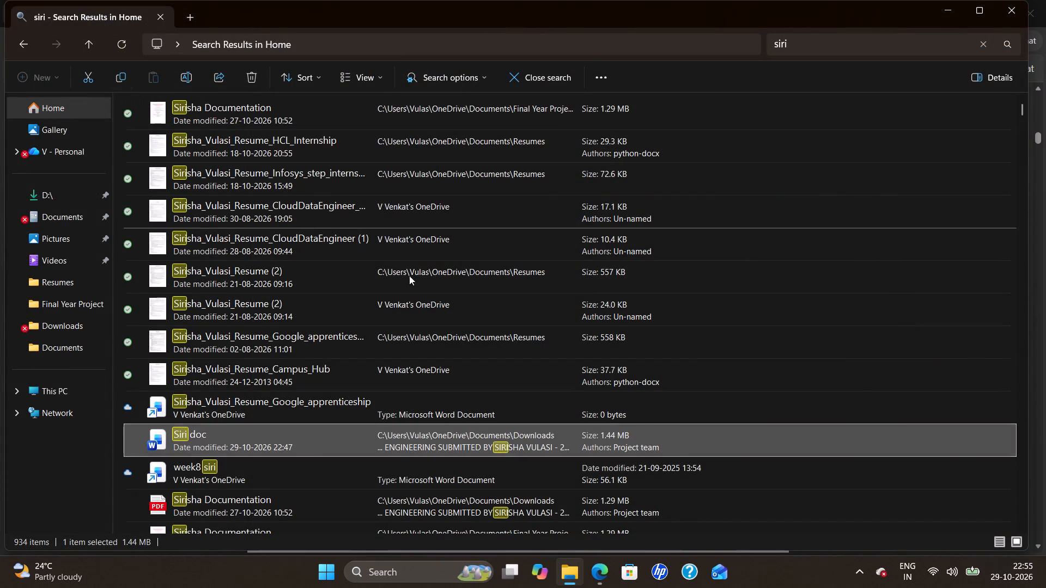
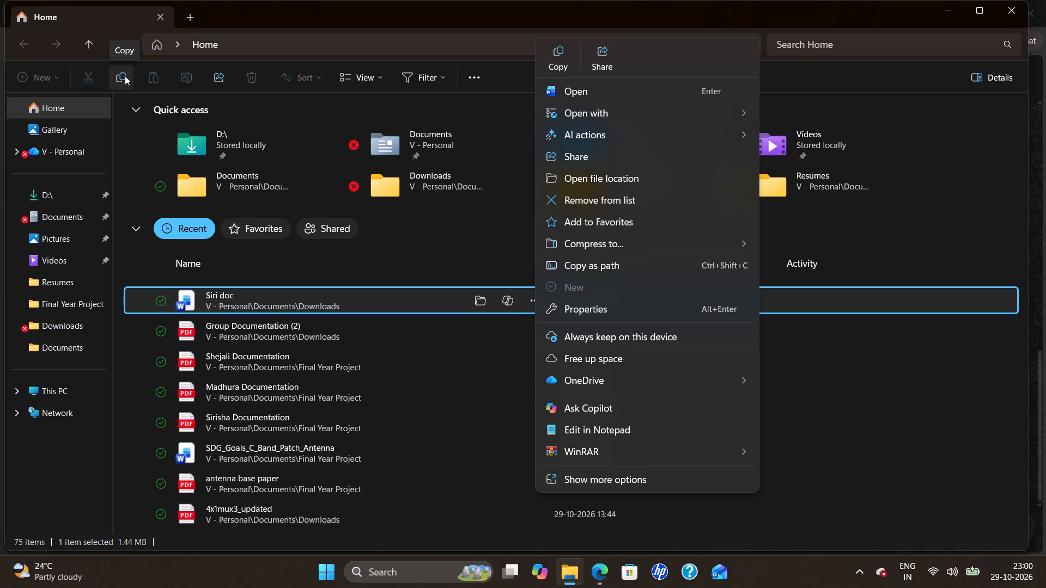
# Copy the Siri doc Word file from the recent files list on File Explorer's Home page.
pyautogui.click(125, 76)
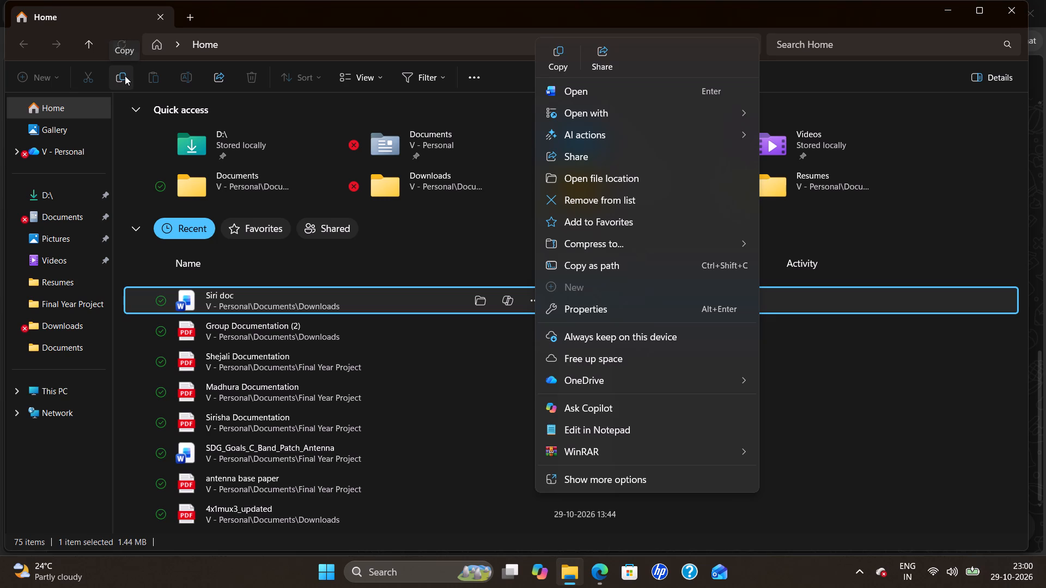
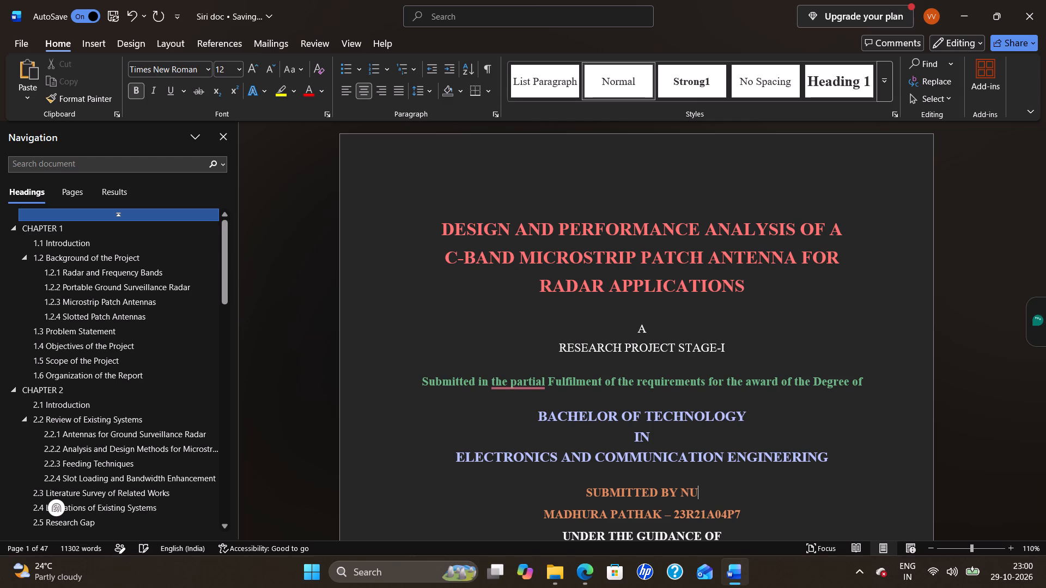
# Enter the new student's full name and roll number on a separate line below SUBMITTED BY on the cover page.
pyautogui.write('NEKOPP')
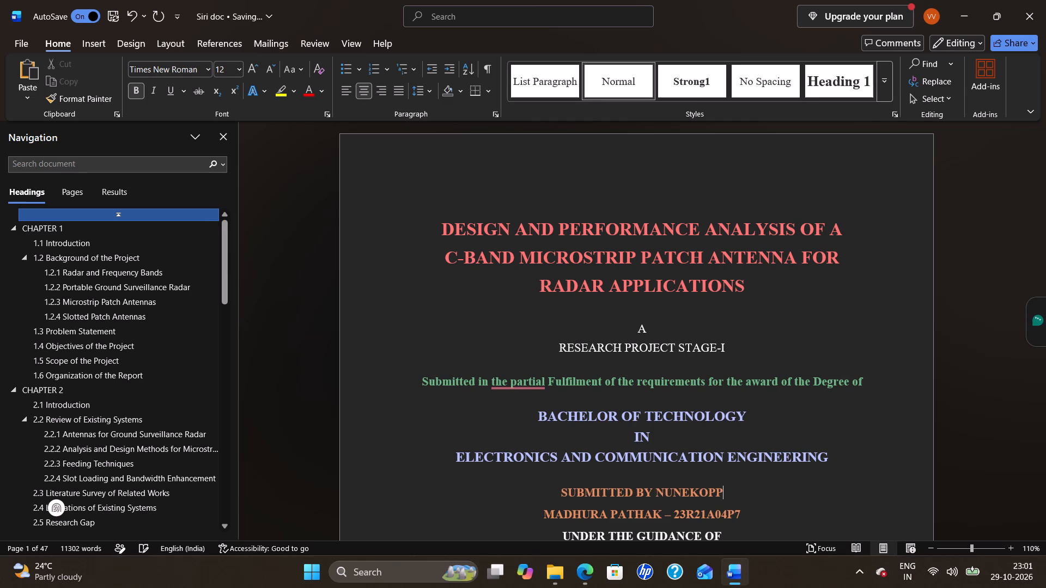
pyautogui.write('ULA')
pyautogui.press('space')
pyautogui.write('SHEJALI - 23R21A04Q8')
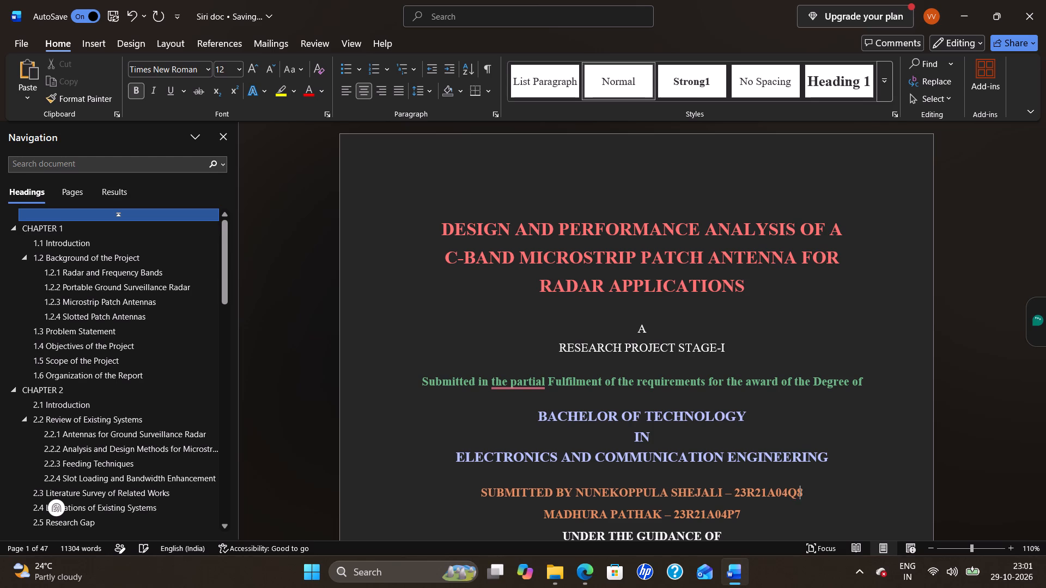
pyautogui.click(576, 493)
pyautogui.press('Return')
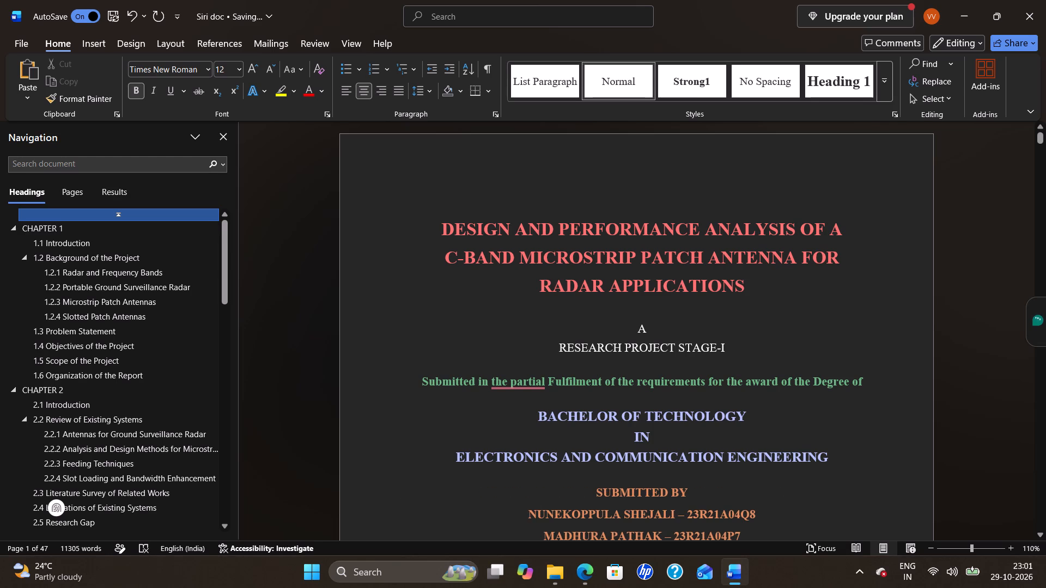
# Delete the previous student's name and roll number line above UNDER THE GUIDANCE OF on the cover page.
pyautogui.scroll(-1, 633, 479)
pyautogui.moveTo(746, 338); pyautogui.dragTo(562, 332)
pyautogui.press('BackSpace')
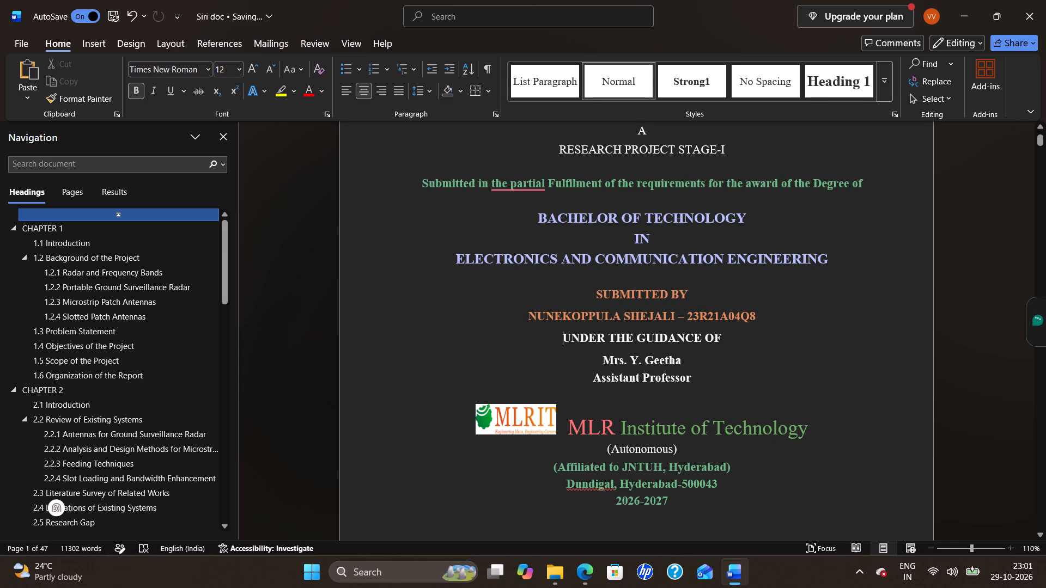
# Replace the last two characters of the student's roll number in the certificate paragraph to match the cover page.
pyautogui.scroll(-3, 707, 328)
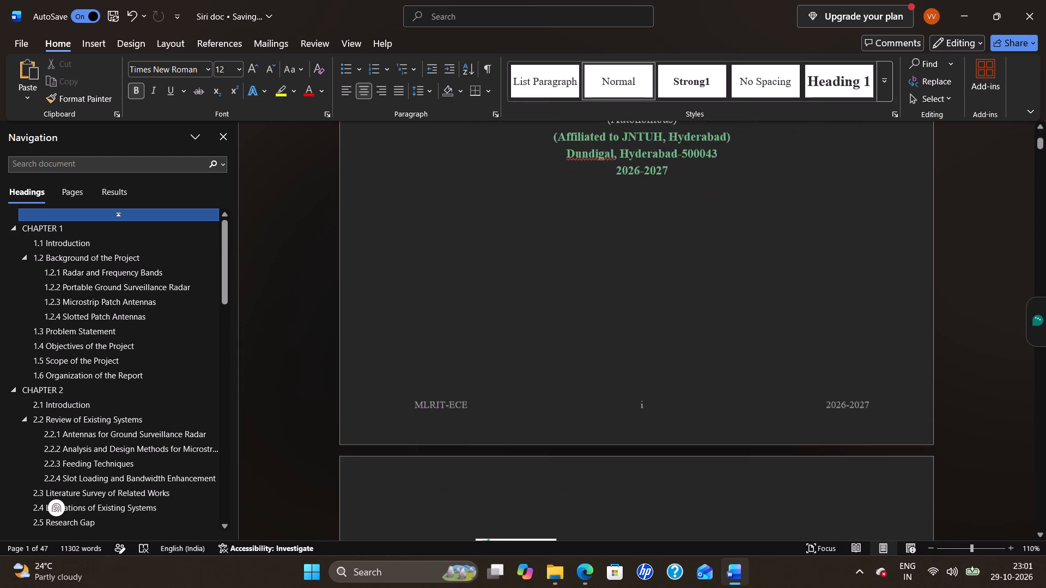
pyautogui.scroll(-1, 707, 328)
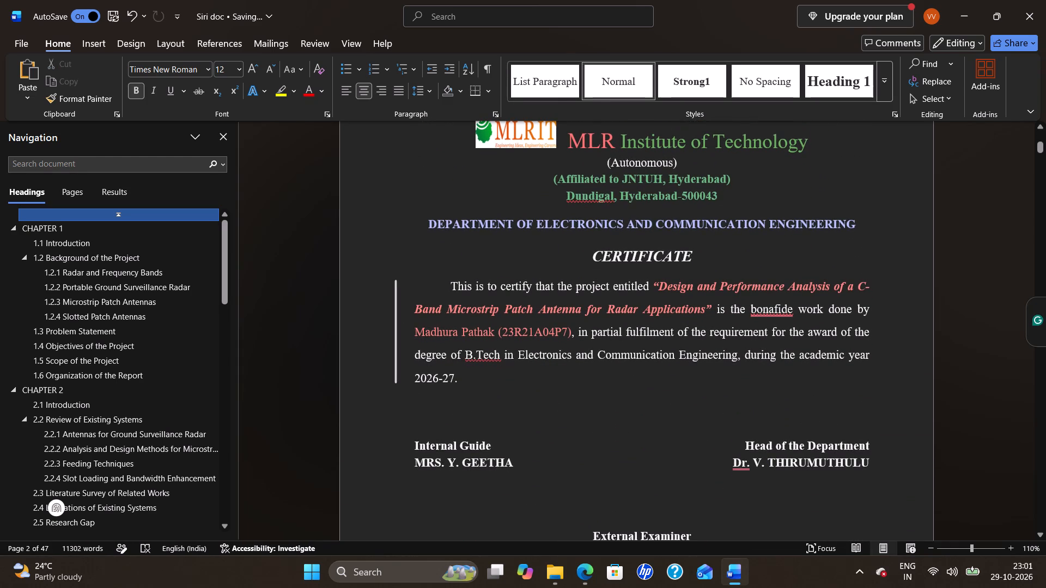
pyautogui.click(565, 335)
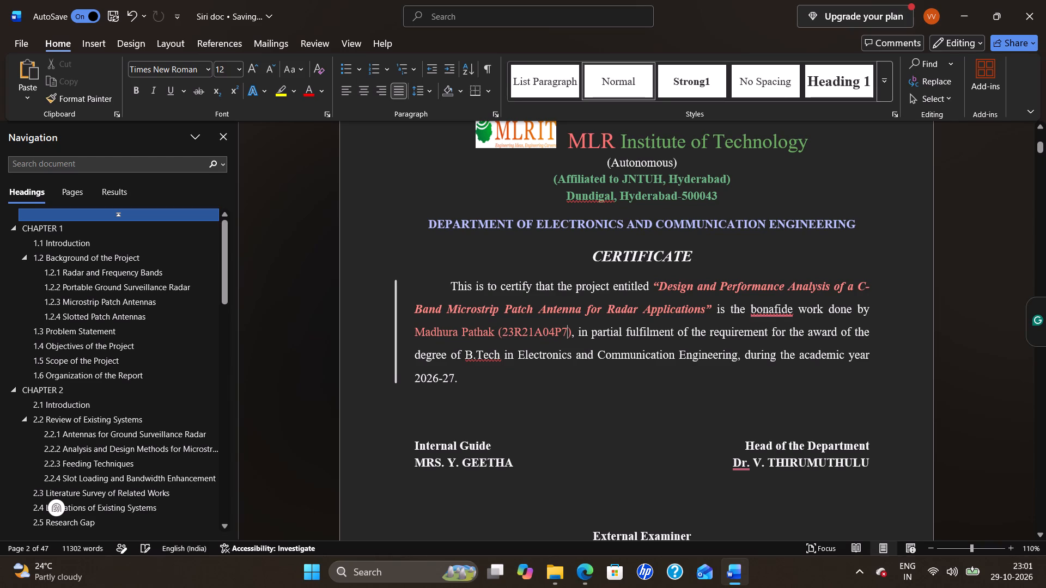
pyautogui.press('BackSpace')
pyautogui.press('BackSpace')
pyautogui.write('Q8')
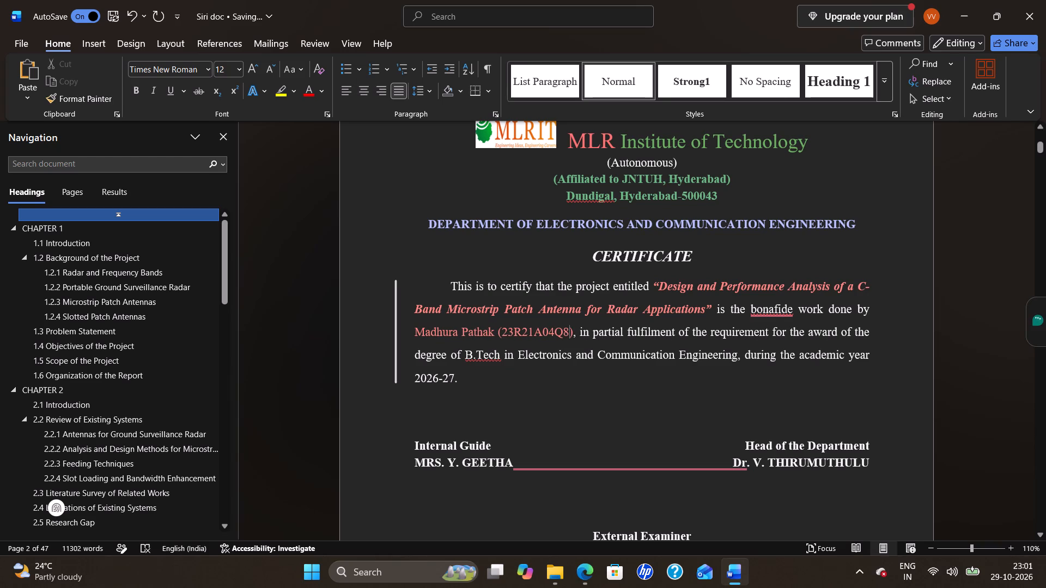
# Replace the student's name in the certificate paragraph with the cover-page student's name, spelling the surname with a double p.
pyautogui.moveTo(491, 333); pyautogui.dragTo(428, 328)
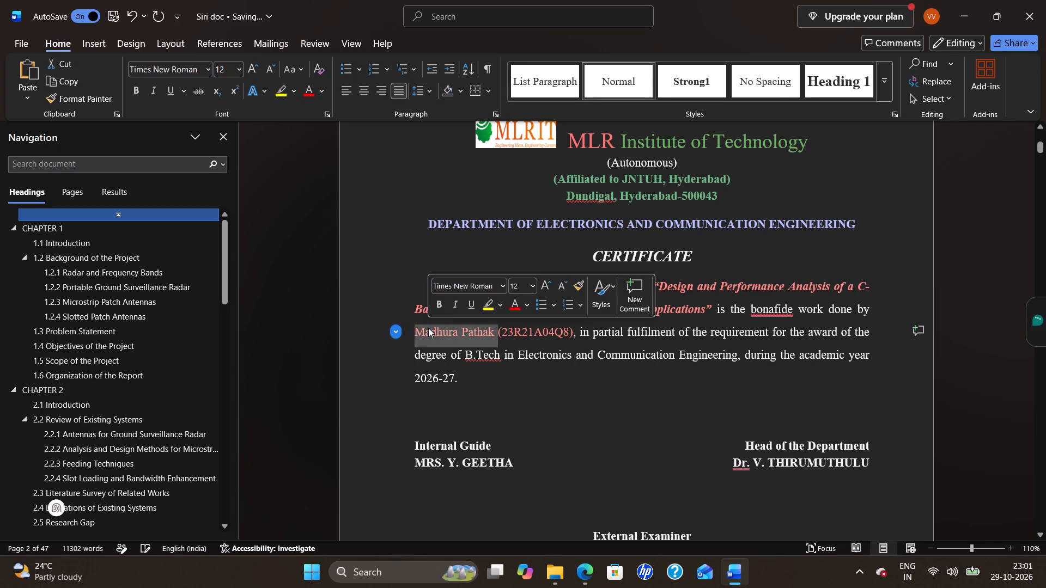
pyautogui.press('BackSpace')
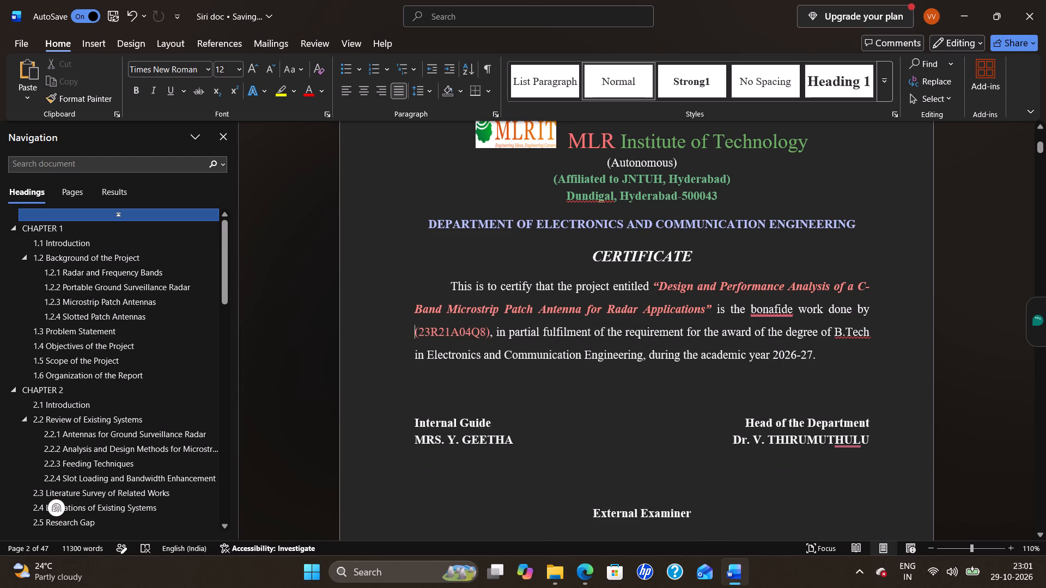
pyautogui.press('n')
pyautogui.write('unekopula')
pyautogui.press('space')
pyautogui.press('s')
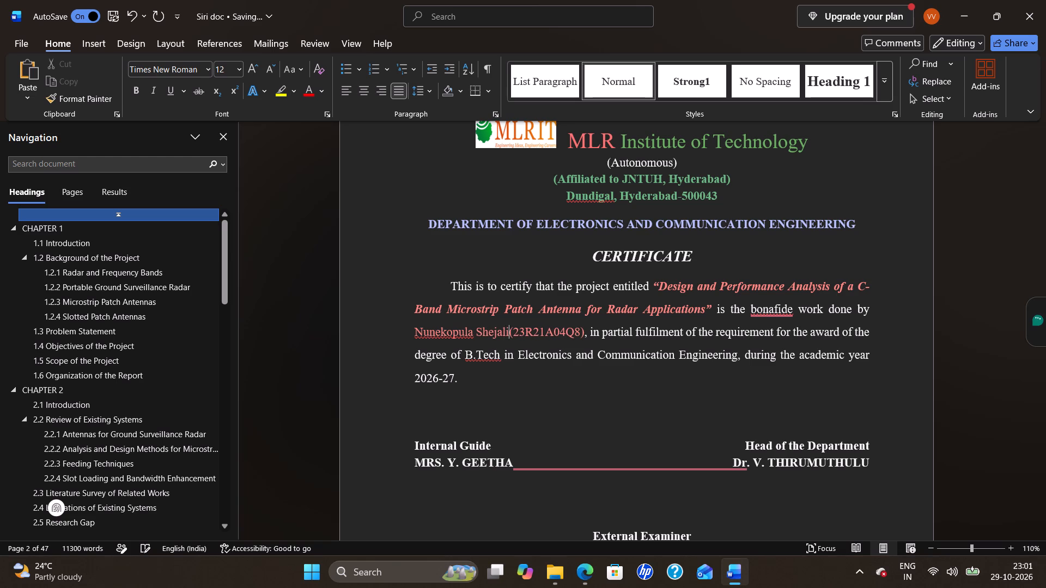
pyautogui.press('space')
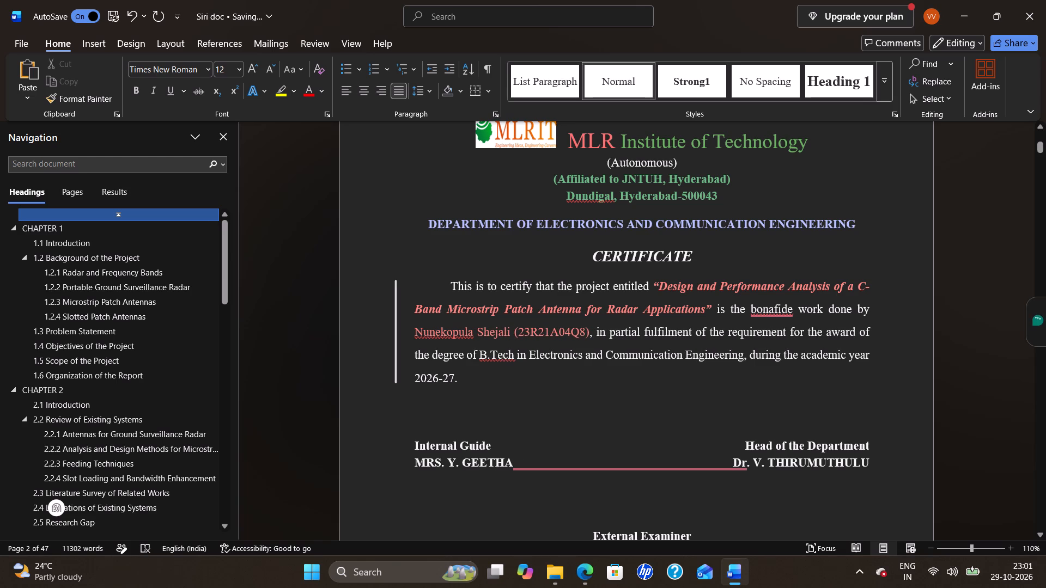
pyautogui.scroll(-1, 673, 410)
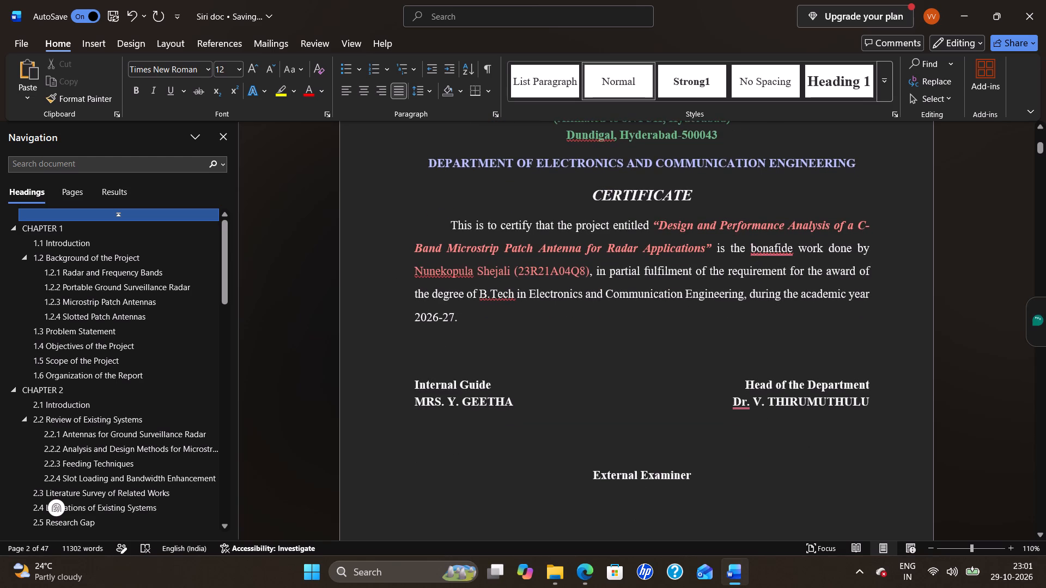
pyautogui.scroll(-1, 673, 410)
pyautogui.click(459, 256)
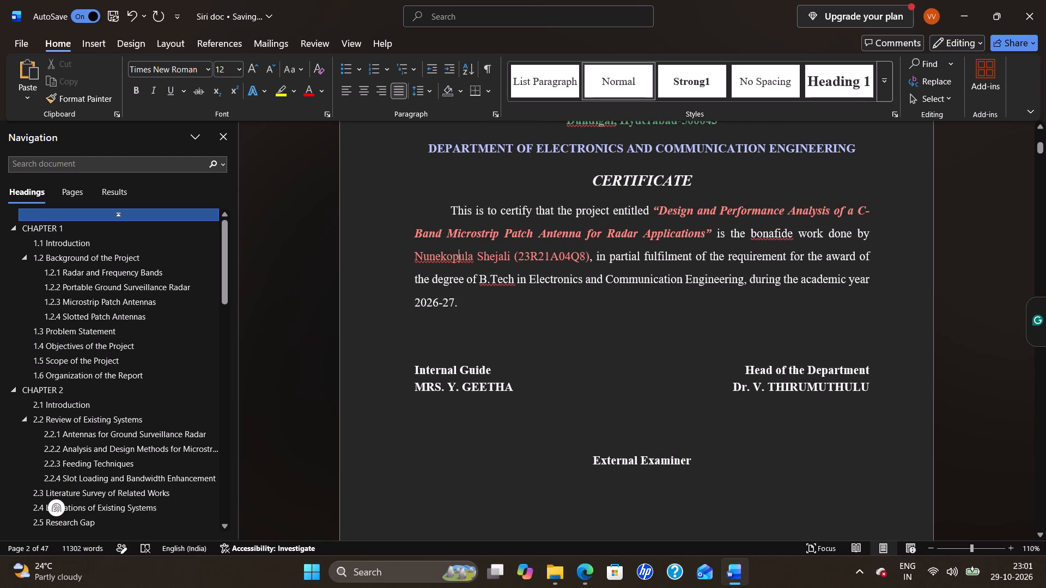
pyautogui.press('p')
# Update the roll number under Project associates on the declaration page to match the cover page.
pyautogui.scroll(-2, 483, 283)
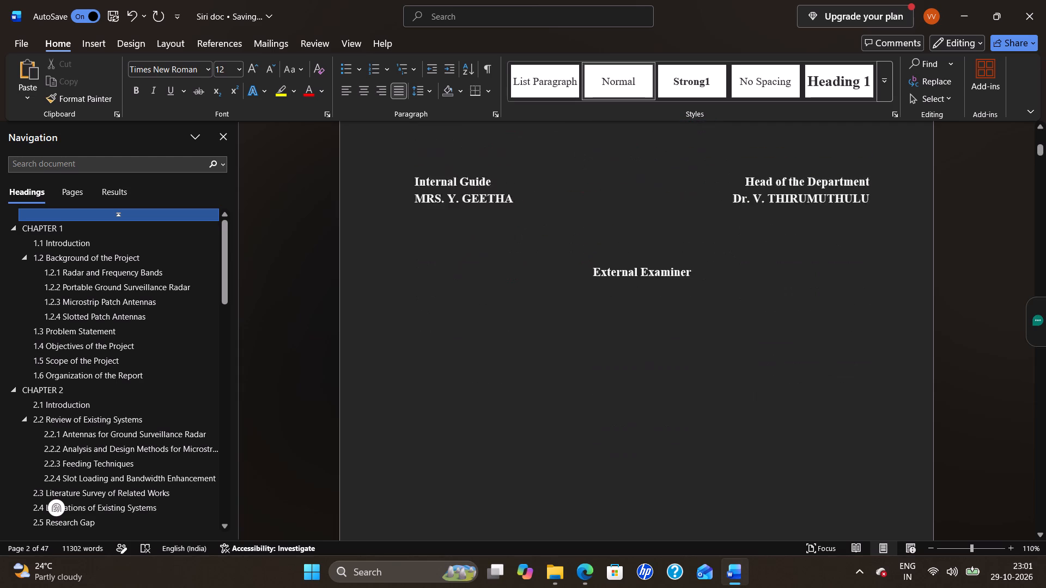
pyautogui.scroll(-2, 483, 283)
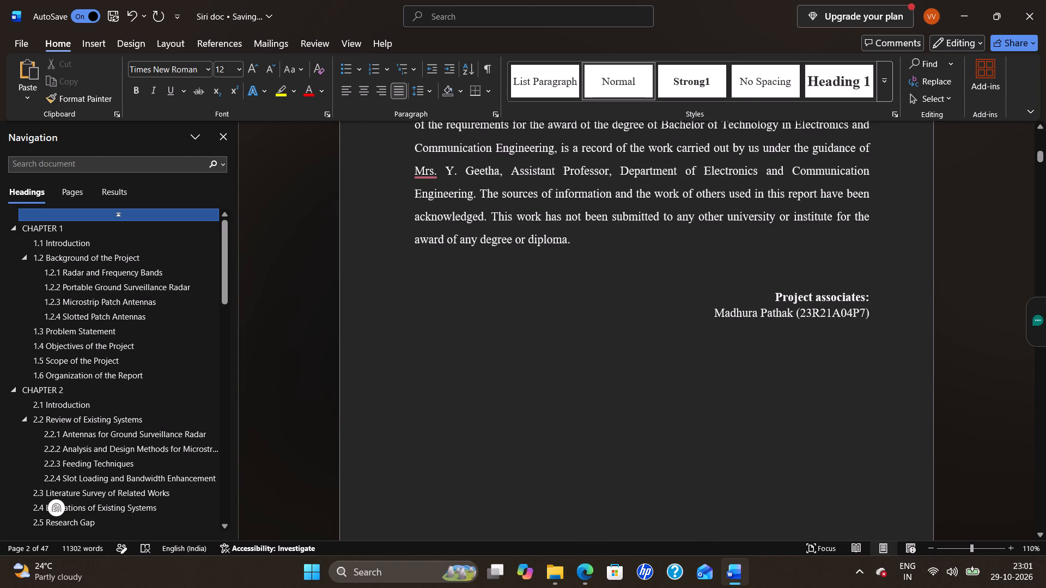
pyautogui.click(864, 314)
pyautogui.press('BackSpace')
pyautogui.press('BackSpace')
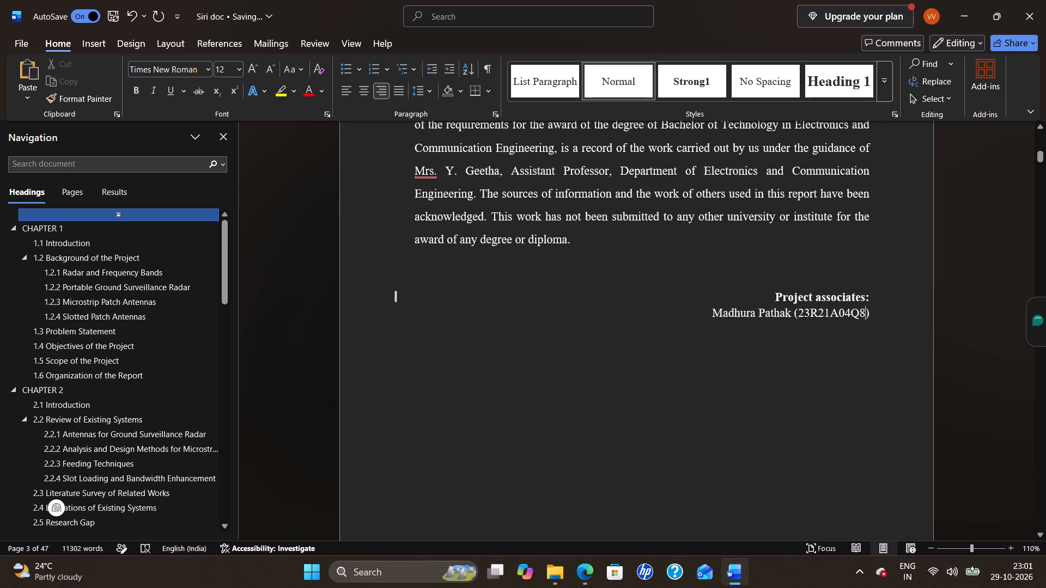
# Replace the student's name under Project associates on the declaration page with the cover-page student's name.
pyautogui.click(790, 312)
pyautogui.press('BackSpace')
pyautogui.press('BackSpace')
pyautogui.press('BackSpace')
pyautogui.press('BackSpace')
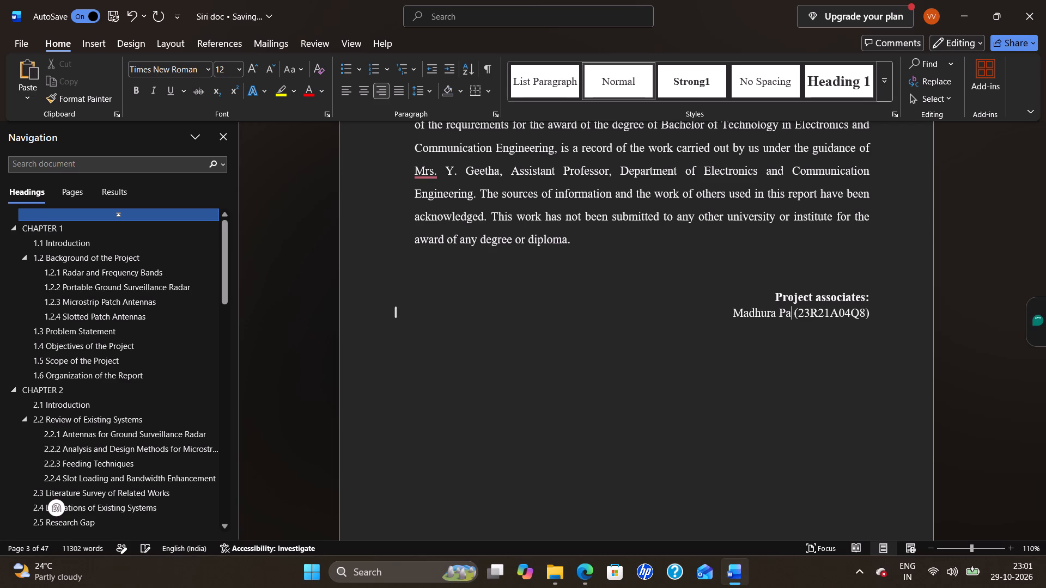
pyautogui.press('BackSpace')
pyautogui.press('BackSpace')
pyautogui.press('BackSpace')
pyautogui.press('BackSpace')
pyautogui.press('BackSpace')
pyautogui.press('BackSpace')
pyautogui.press('BackSpace')
pyautogui.press('BackSpace')
pyautogui.press('BackSpace')
pyautogui.press('BackSpace')
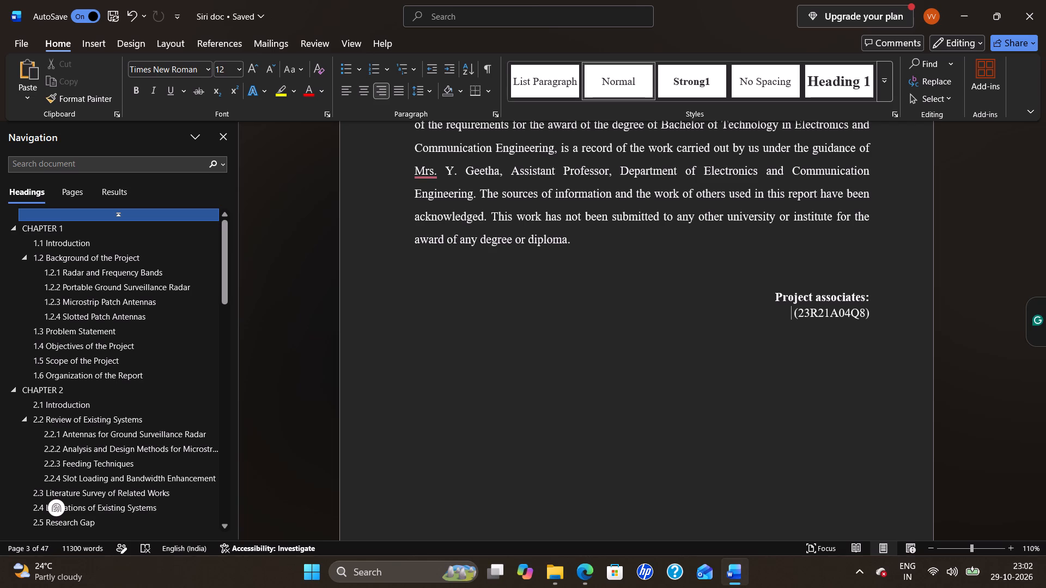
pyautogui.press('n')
pyautogui.press('BackSpace')
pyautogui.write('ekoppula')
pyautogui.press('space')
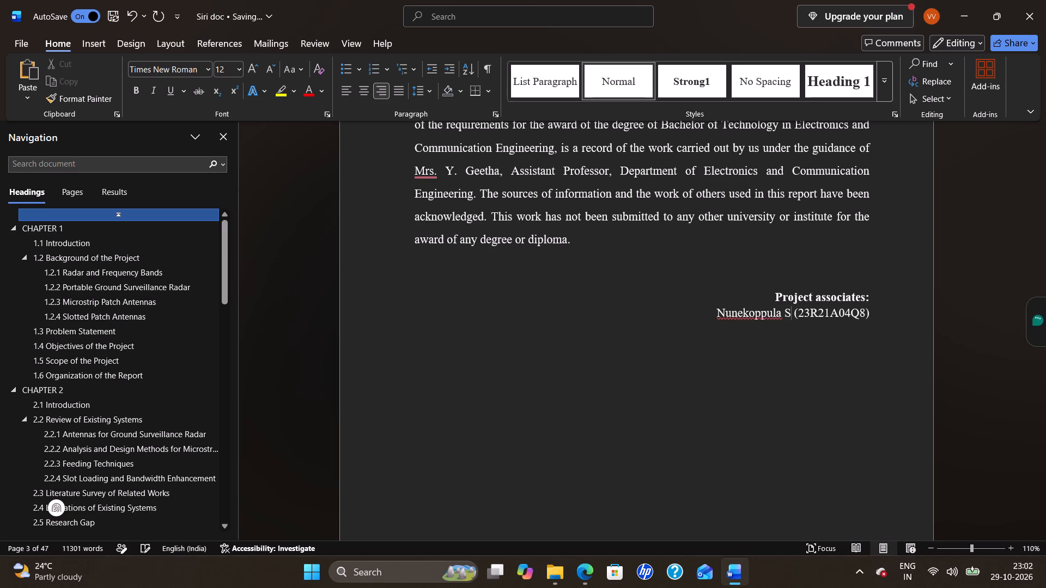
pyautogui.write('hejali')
# Update the roll number under Project associates at the end of the acknowledgement on page iv to match the cover page.
pyautogui.scroll(-2, 790, 312)
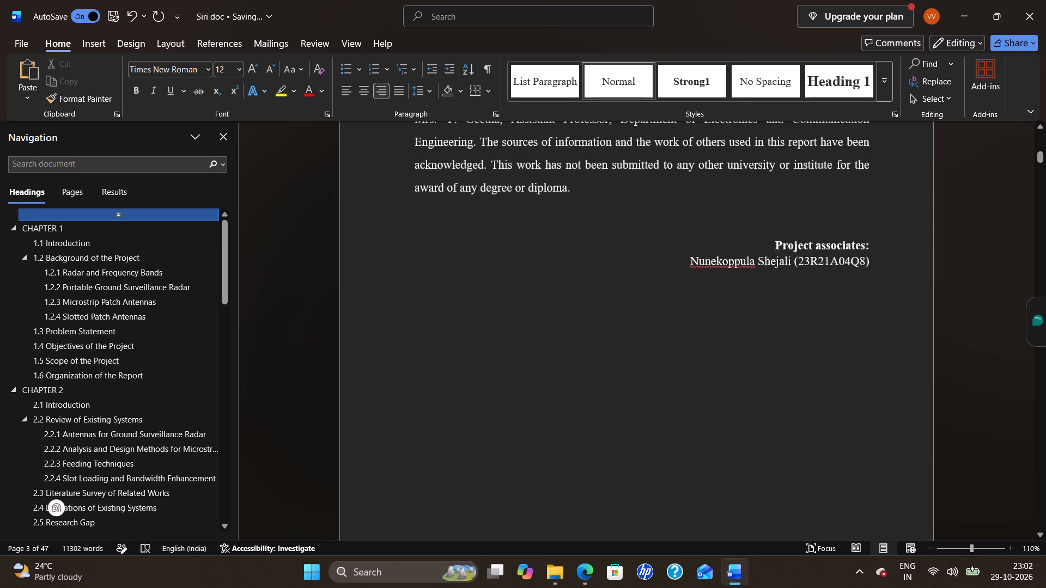
pyautogui.scroll(-4, 790, 312)
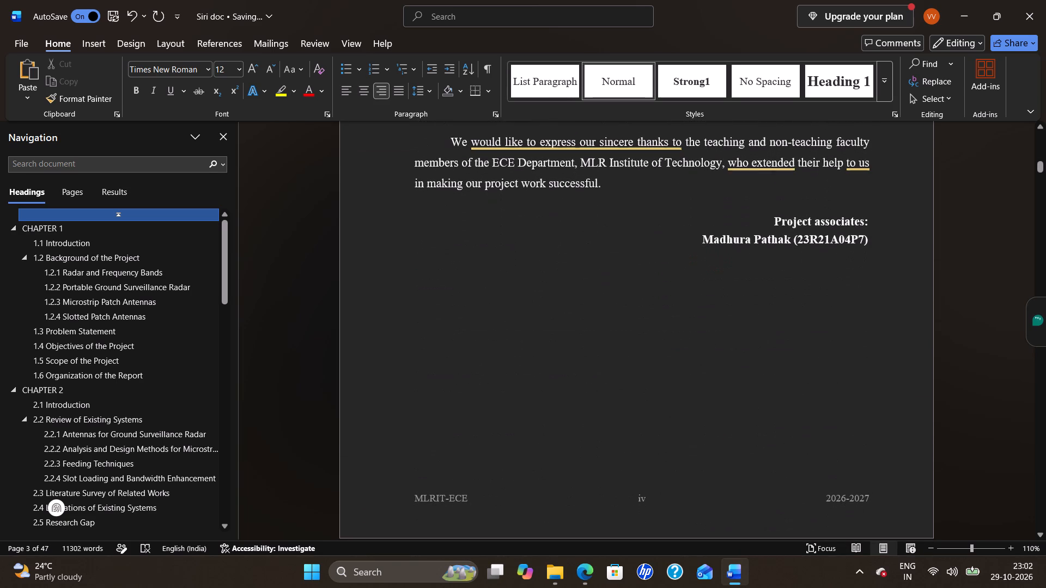
pyautogui.click(862, 242)
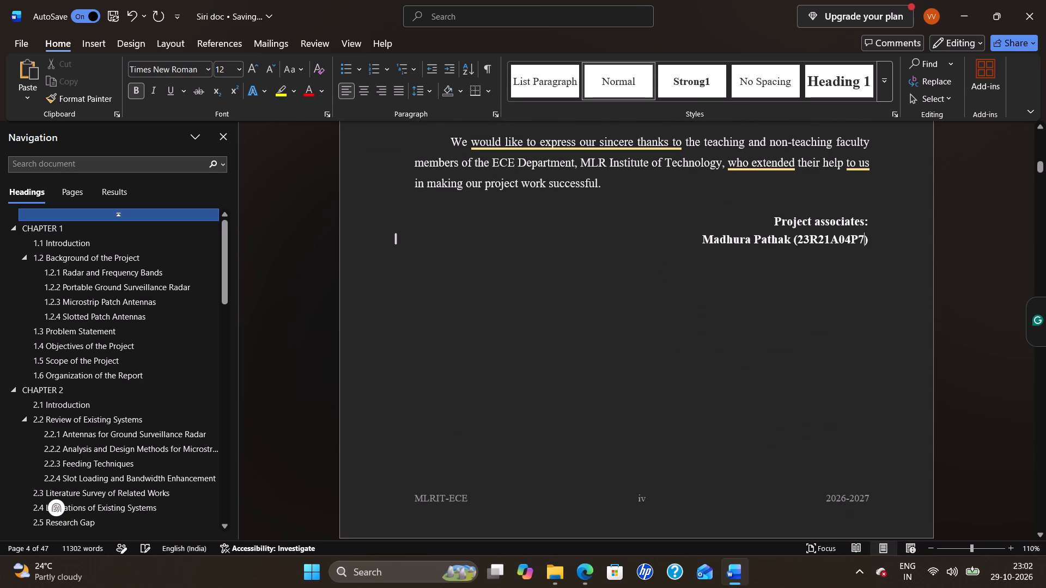
pyautogui.press('BackSpace')
pyautogui.press('BackSpace')
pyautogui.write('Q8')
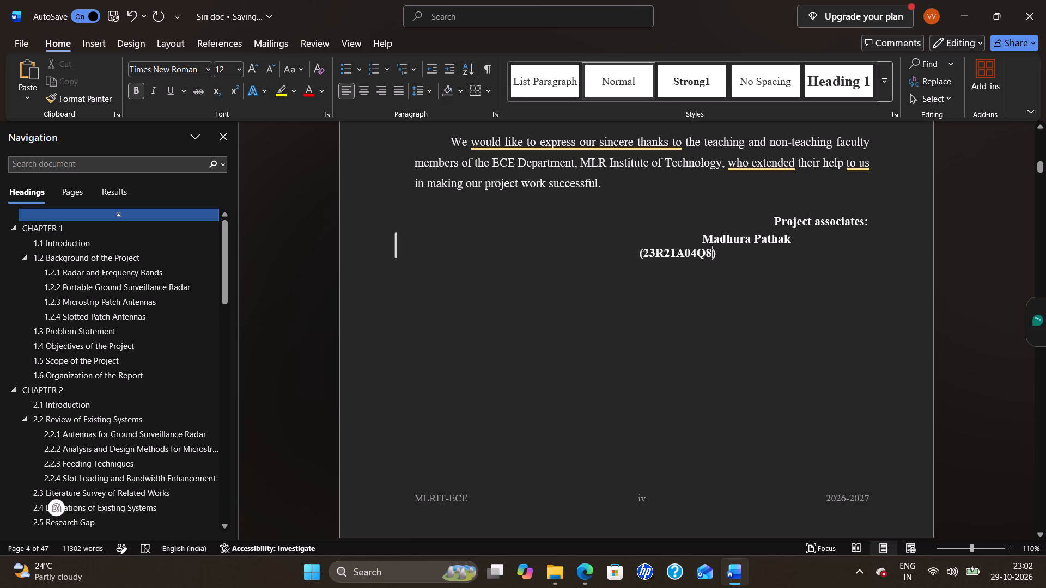
# Replace the student's name under Project associates on page iv with the cover-page student's name.
pyautogui.moveTo(790, 238); pyautogui.dragTo(716, 238)
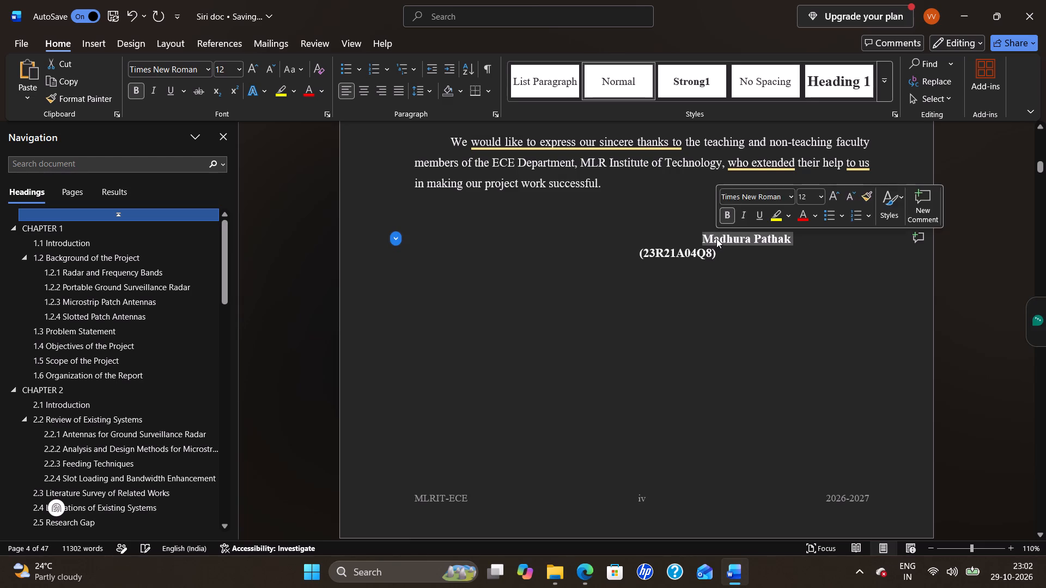
pyautogui.press('BackSpace')
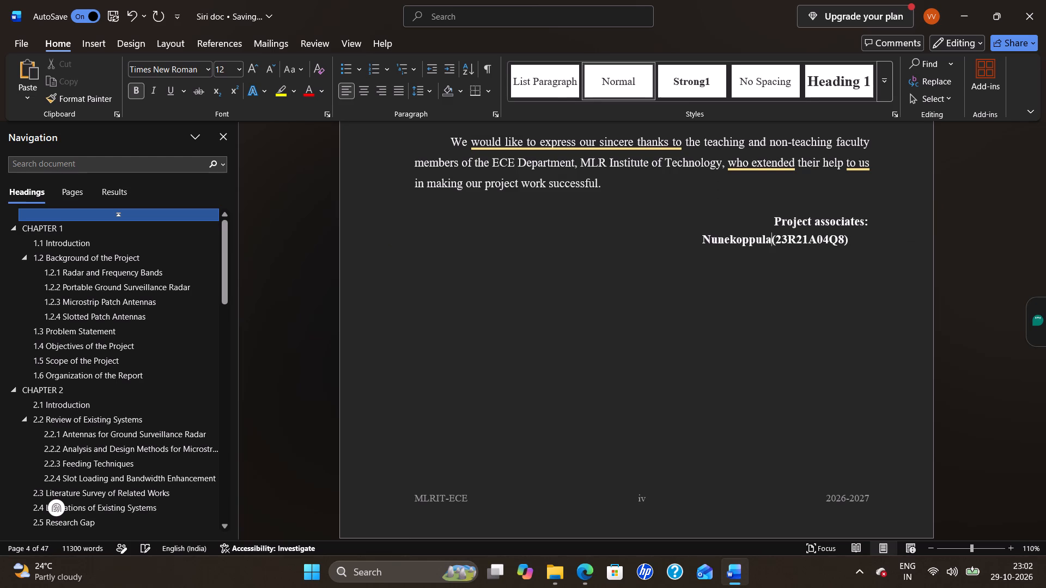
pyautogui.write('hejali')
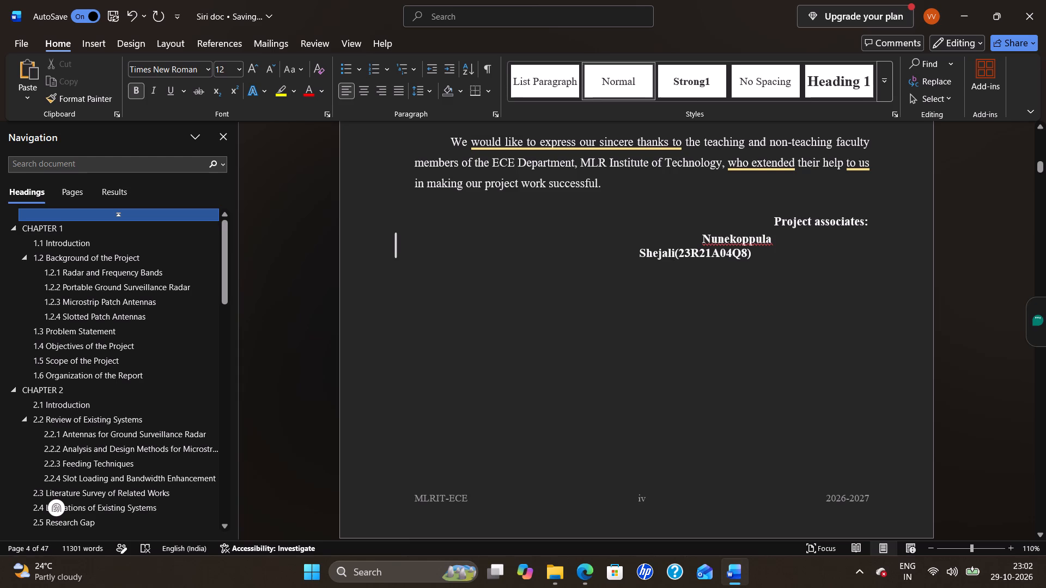
# Remove spaces before the student's name on page iv so the name and roll number fit on one line.
pyautogui.click(702, 237)
pyautogui.press('BackSpace')
pyautogui.press('BackSpace')
pyautogui.press('BackSpace')
pyautogui.press('BackSpace')
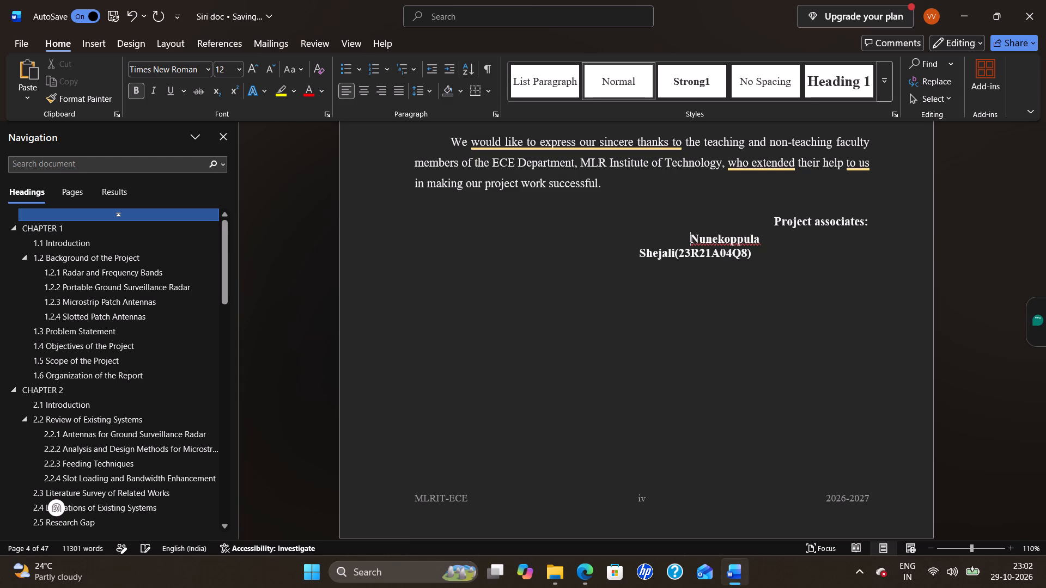
pyautogui.press('BackSpace')
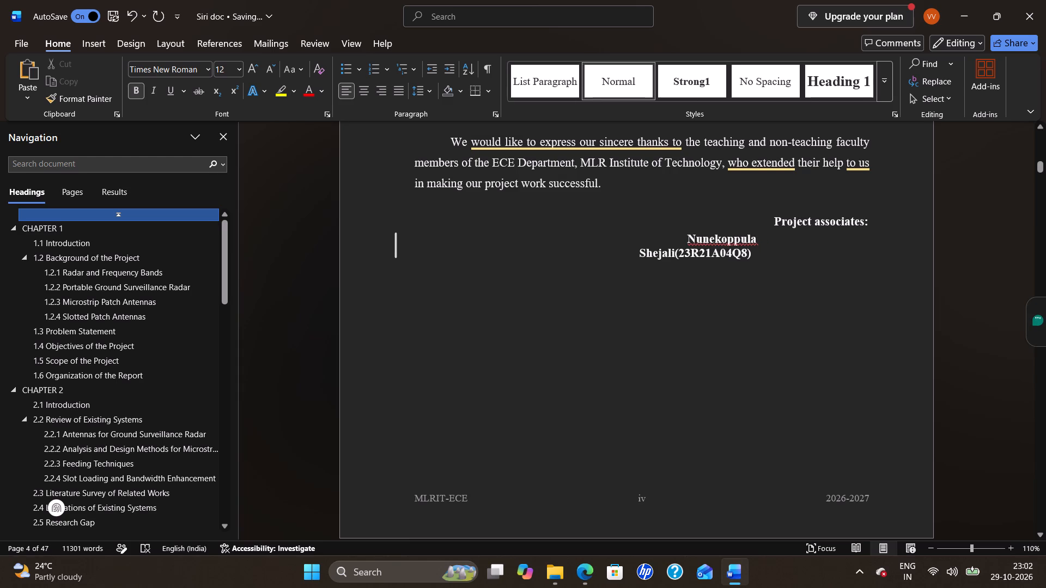
pyautogui.click(640, 253)
pyautogui.press('BackSpace')
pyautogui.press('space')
pyautogui.click(687, 243)
pyautogui.press('BackSpace')
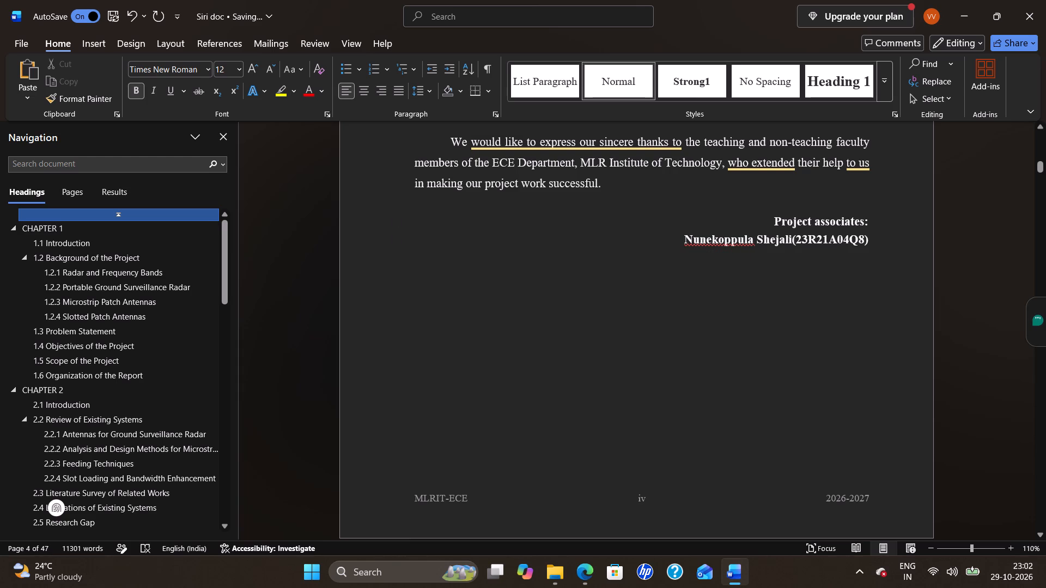
# Save Siri doc and close the document.
pyautogui.scroll(-2, 763, 309)
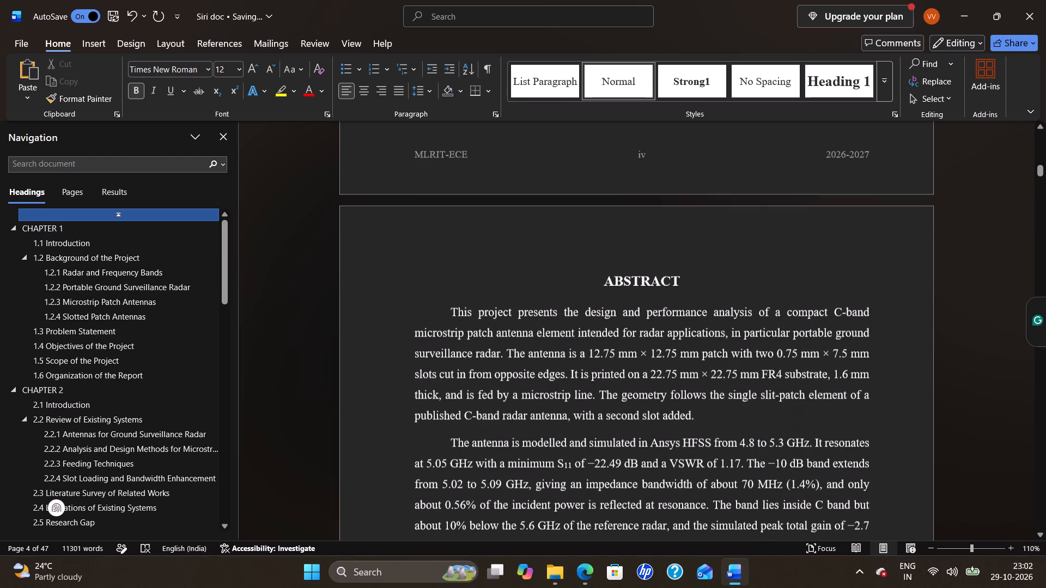
pyautogui.hotkey('ctrl', 's')
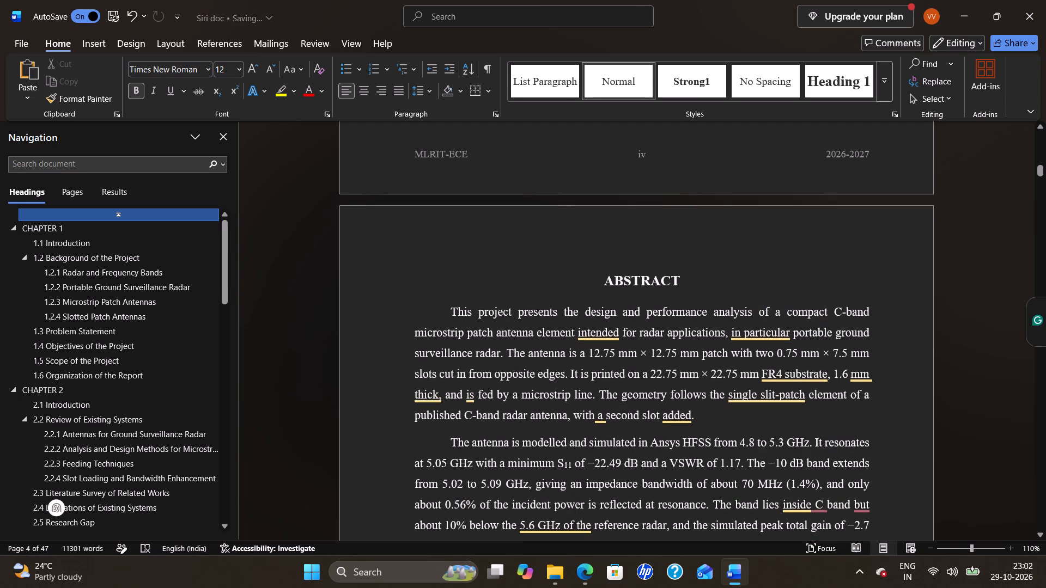
pyautogui.click(1042, 0)
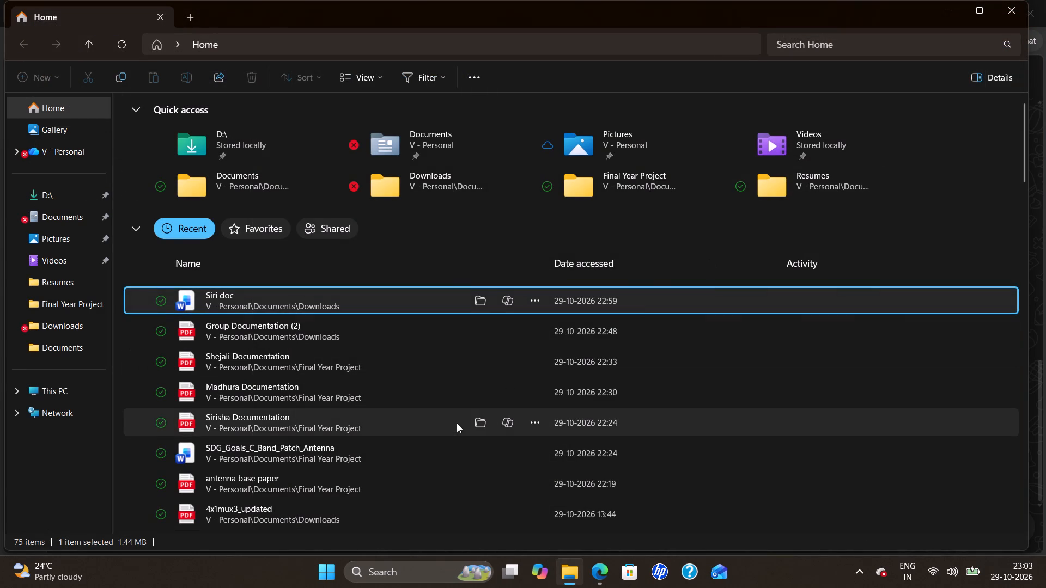
# In File Explorer, select the Sirisha Documentation PDF in the recent files list.
pyautogui.click(457, 423)
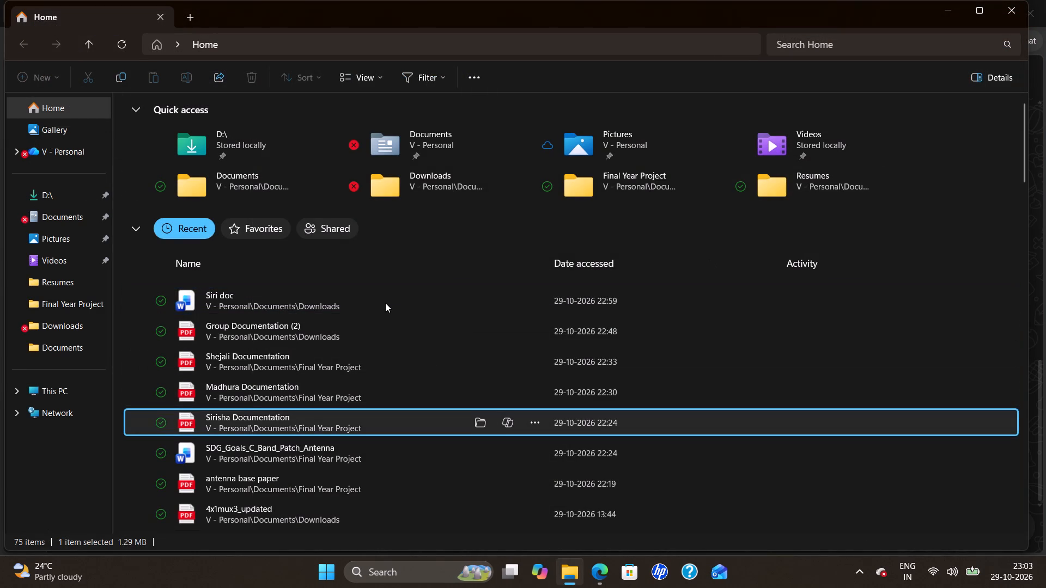
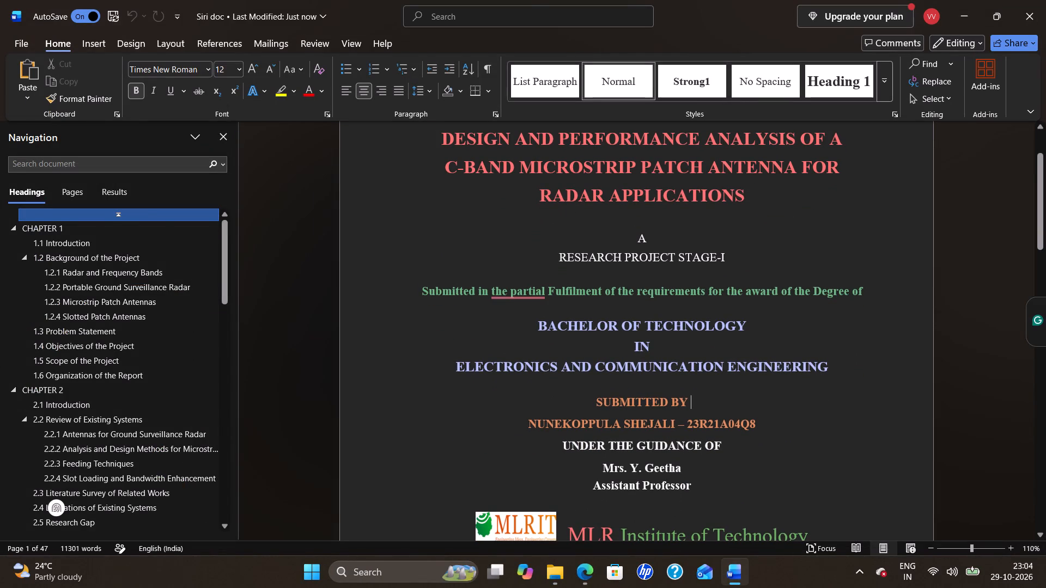
# Enter the first student's name and roll number on a separate line directly below SUBMITTED BY on the cover page.
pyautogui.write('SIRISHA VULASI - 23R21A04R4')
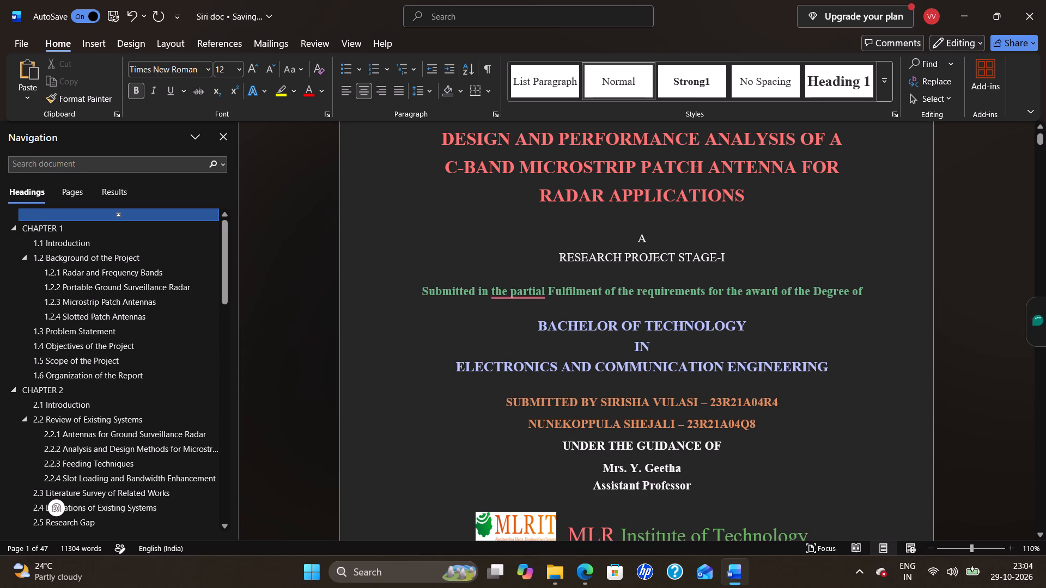
pyautogui.click(601, 399)
pyautogui.press('Return')
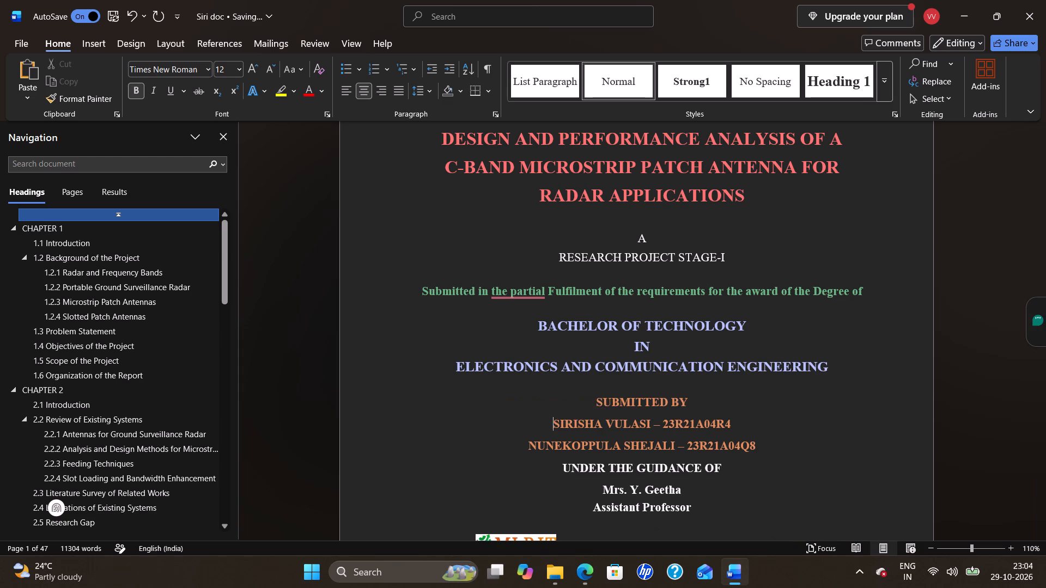
# Add the second student's name and roll number on a separate cover-page line between the first student's entry and the existing student's entry.
pyautogui.click(741, 424)
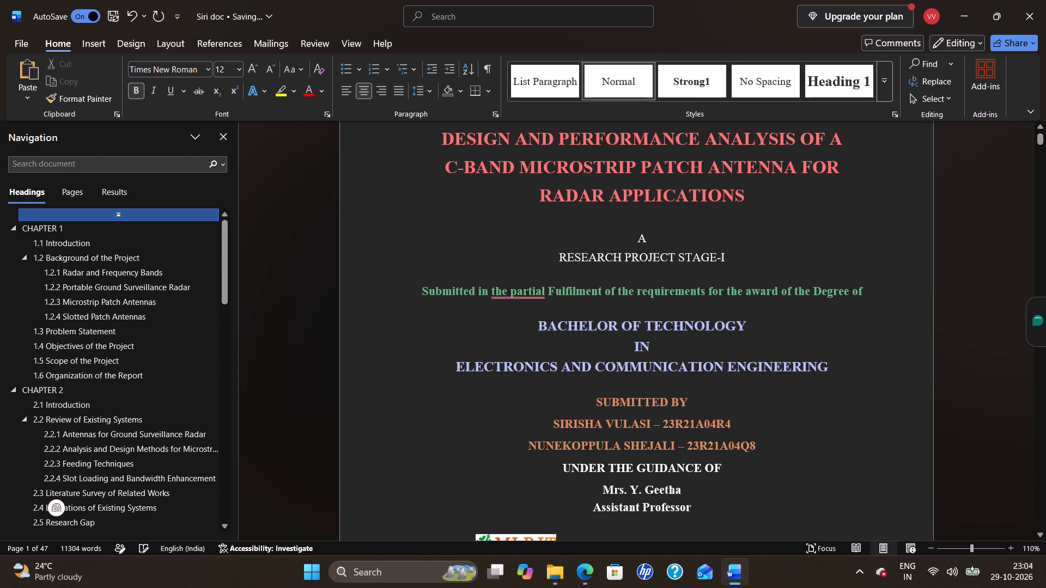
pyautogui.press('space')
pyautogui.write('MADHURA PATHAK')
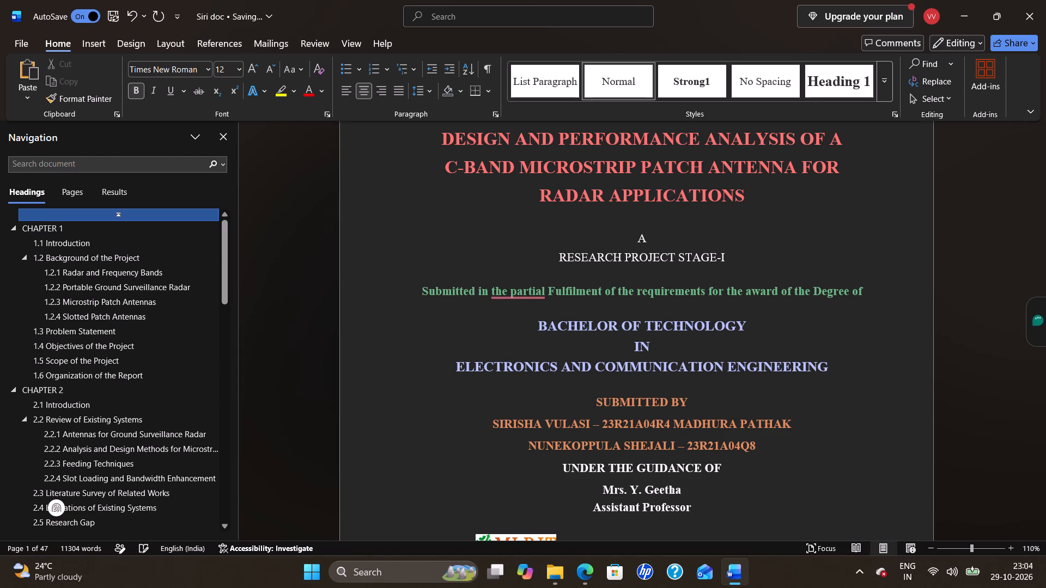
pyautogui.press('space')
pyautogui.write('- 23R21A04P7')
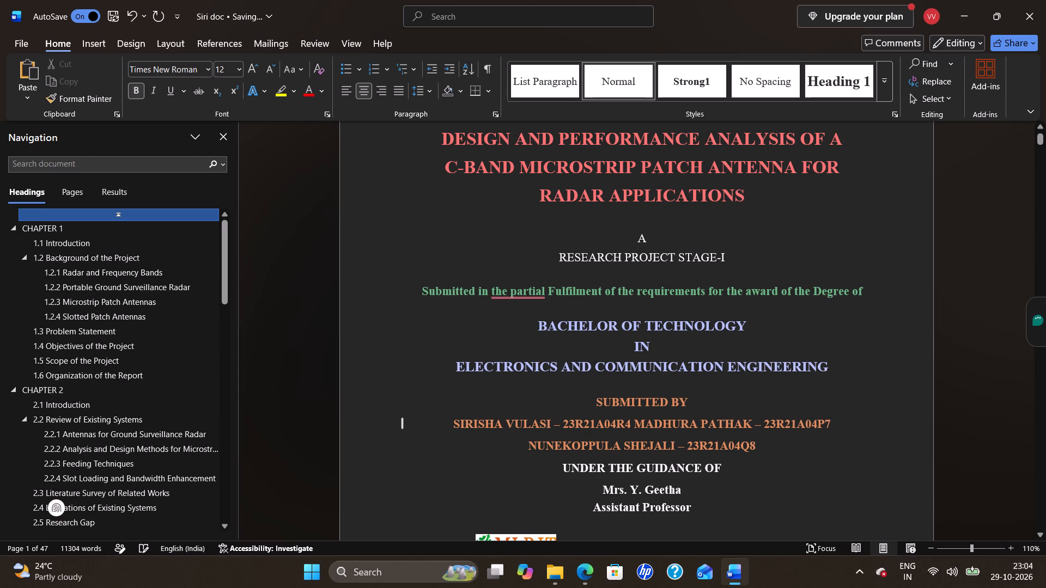
pyautogui.click(635, 419)
pyautogui.press('Return')
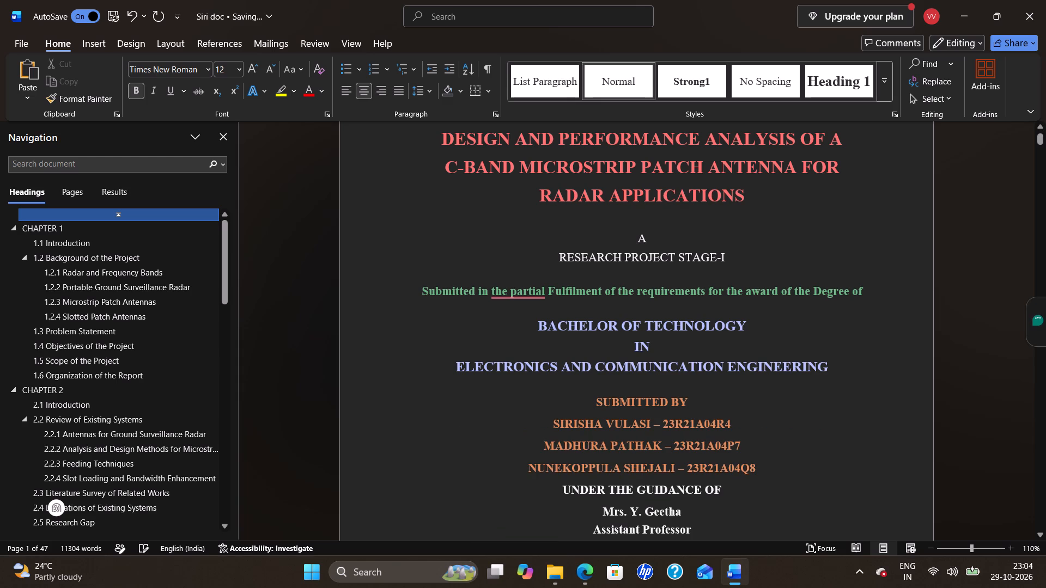
# In the certificate paragraph on page ii, insert the first cover-page student's name before the existing student name, keeping that name intact.
pyautogui.scroll(-2, 774, 413)
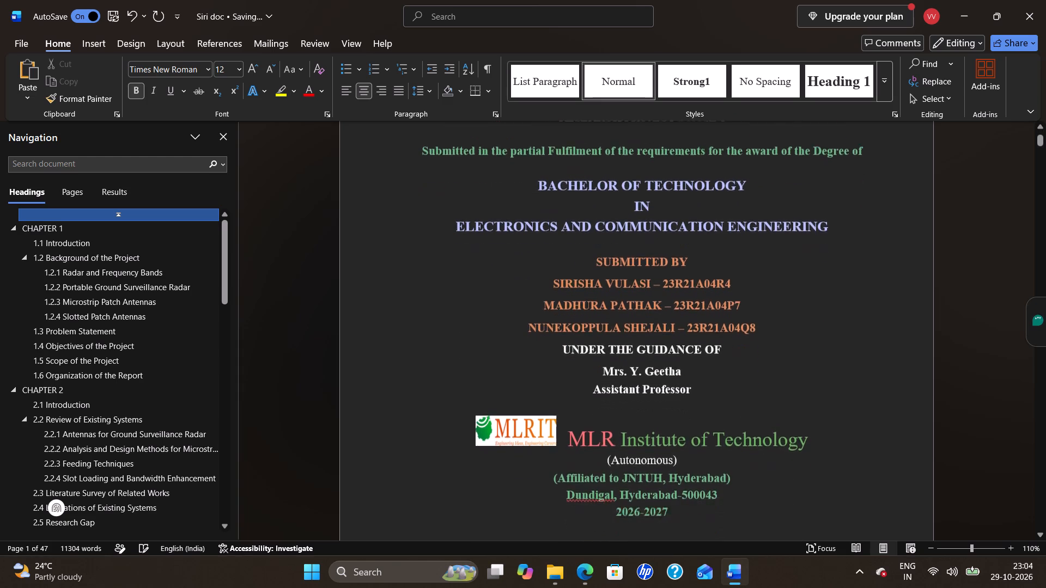
pyautogui.scroll(-3, 774, 413)
pyautogui.scroll(2, 774, 413)
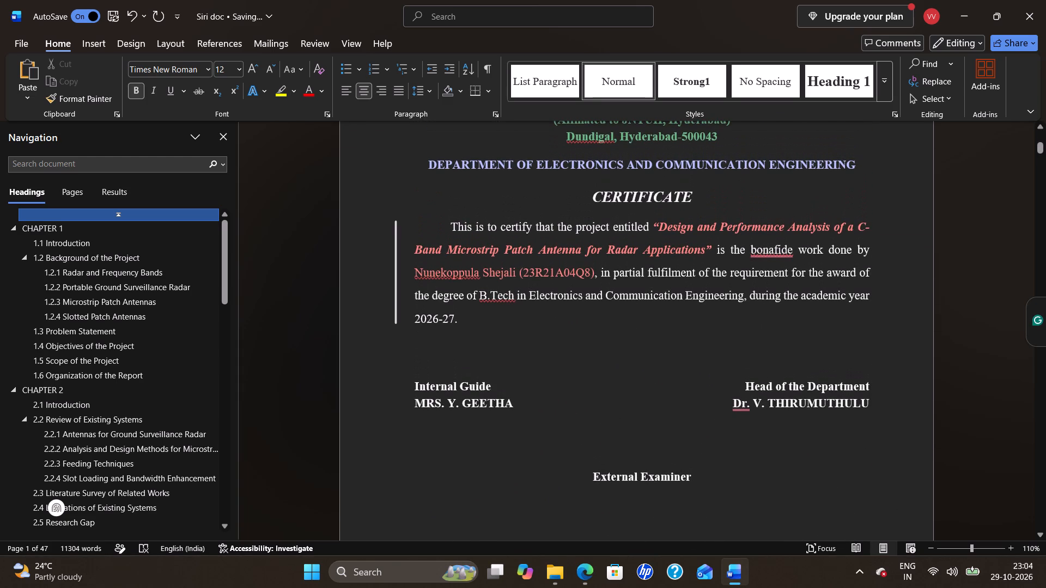
pyautogui.click(424, 273)
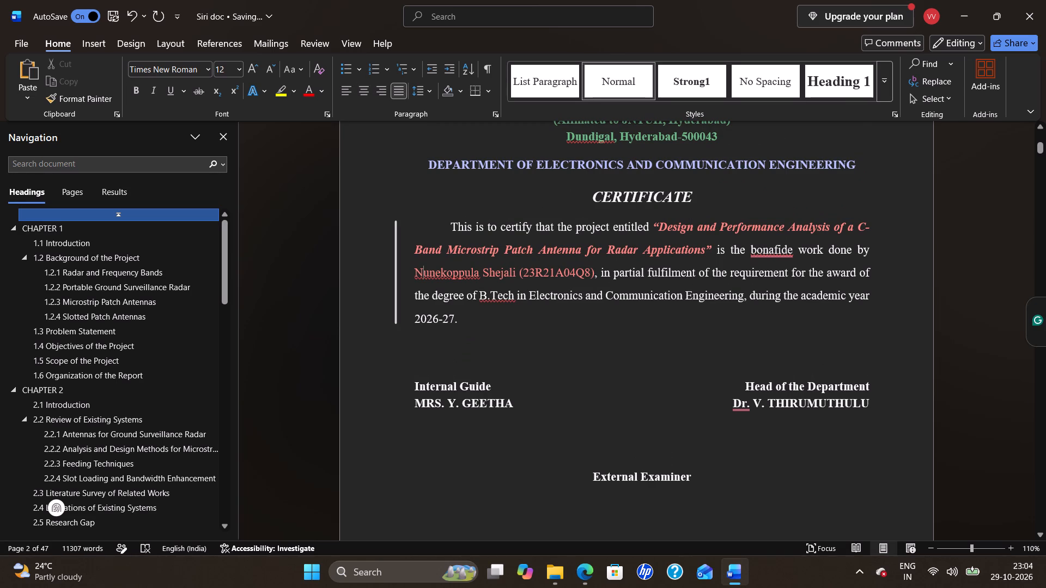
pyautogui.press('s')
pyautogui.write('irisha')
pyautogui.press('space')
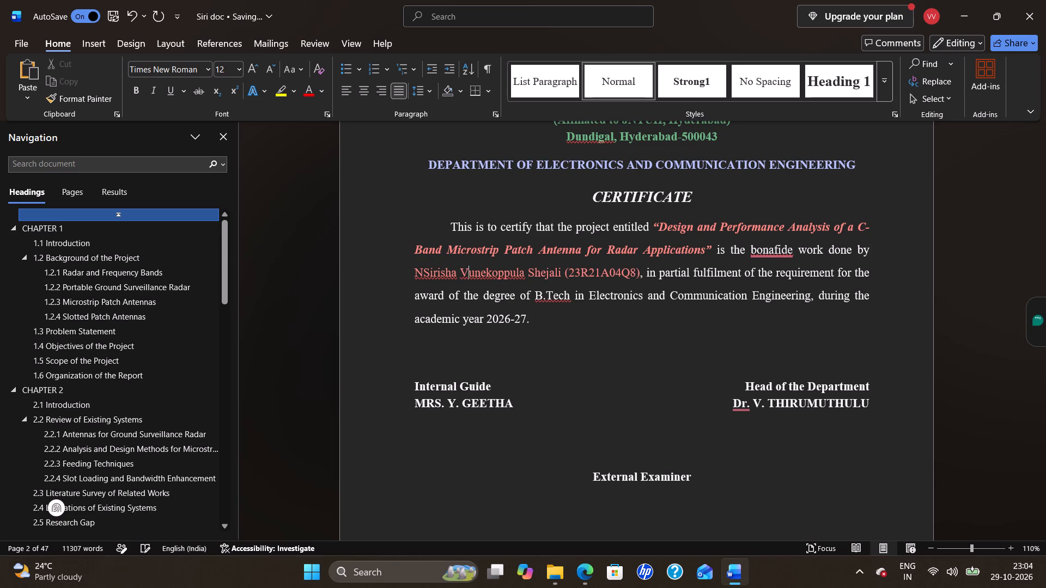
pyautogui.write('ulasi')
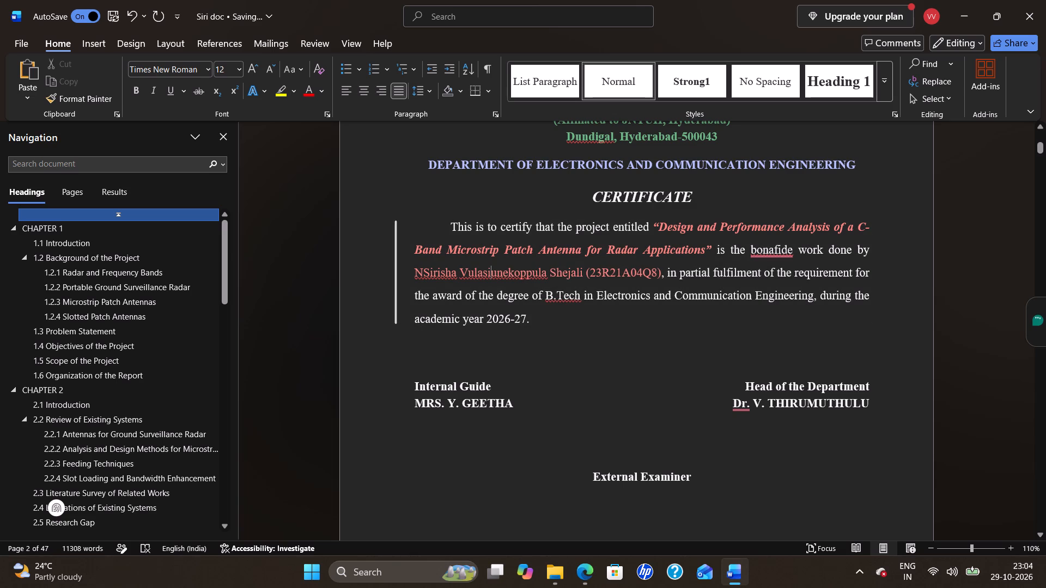
pyautogui.click(424, 271)
pyautogui.press('BackSpace')
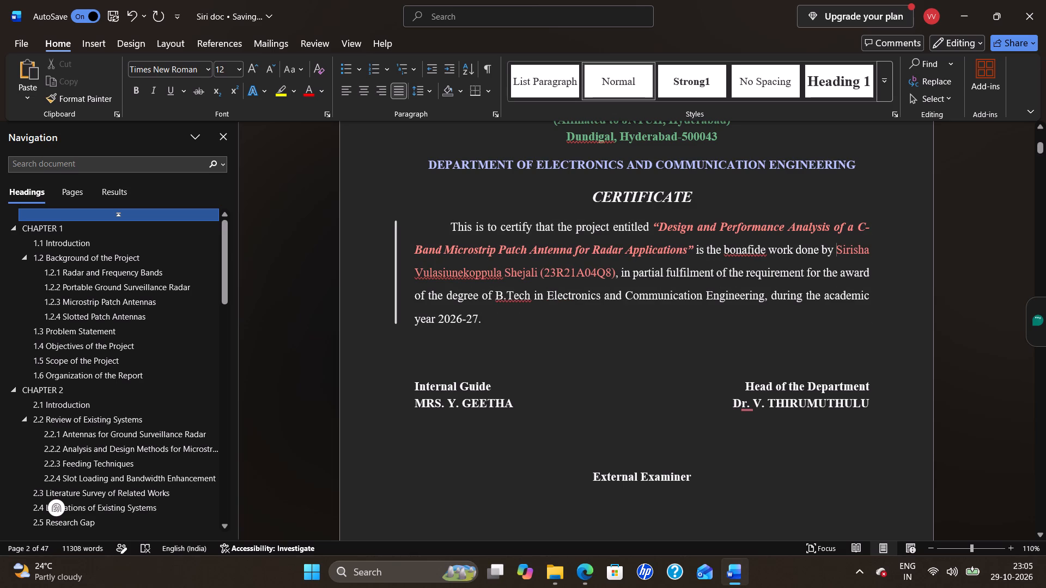
pyautogui.click(446, 273)
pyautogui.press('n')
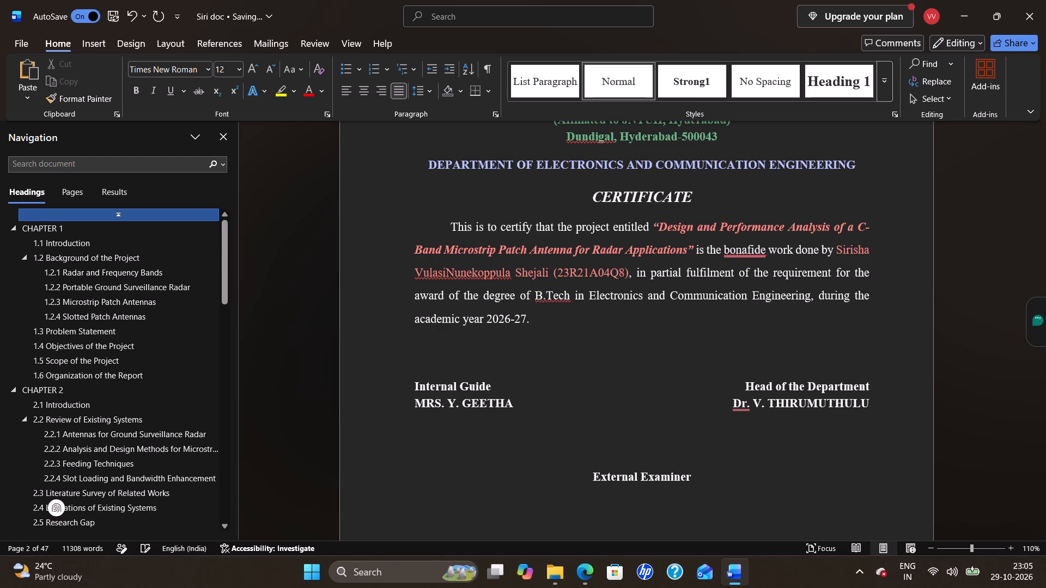
pyautogui.press('Left')
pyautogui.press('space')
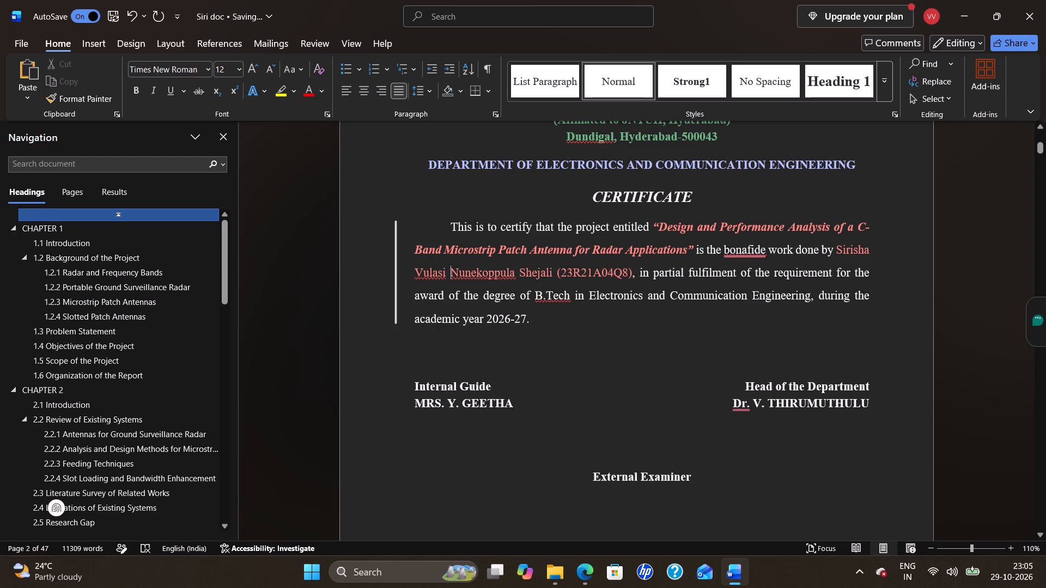
# Add the first student's roll number in parentheses after the inserted name in the certificate, followed by a comma.
pyautogui.click(447, 273)
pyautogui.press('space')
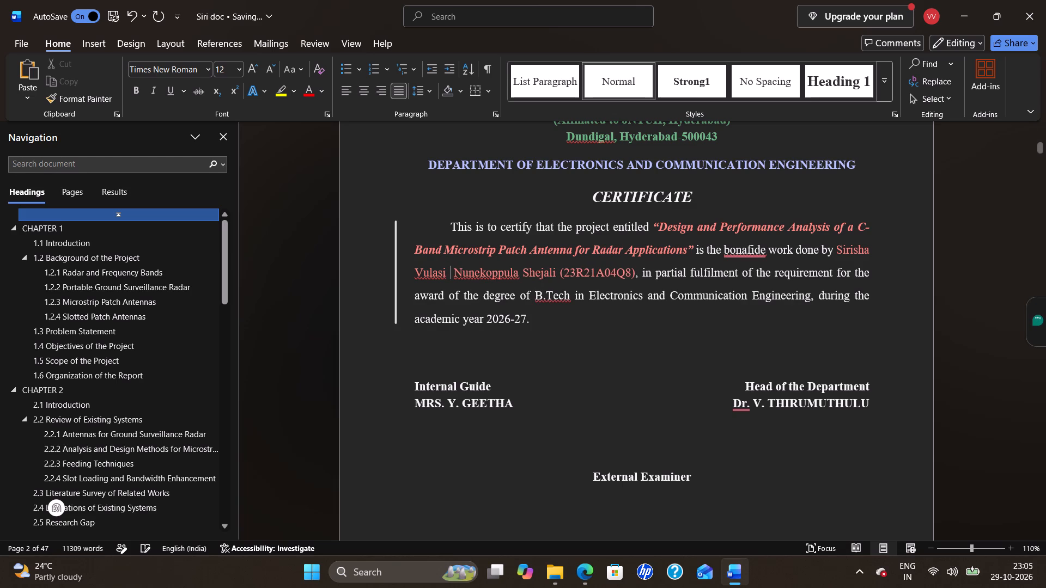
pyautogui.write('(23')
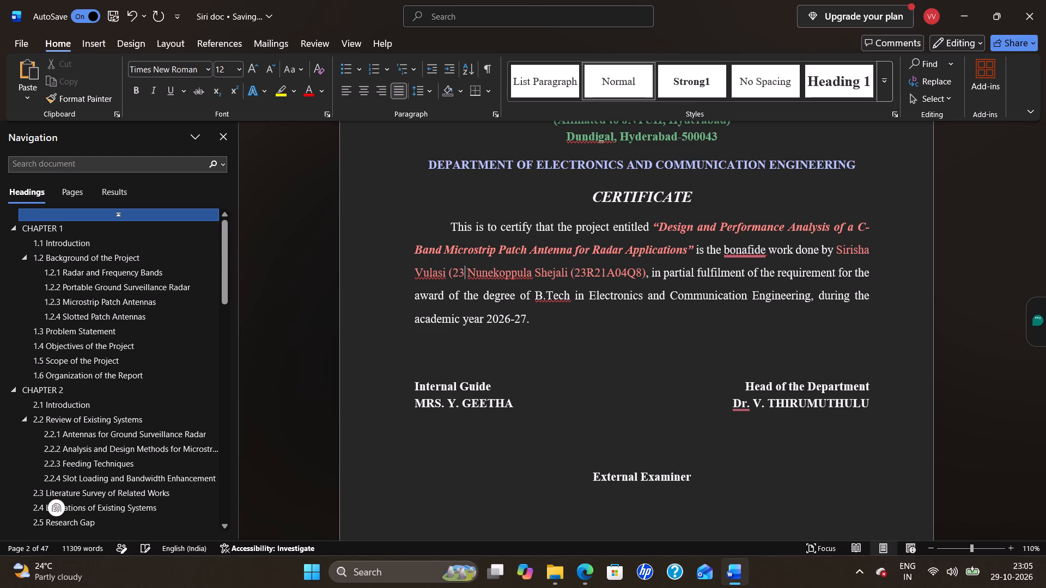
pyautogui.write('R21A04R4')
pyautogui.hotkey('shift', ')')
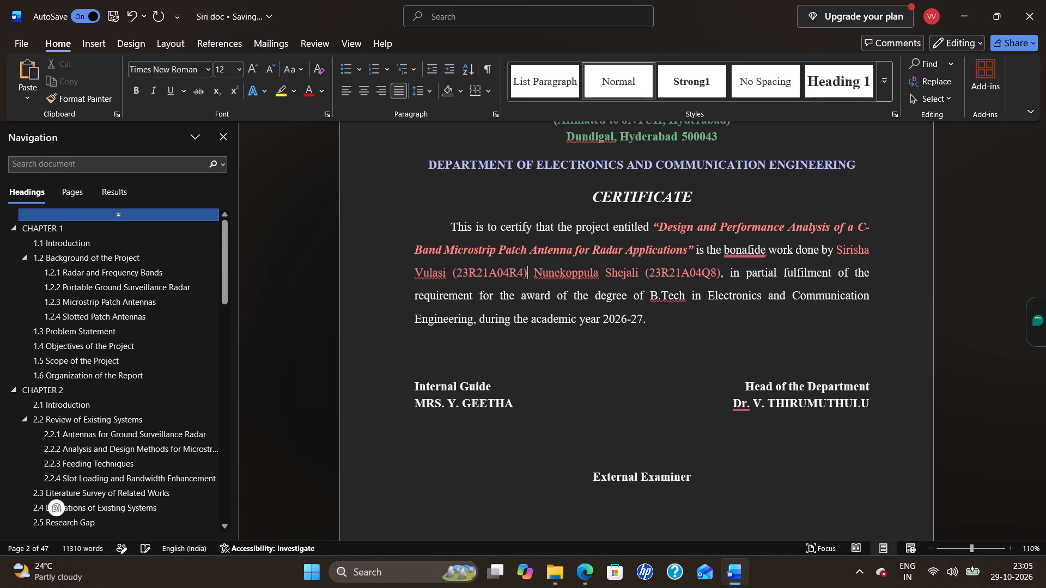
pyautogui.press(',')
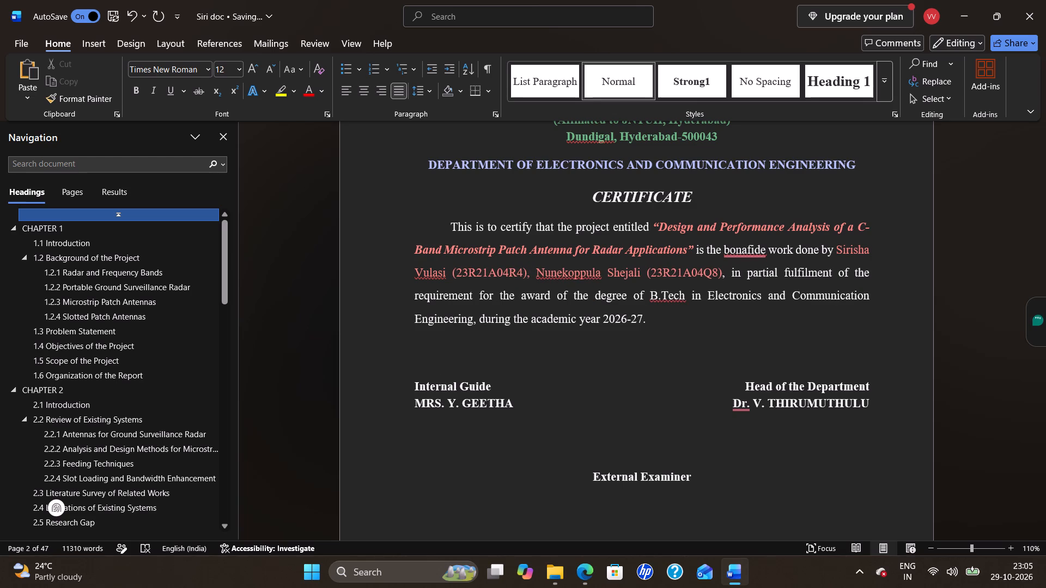
# Insert the second cover-page student's name and parenthesised roll number before the third student's name in the certificate, separated by a comma and single space.
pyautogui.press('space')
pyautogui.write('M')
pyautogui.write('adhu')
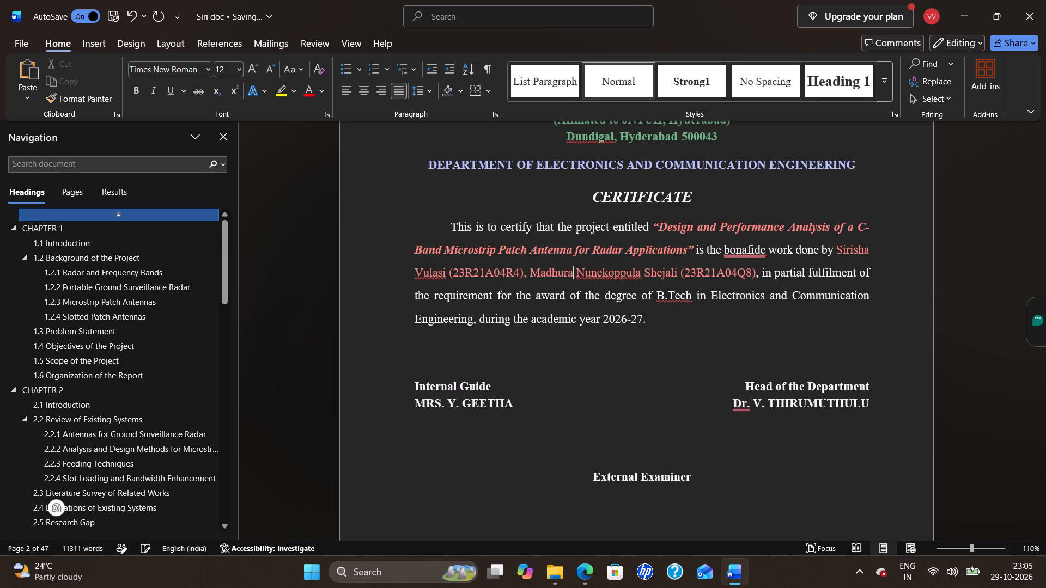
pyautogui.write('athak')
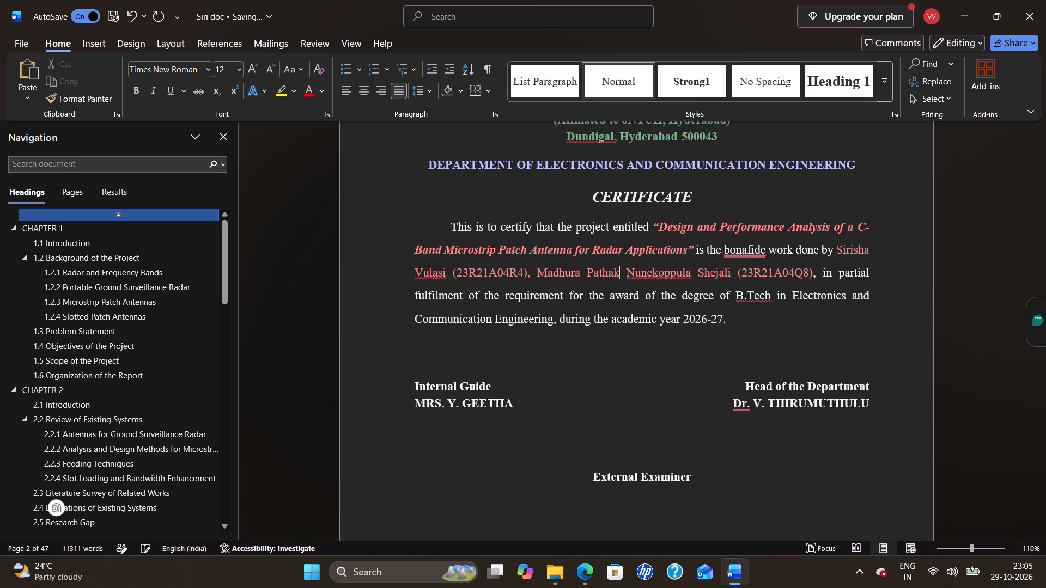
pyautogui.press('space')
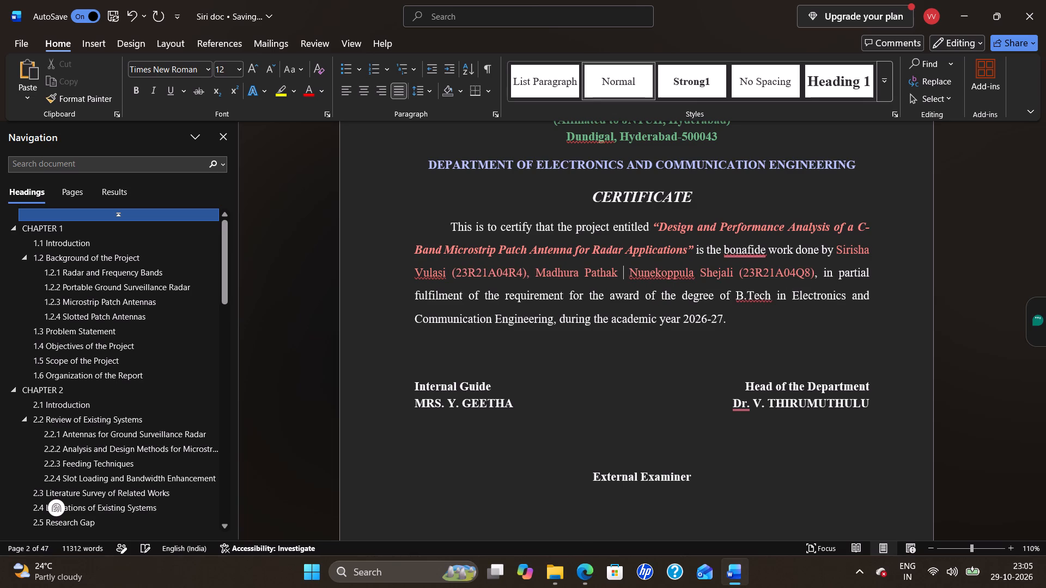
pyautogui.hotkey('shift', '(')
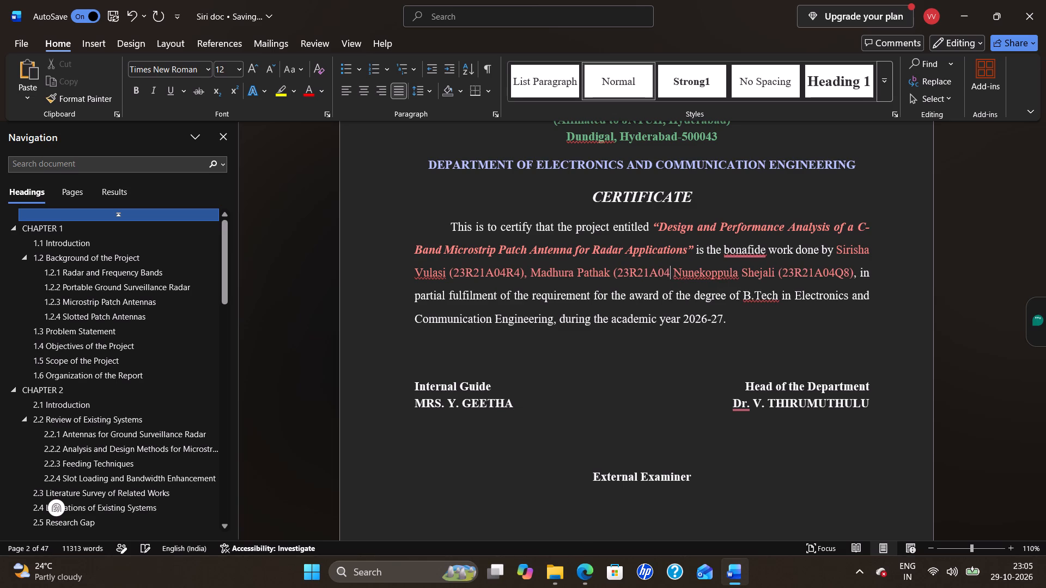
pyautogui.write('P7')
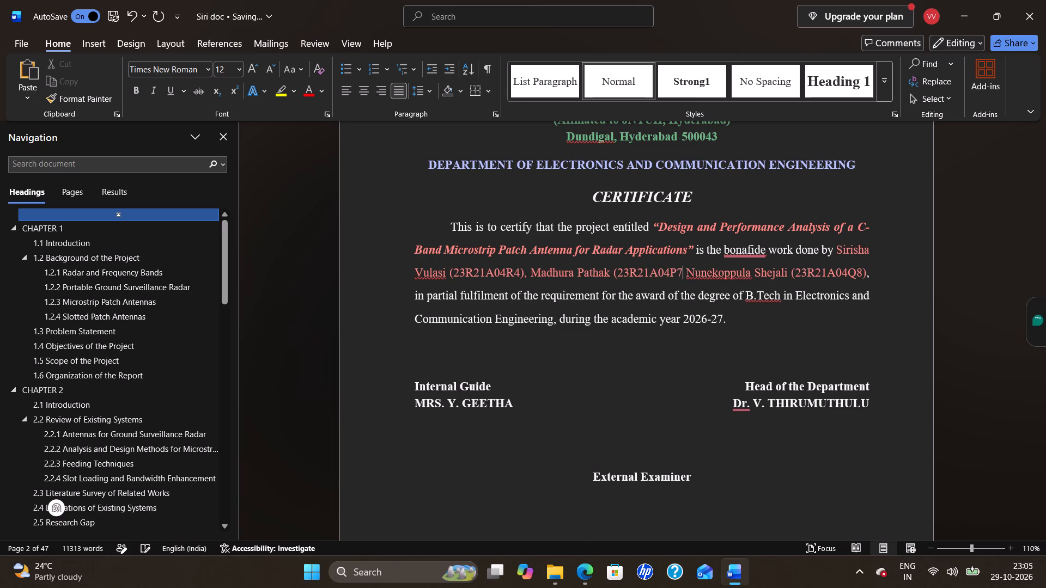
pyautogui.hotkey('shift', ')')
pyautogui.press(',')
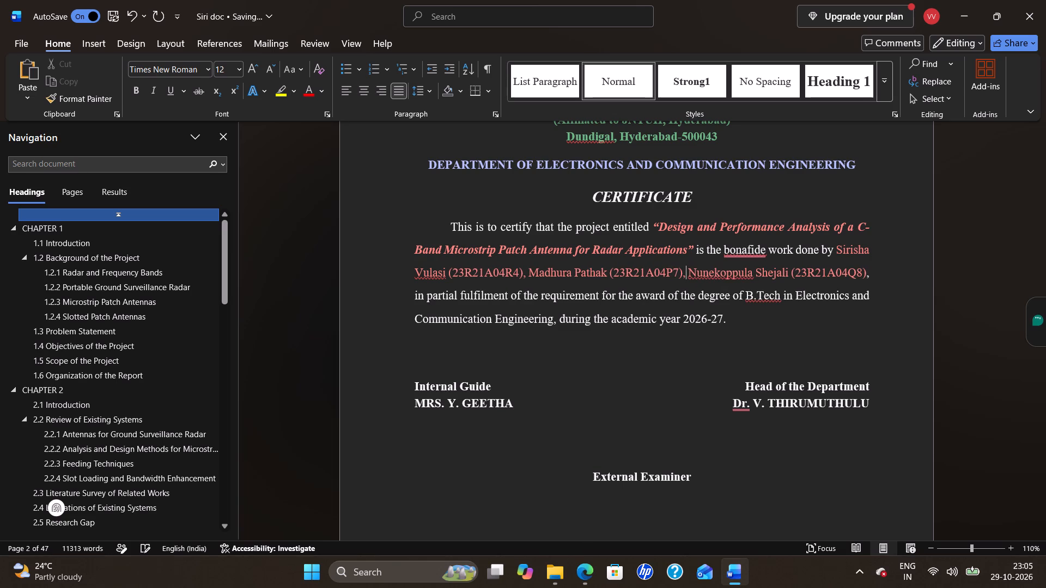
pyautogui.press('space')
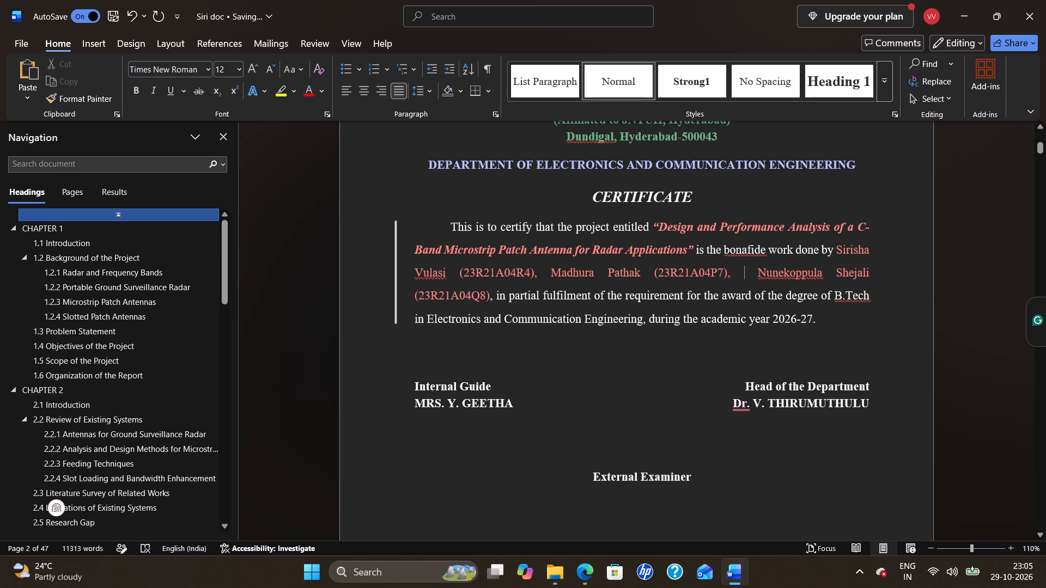
pyautogui.click(757, 278)
pyautogui.press('BackSpace')
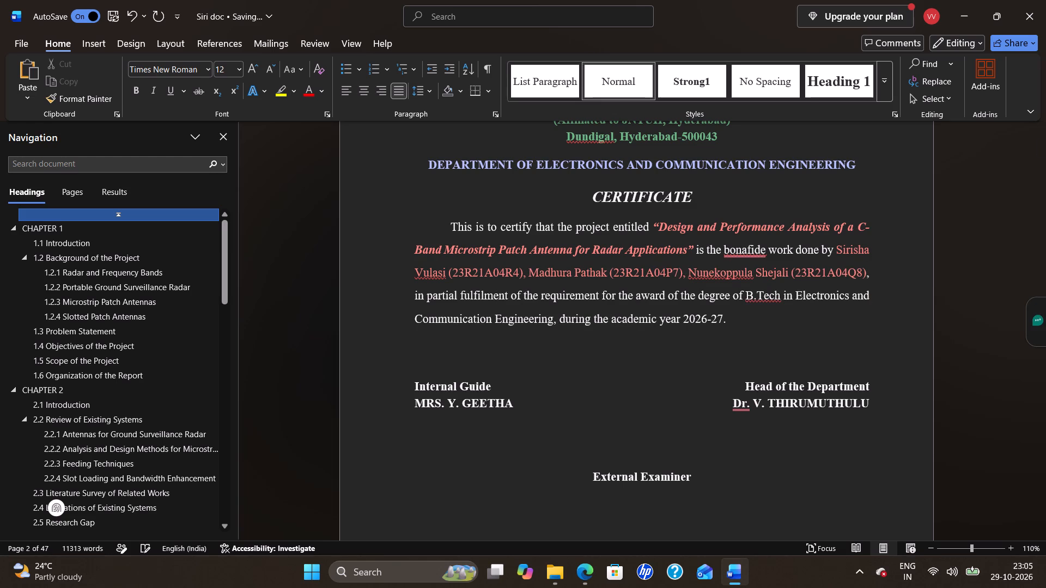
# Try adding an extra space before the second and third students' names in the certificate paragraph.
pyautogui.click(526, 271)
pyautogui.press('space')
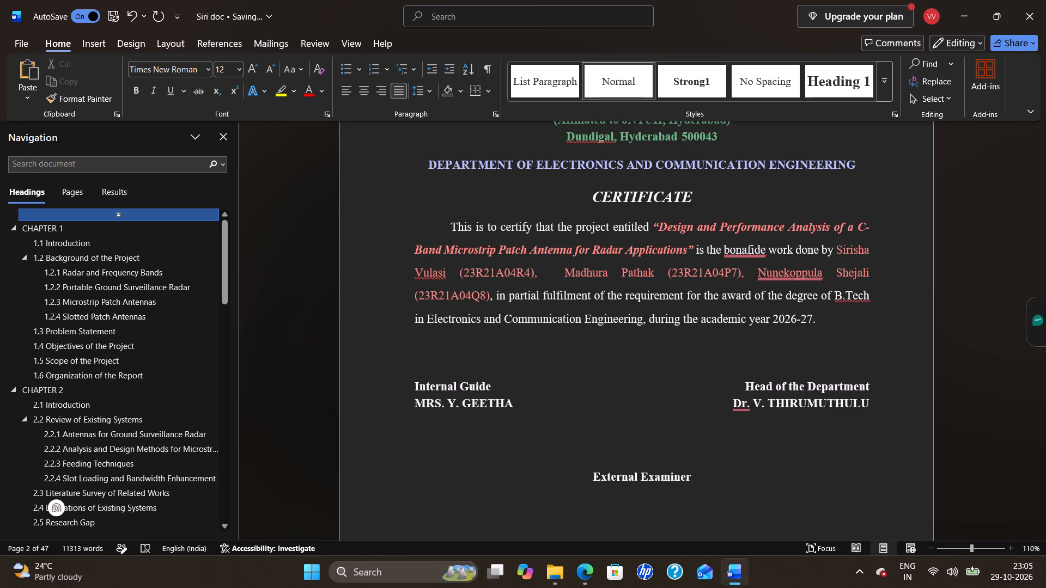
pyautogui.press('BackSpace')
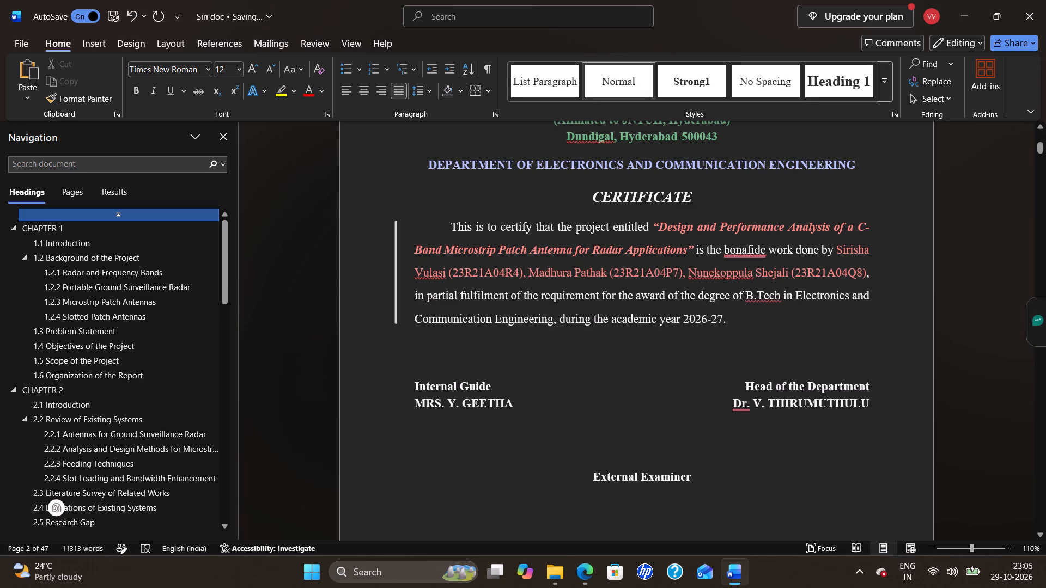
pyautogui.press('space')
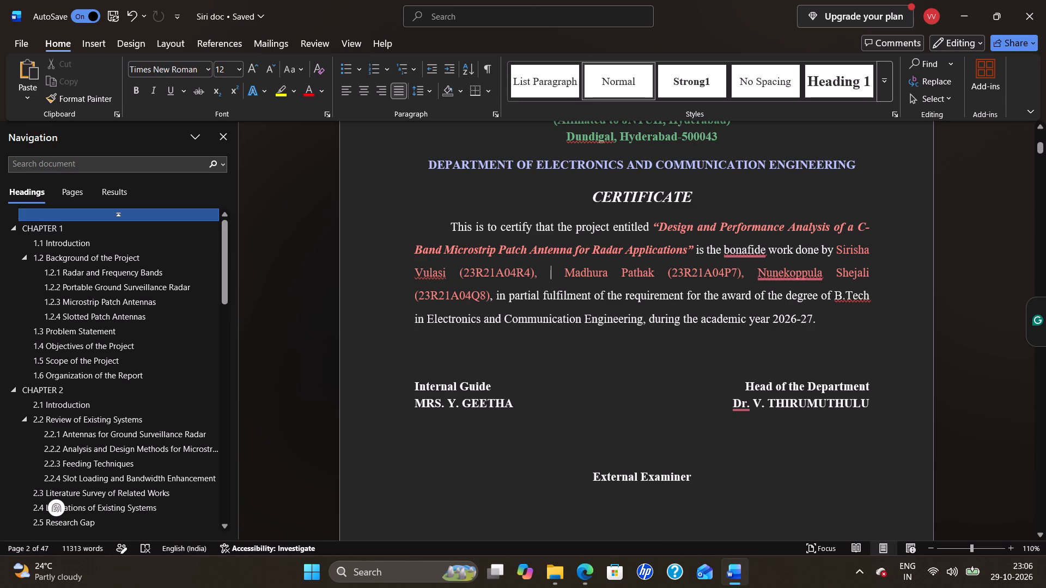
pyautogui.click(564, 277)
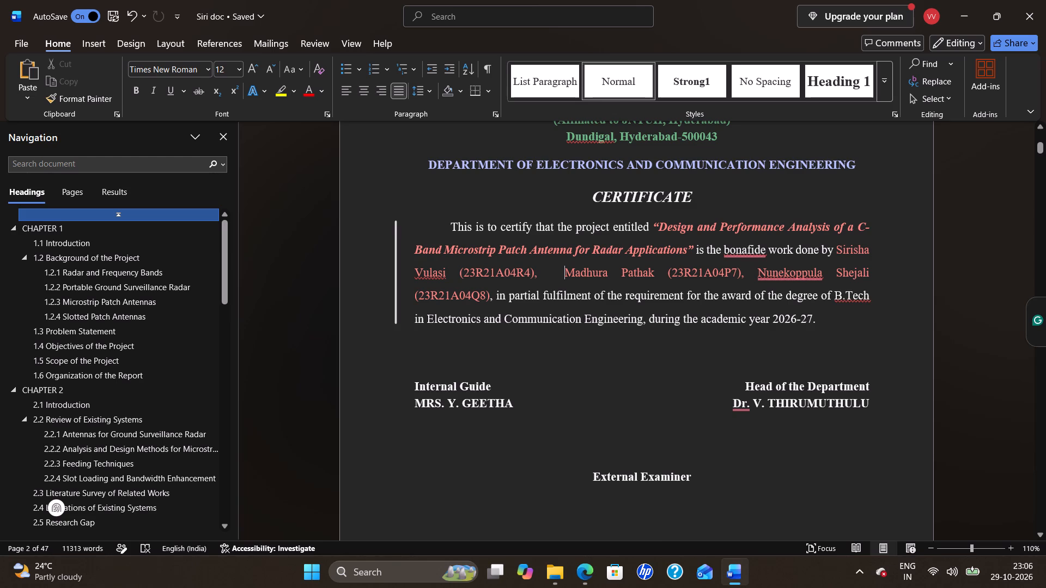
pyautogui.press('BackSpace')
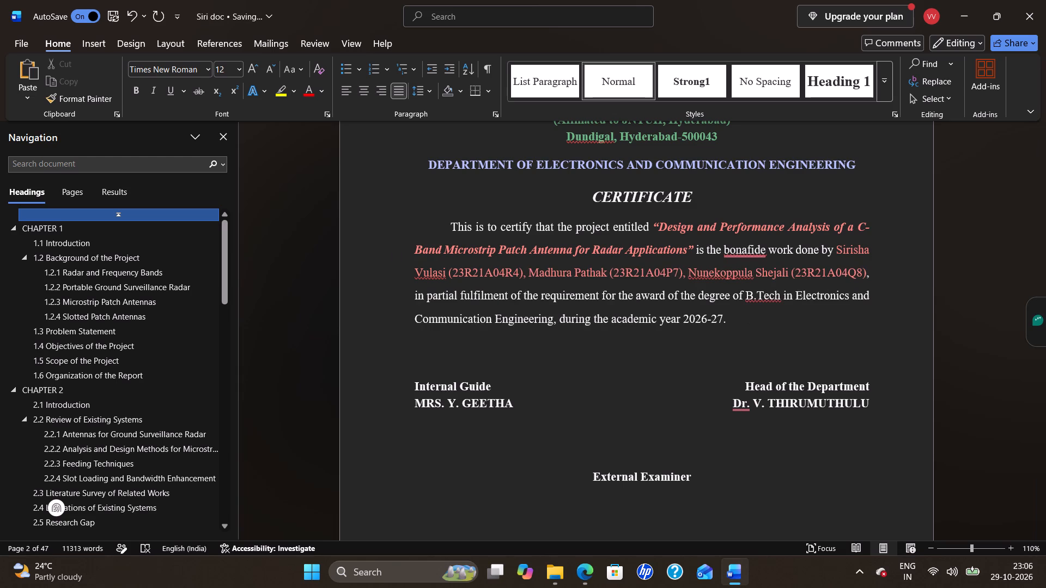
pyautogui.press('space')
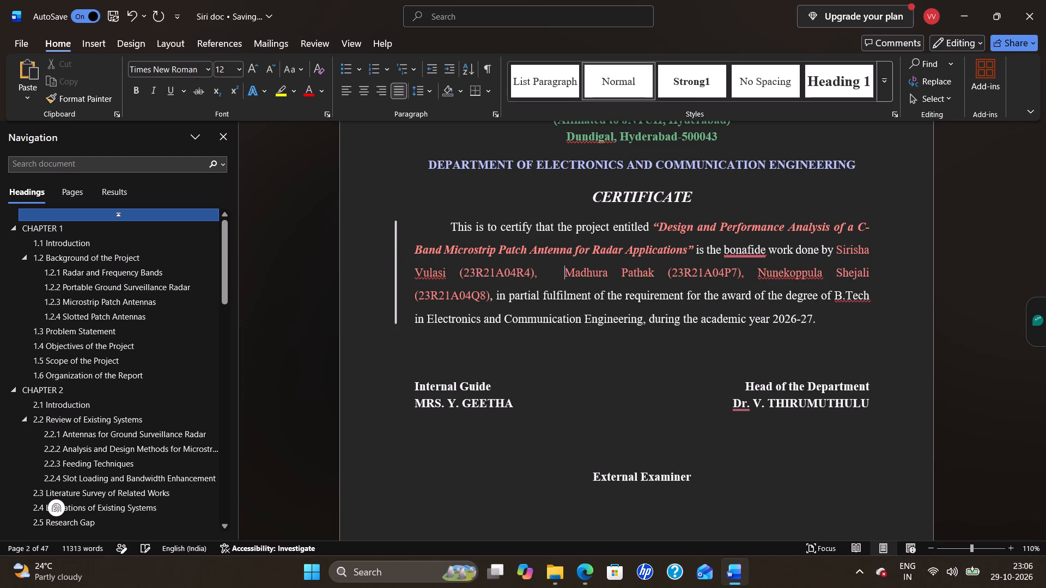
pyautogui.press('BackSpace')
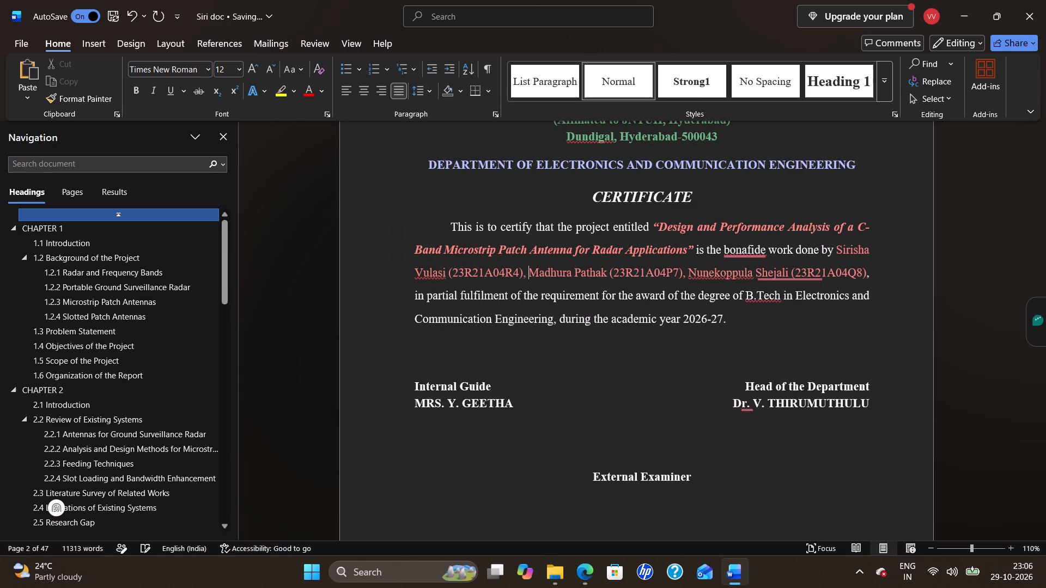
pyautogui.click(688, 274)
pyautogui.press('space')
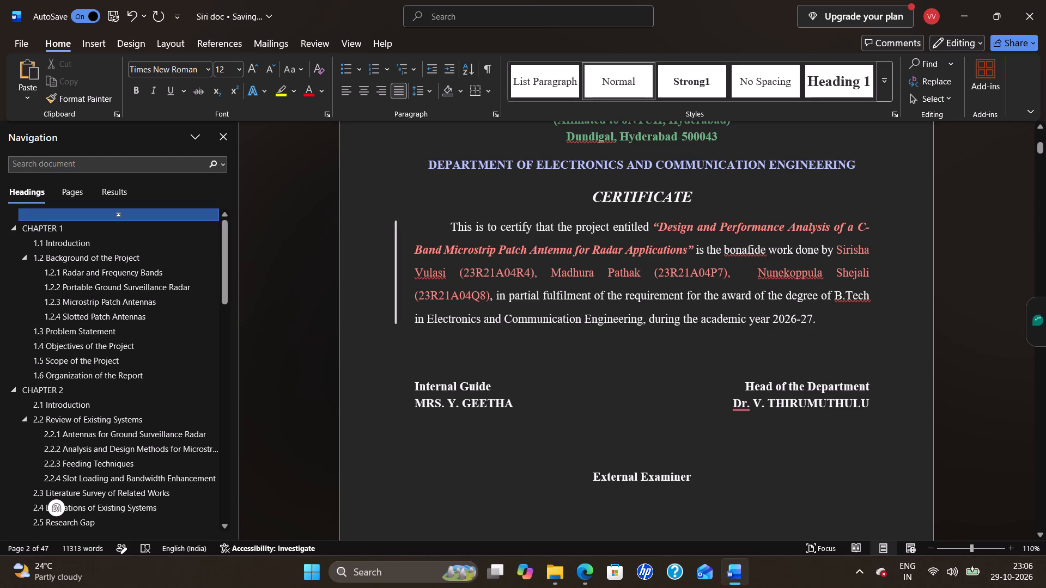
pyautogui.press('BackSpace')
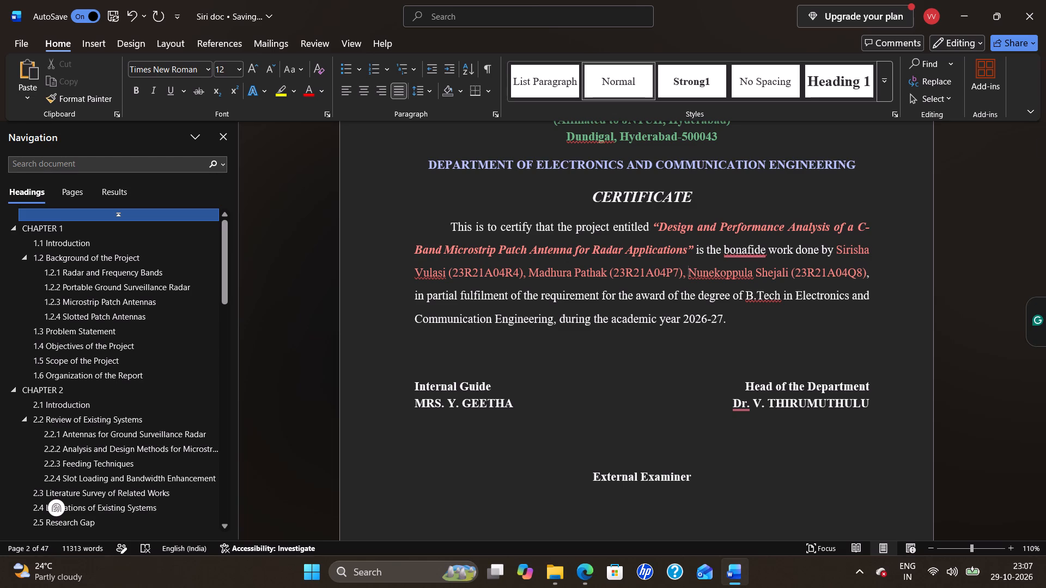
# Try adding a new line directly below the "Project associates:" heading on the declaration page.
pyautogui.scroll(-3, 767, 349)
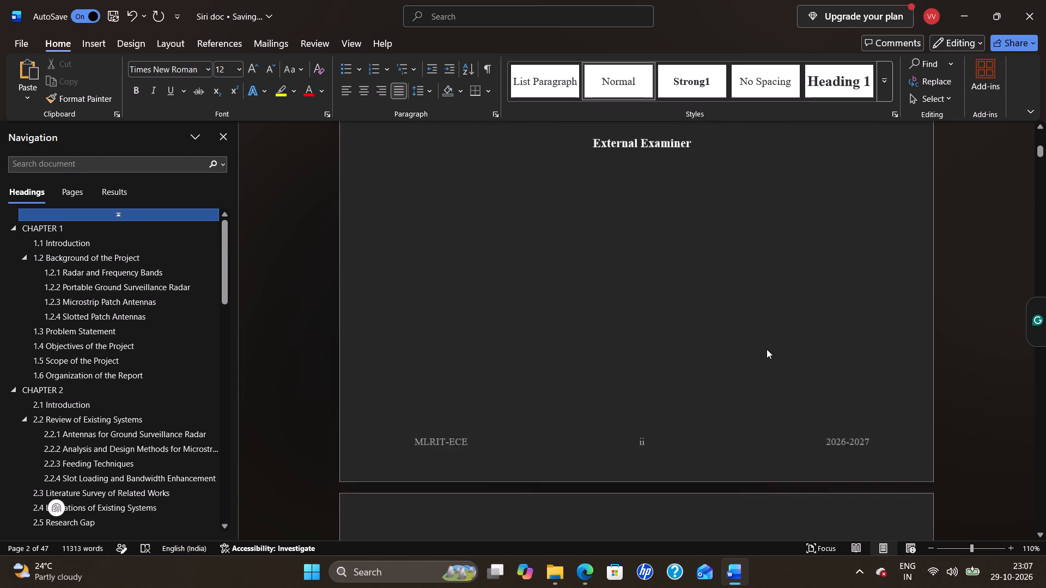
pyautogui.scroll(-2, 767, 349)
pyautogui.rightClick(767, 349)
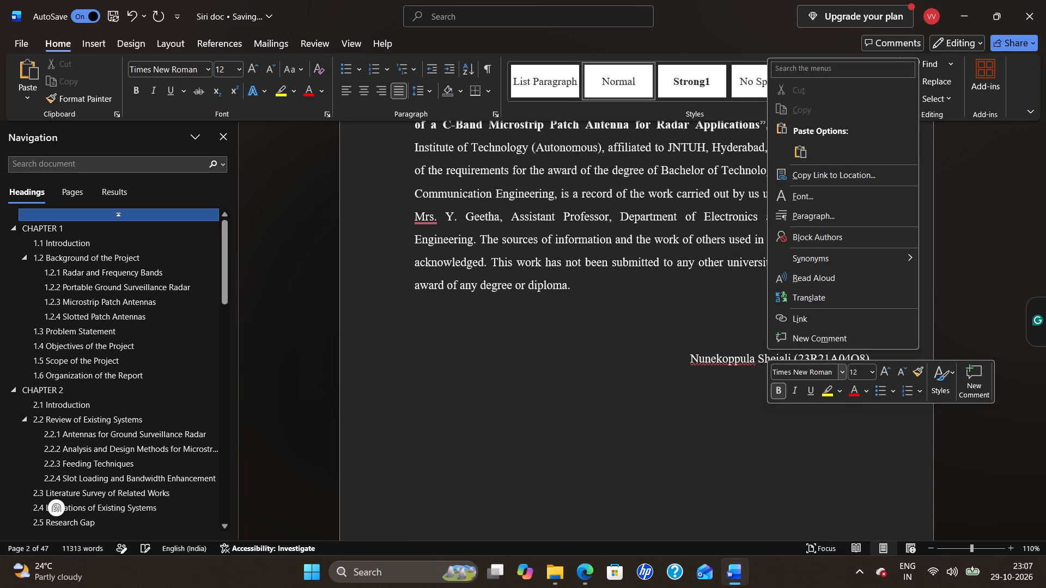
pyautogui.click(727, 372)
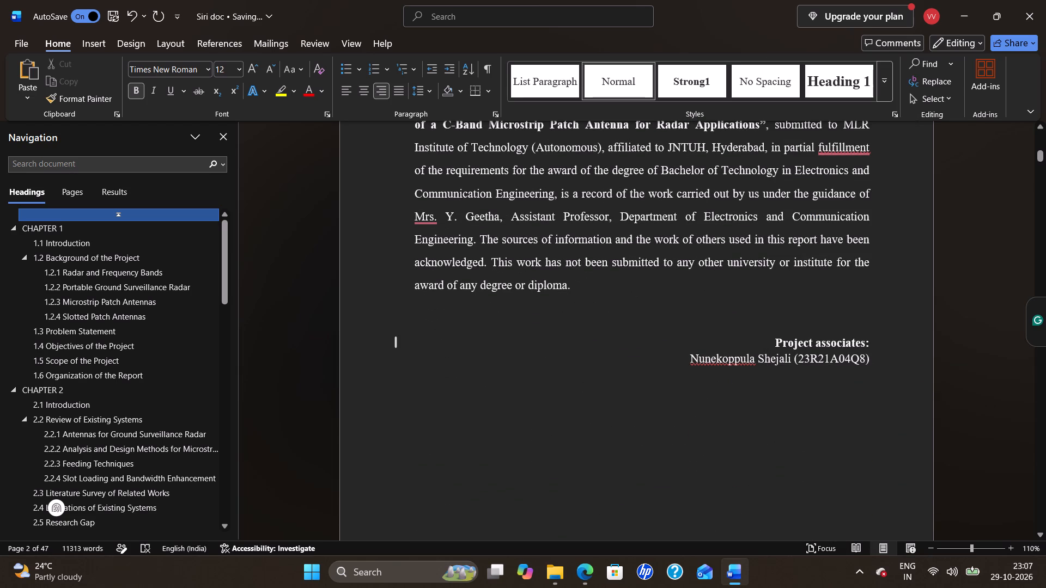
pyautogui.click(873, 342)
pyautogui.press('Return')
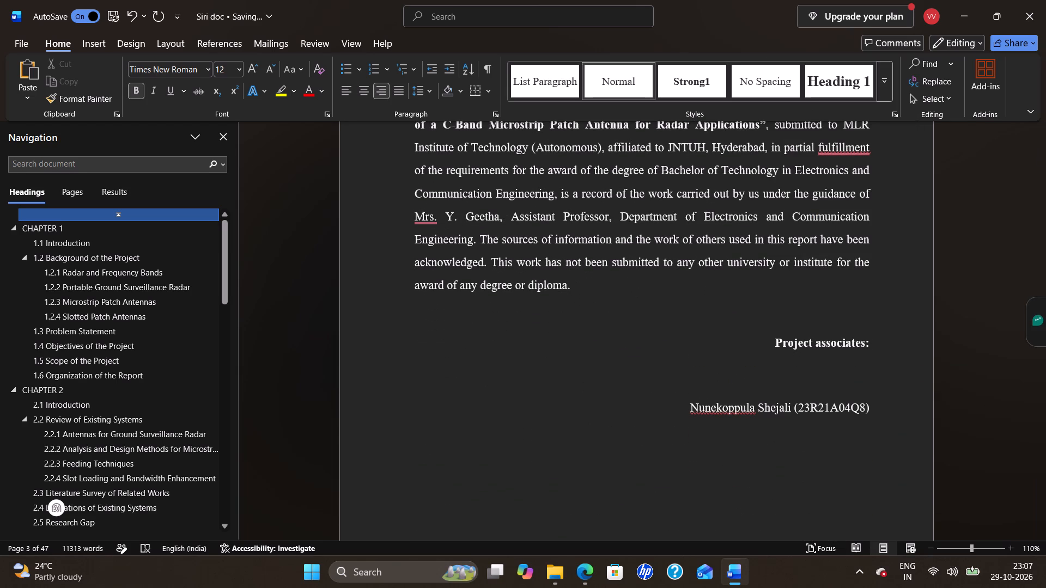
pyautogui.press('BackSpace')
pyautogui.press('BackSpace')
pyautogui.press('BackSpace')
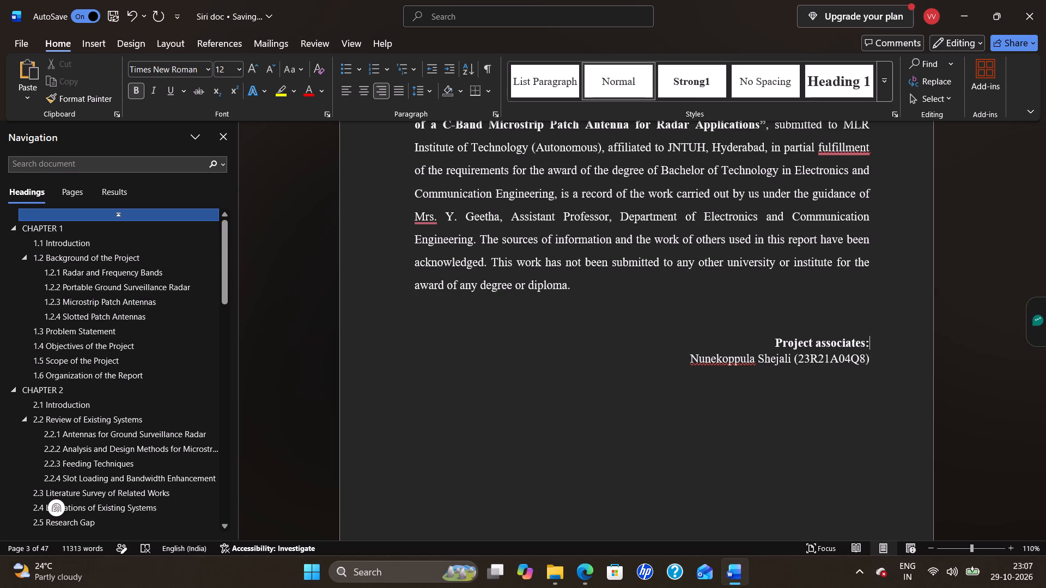
# Add the first cover-page student's name and parenthesised roll number on a new line below the existing student in the declaration.
pyautogui.click(870, 360)
pyautogui.press('Return')
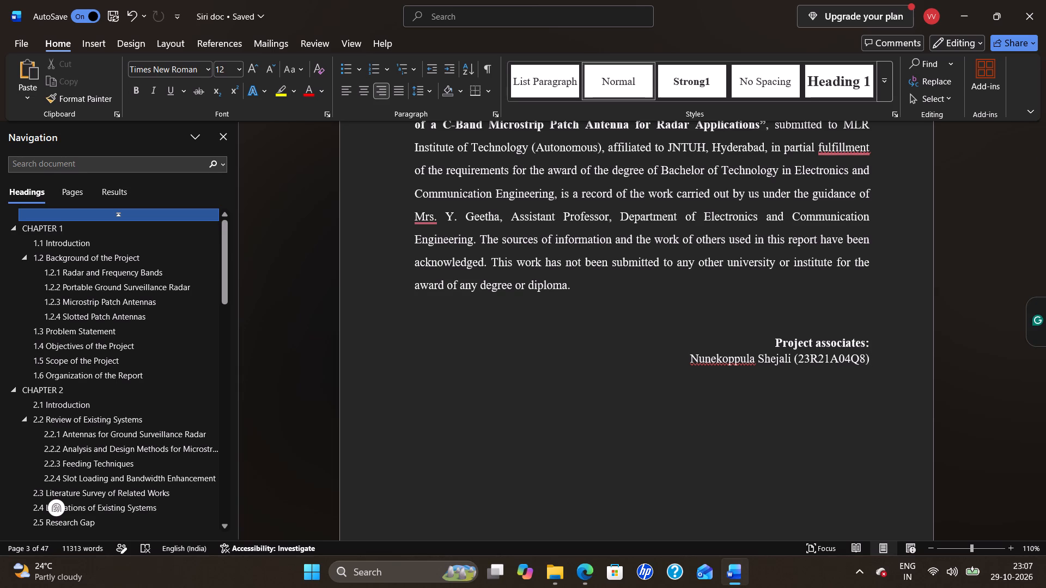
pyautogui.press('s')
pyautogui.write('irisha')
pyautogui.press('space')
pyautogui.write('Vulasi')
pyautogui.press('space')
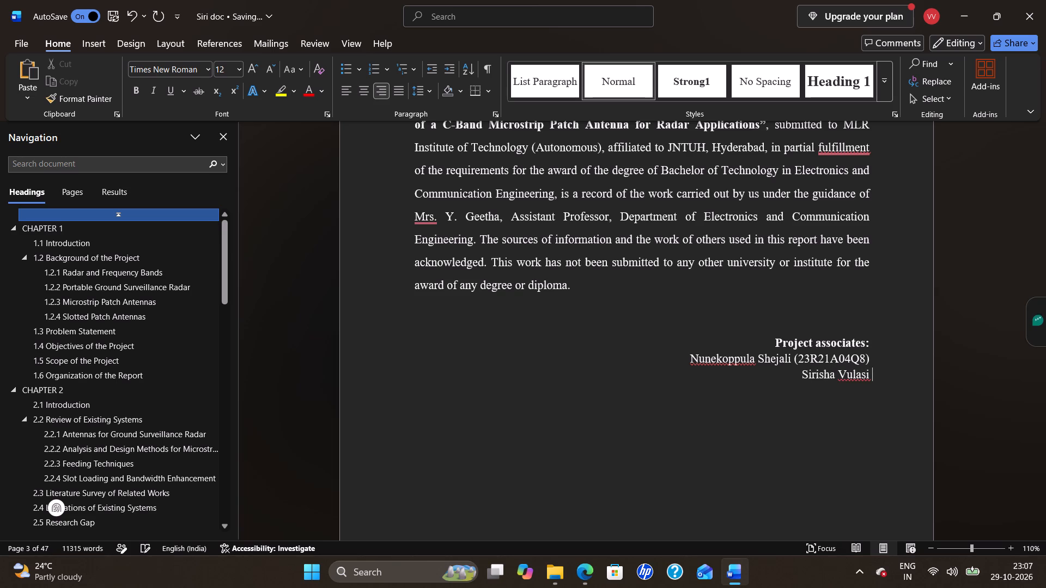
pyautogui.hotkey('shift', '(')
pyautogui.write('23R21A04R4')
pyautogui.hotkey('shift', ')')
# Add the second cover-page student's name and parenthesised roll number on another new line at the end of the declaration's list.
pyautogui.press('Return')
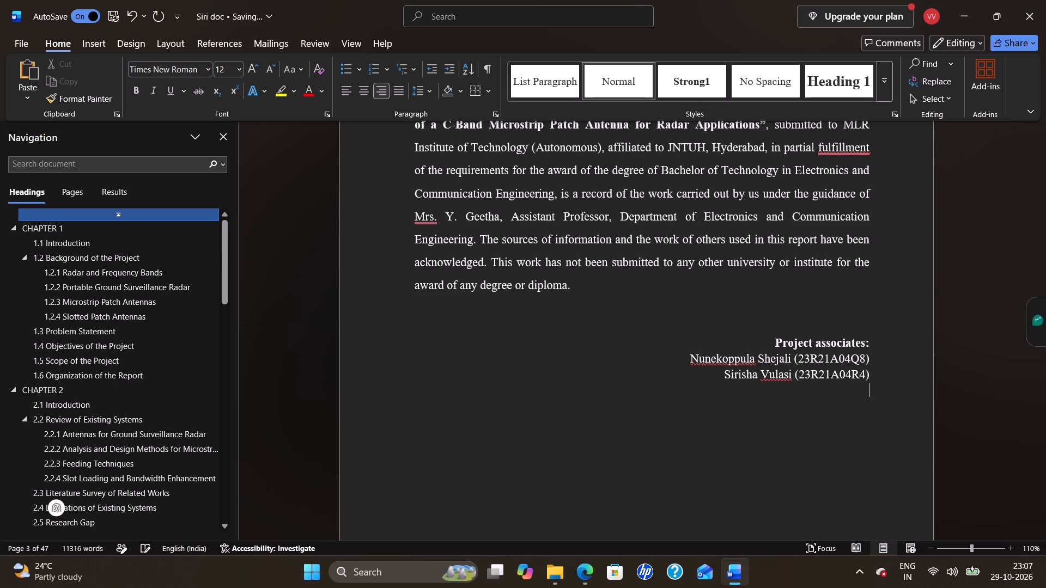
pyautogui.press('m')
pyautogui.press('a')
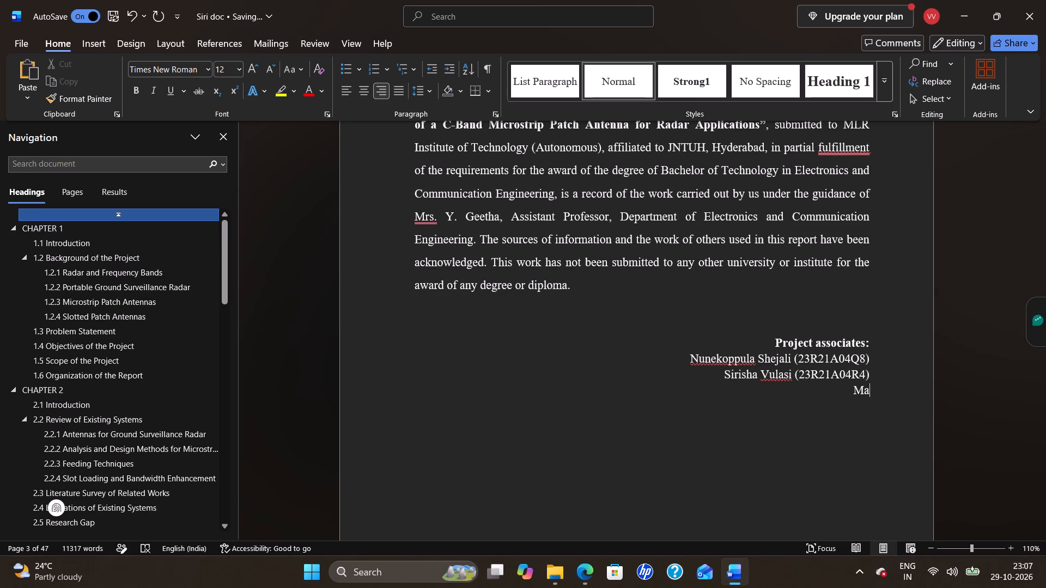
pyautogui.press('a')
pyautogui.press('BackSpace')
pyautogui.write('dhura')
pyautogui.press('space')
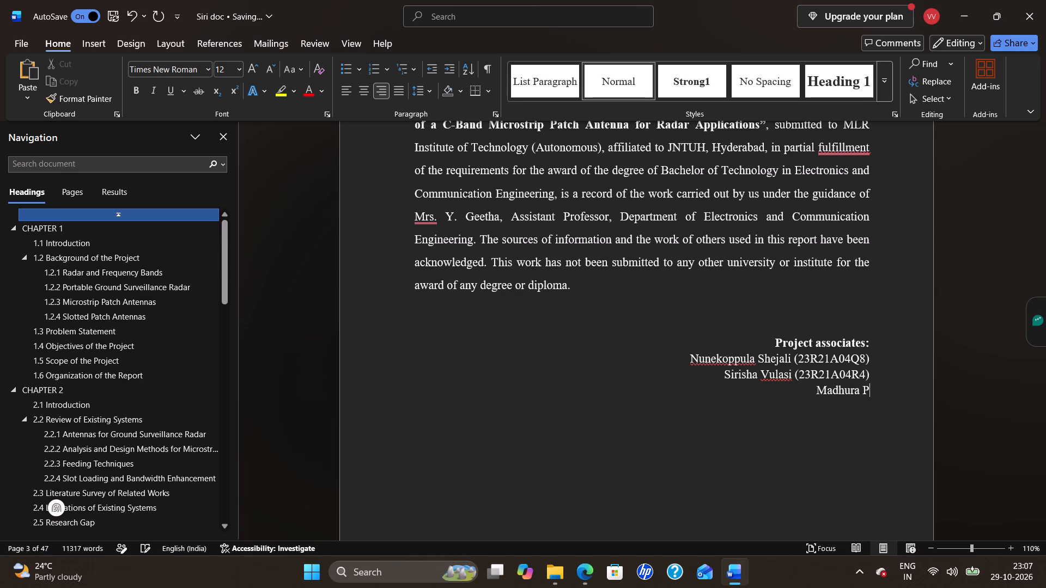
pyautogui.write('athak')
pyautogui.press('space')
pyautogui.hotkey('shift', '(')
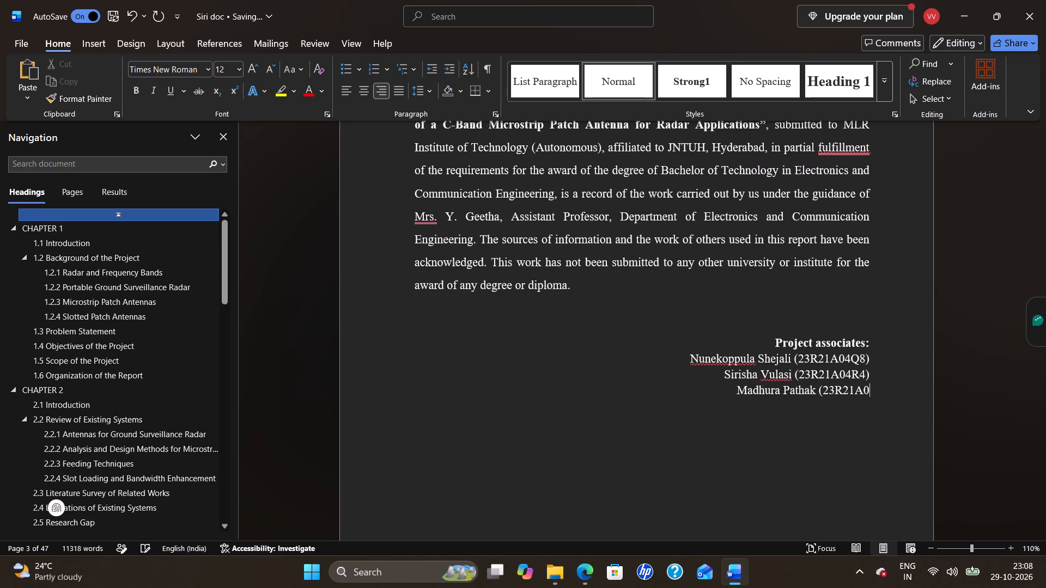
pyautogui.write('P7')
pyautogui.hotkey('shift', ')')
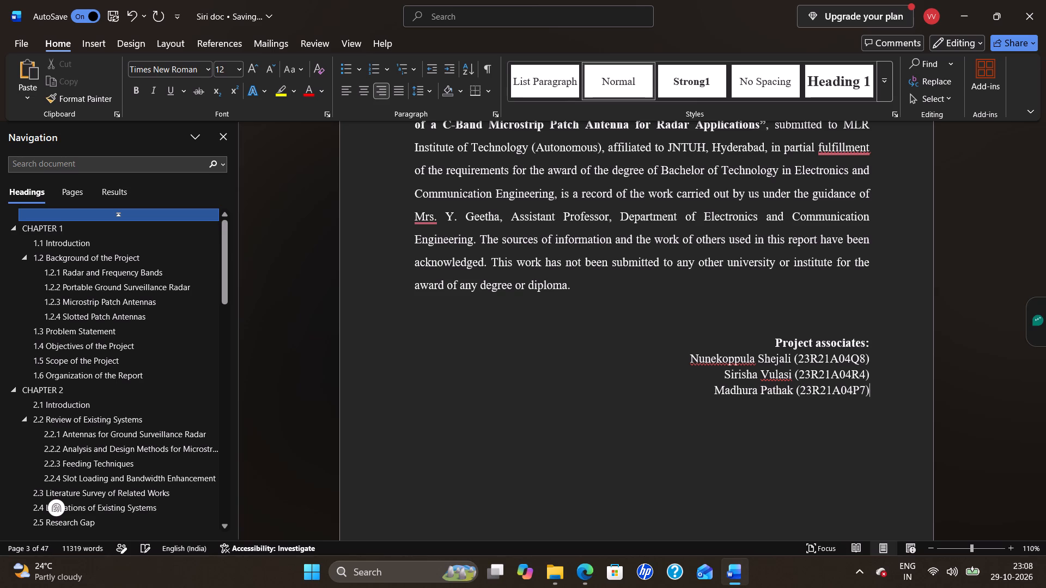
# Move the declaration's original student entry from first place to the end of the project associates list.
pyautogui.moveTo(868, 360); pyautogui.dragTo(730, 359)
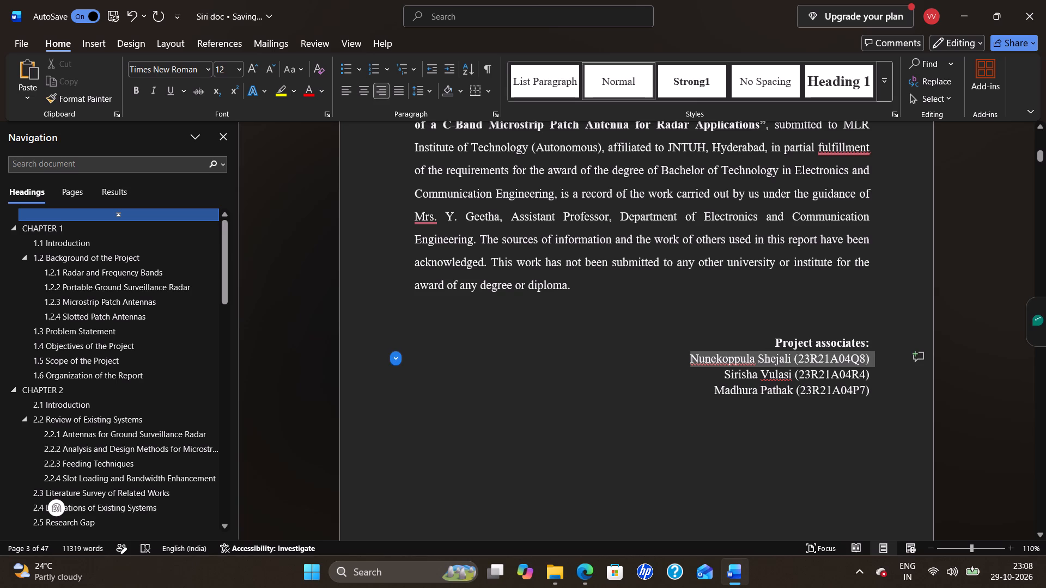
pyautogui.moveTo(730, 359); pyautogui.dragTo(728, 359)
pyautogui.hotkey('ctrl', 'c')
pyautogui.press('BackSpace')
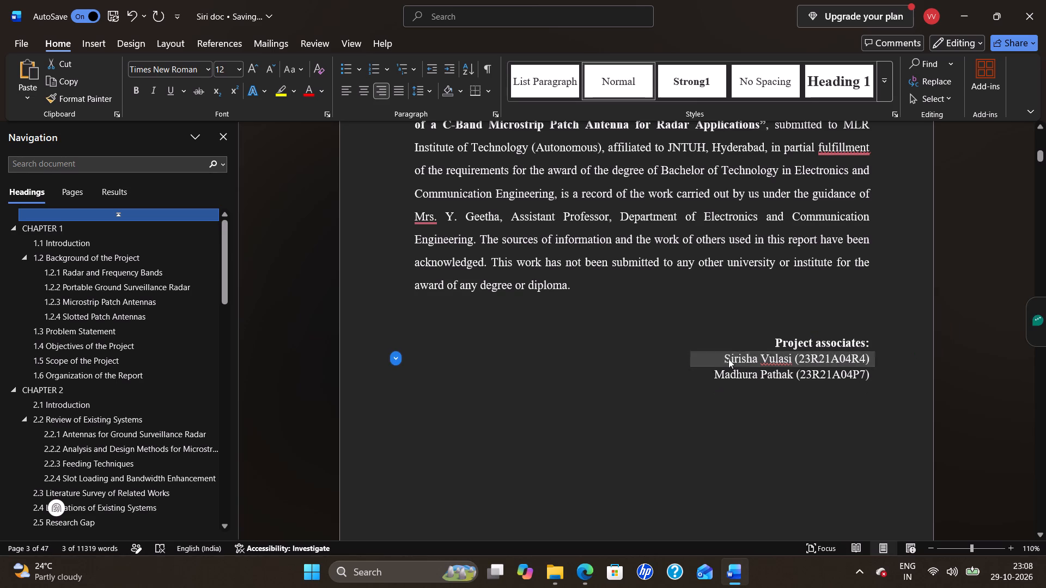
pyautogui.click(879, 376)
pyautogui.press('Return')
pyautogui.hotkey('ctrl', 'v')
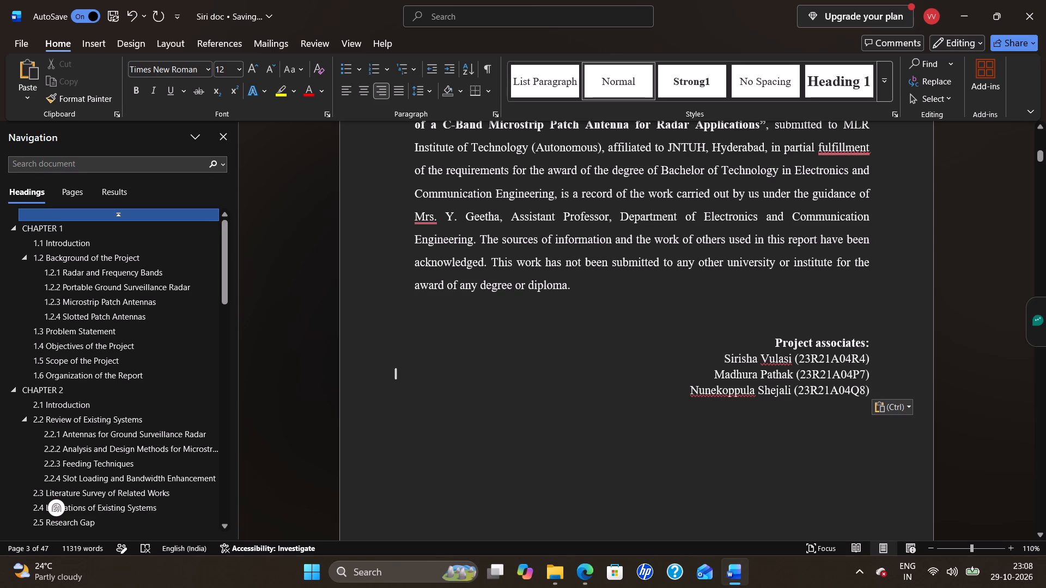
# Copy the three student name and roll number lines from the declaration and find the project associates block in the Acknowledgement.
pyautogui.scroll(-2, 761, 402)
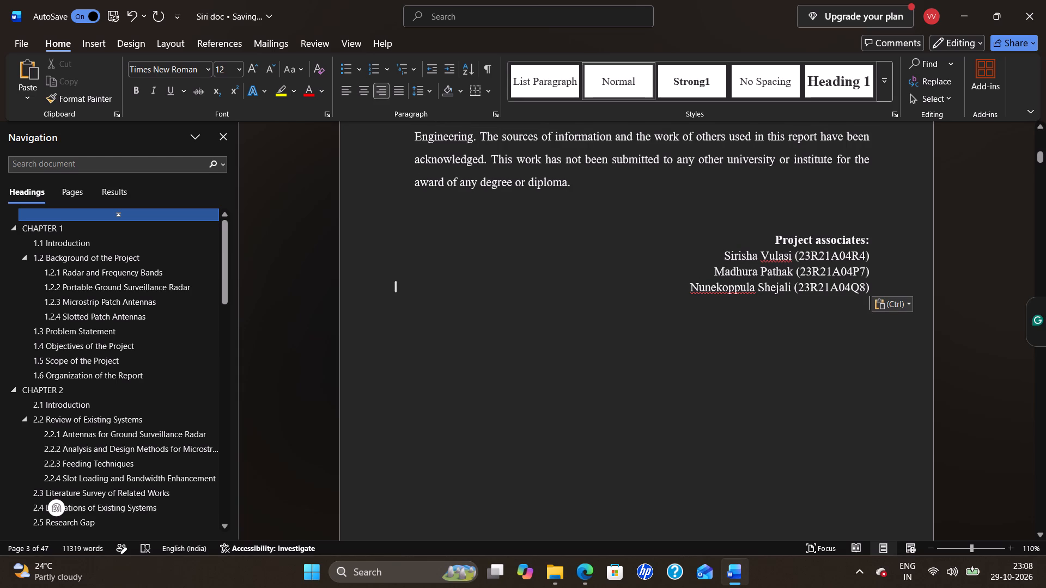
pyautogui.moveTo(872, 287); pyautogui.dragTo(734, 257)
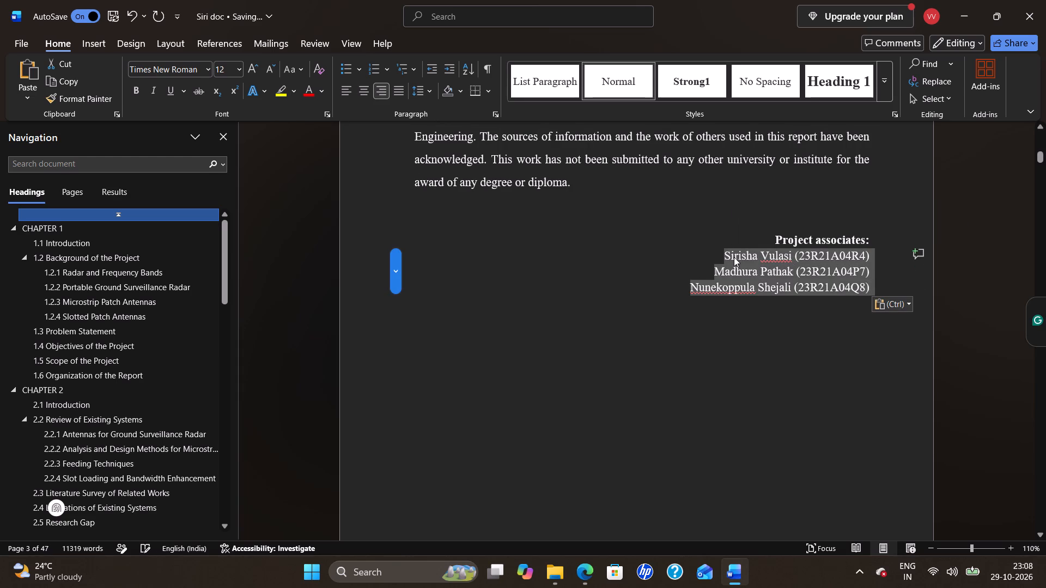
pyautogui.hotkey('ctrl', 'c')
pyautogui.scroll(-2, 734, 257)
pyautogui.scroll(2, 734, 257)
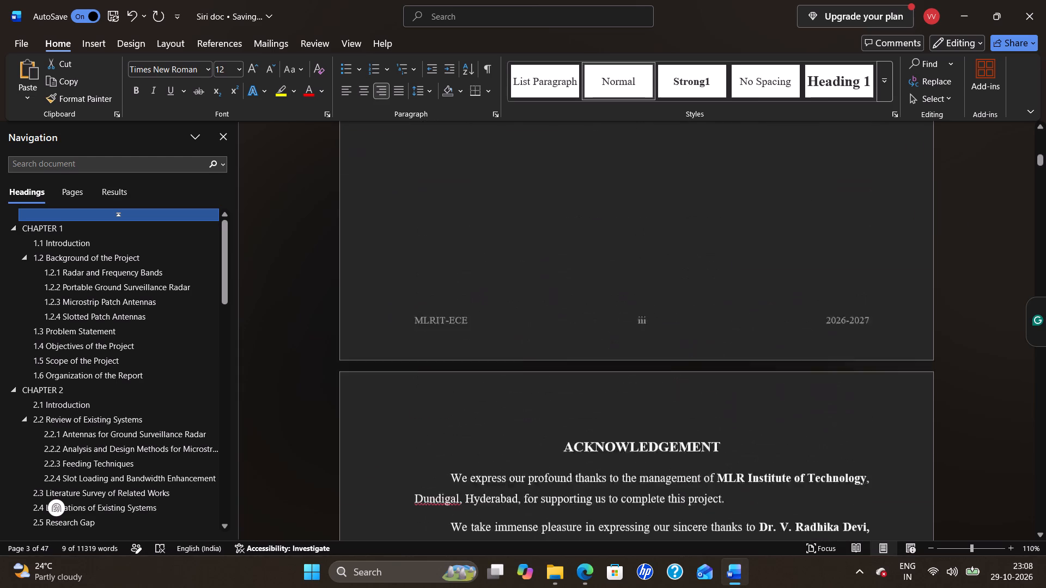
pyautogui.scroll(2, 734, 257)
pyautogui.click(773, 197)
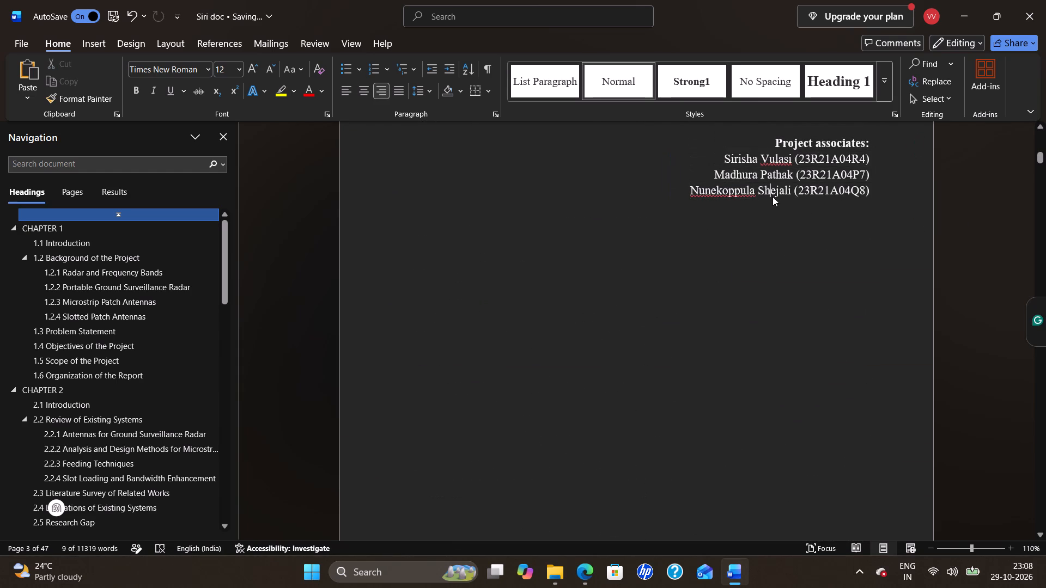
pyautogui.scroll(-4, 773, 197)
pyautogui.scroll(1, 773, 197)
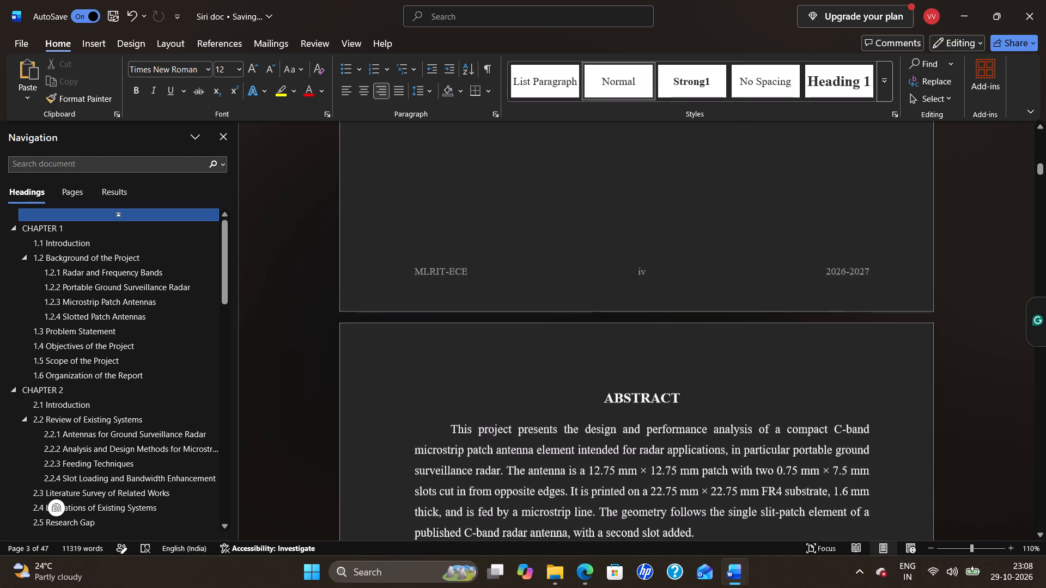
pyautogui.scroll(1, 773, 197)
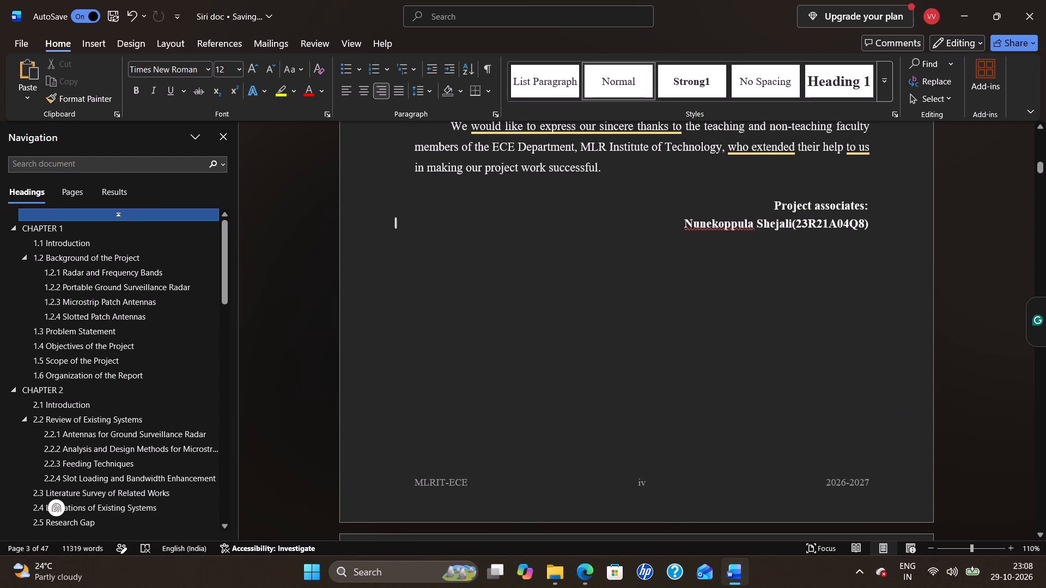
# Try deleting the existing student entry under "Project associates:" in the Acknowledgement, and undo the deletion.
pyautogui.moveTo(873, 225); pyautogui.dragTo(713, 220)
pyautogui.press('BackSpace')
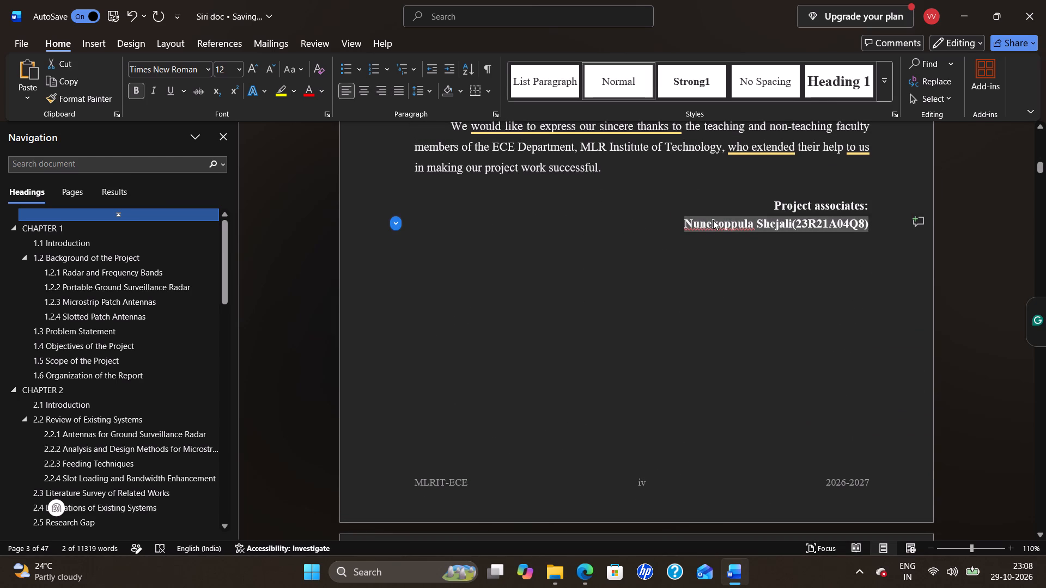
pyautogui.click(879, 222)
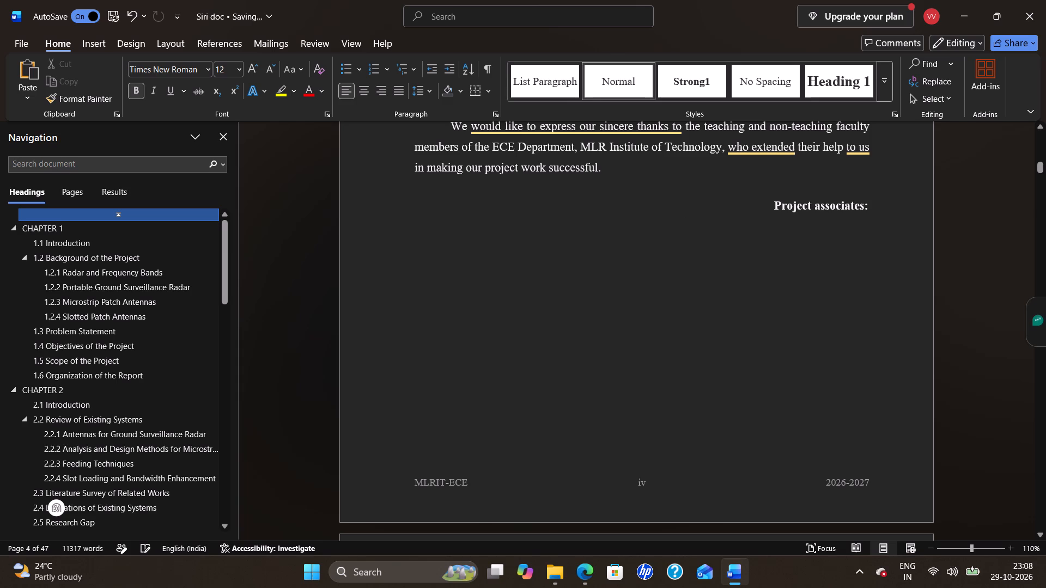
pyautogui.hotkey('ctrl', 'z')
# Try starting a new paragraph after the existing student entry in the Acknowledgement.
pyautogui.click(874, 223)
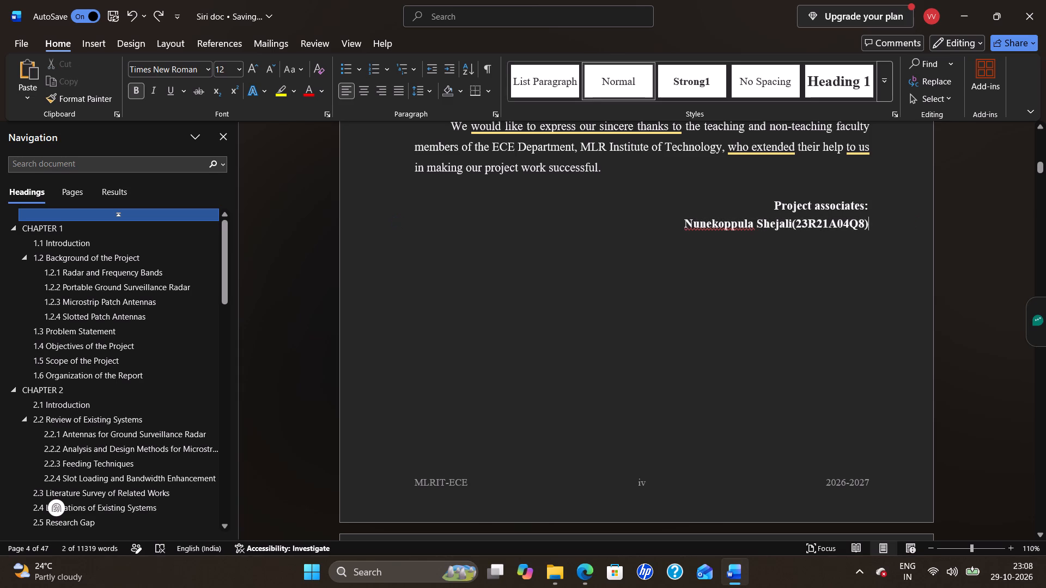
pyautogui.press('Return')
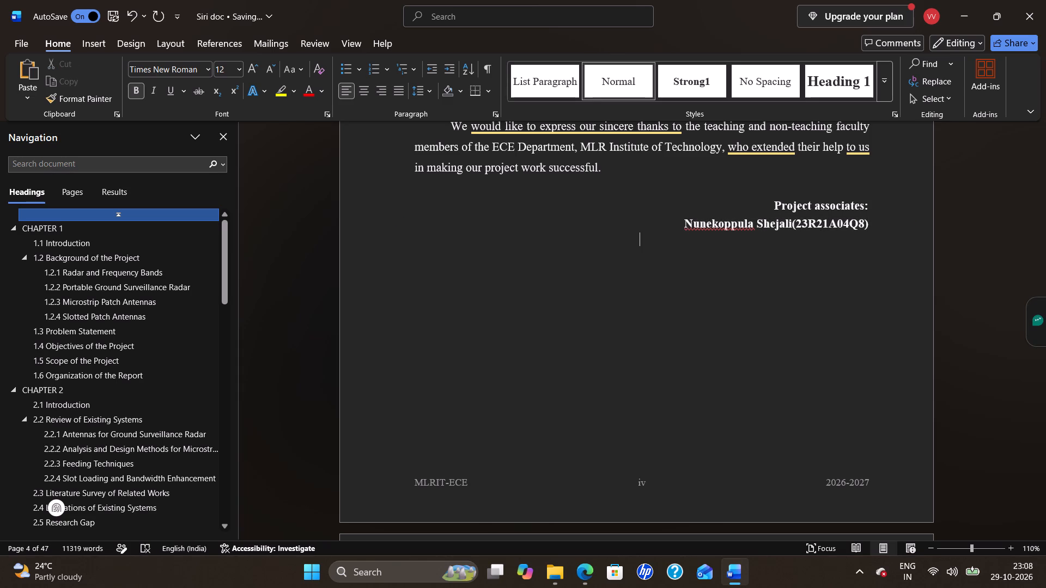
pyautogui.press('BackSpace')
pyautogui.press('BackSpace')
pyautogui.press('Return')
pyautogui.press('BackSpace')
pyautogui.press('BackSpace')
# Insert a line break after the Acknowledgement's existing student entry and paste the three copied student lines there.
pyautogui.hotkey('shift', 'Return')
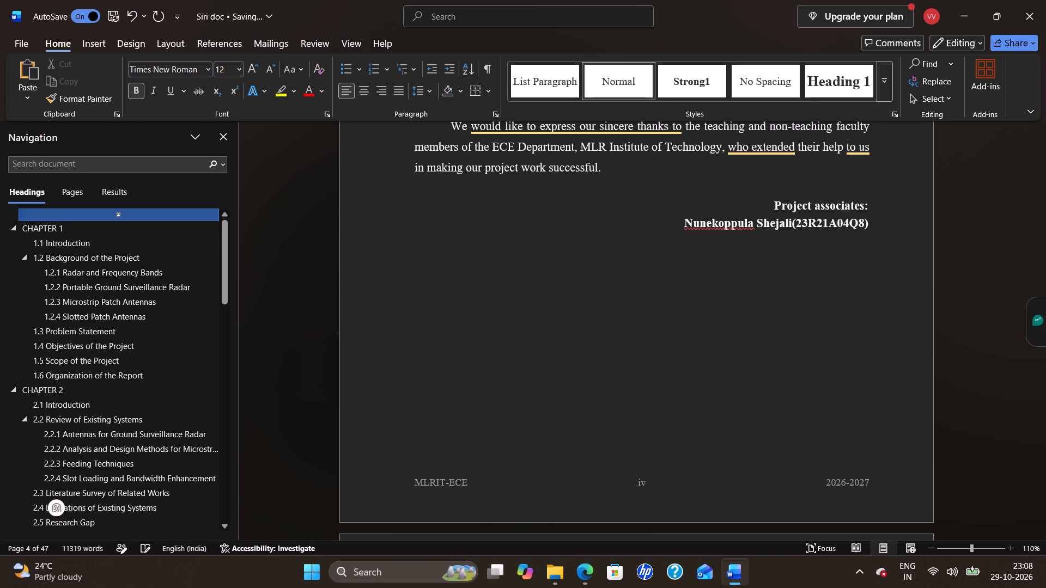
pyautogui.hotkey('ctrl', 'v')
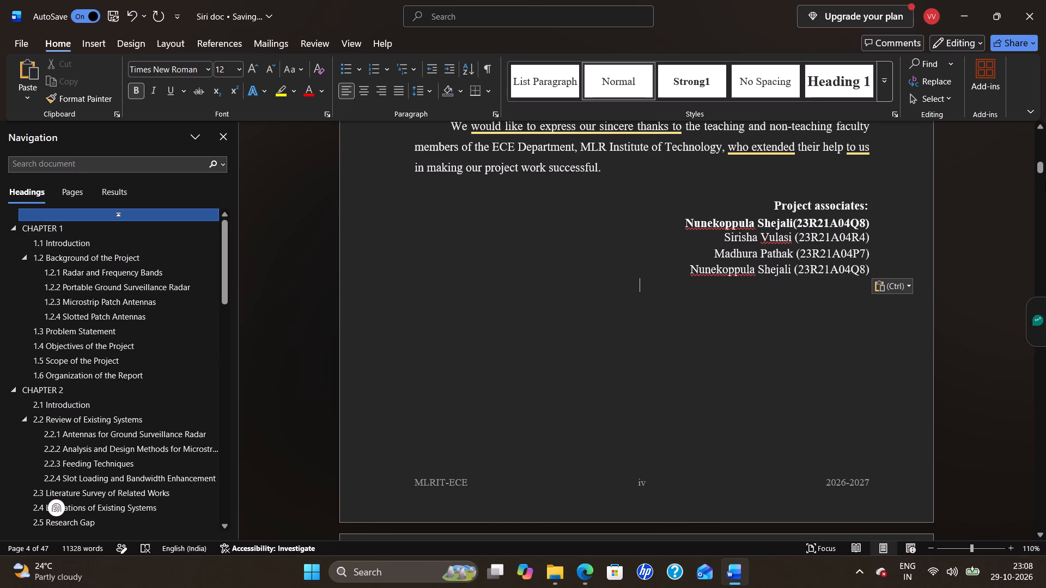
# Delete the old bold student entry directly under "Project associates:" in the Acknowledgement.
pyautogui.moveTo(879, 221); pyautogui.dragTo(703, 220)
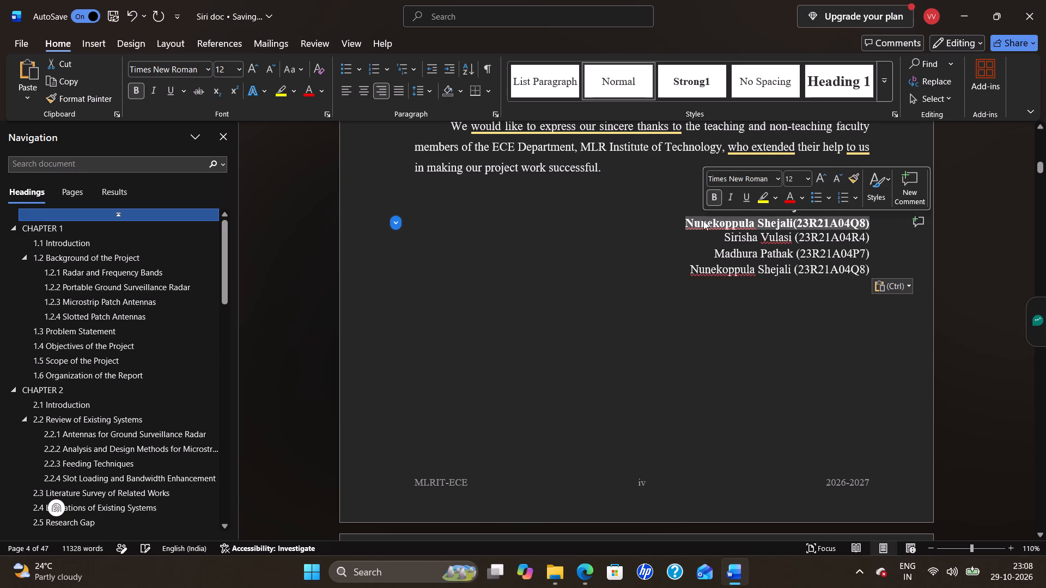
pyautogui.press('BackSpace')
pyautogui.press('BackSpace')
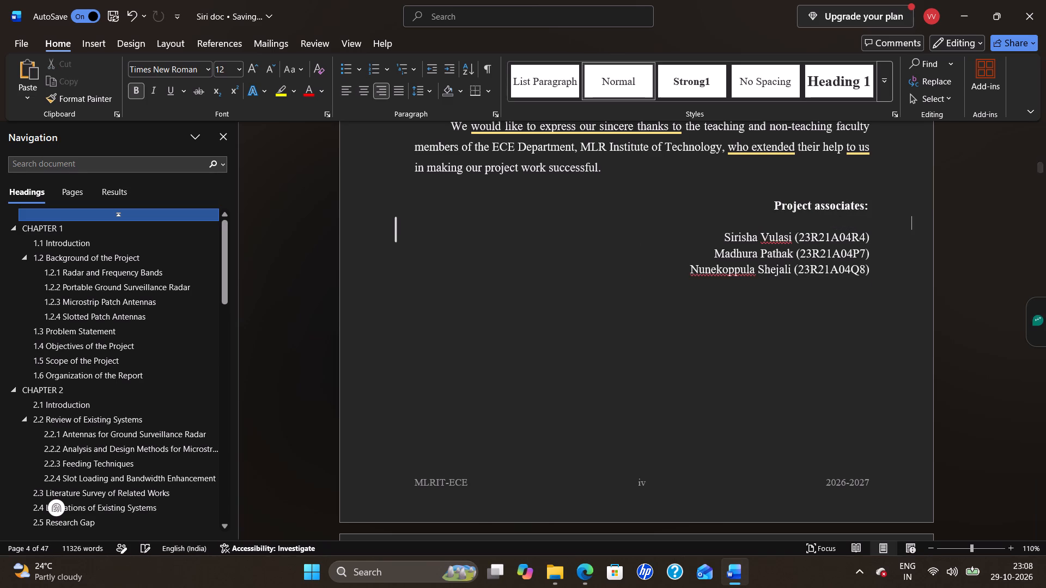
pyautogui.press('BackSpace')
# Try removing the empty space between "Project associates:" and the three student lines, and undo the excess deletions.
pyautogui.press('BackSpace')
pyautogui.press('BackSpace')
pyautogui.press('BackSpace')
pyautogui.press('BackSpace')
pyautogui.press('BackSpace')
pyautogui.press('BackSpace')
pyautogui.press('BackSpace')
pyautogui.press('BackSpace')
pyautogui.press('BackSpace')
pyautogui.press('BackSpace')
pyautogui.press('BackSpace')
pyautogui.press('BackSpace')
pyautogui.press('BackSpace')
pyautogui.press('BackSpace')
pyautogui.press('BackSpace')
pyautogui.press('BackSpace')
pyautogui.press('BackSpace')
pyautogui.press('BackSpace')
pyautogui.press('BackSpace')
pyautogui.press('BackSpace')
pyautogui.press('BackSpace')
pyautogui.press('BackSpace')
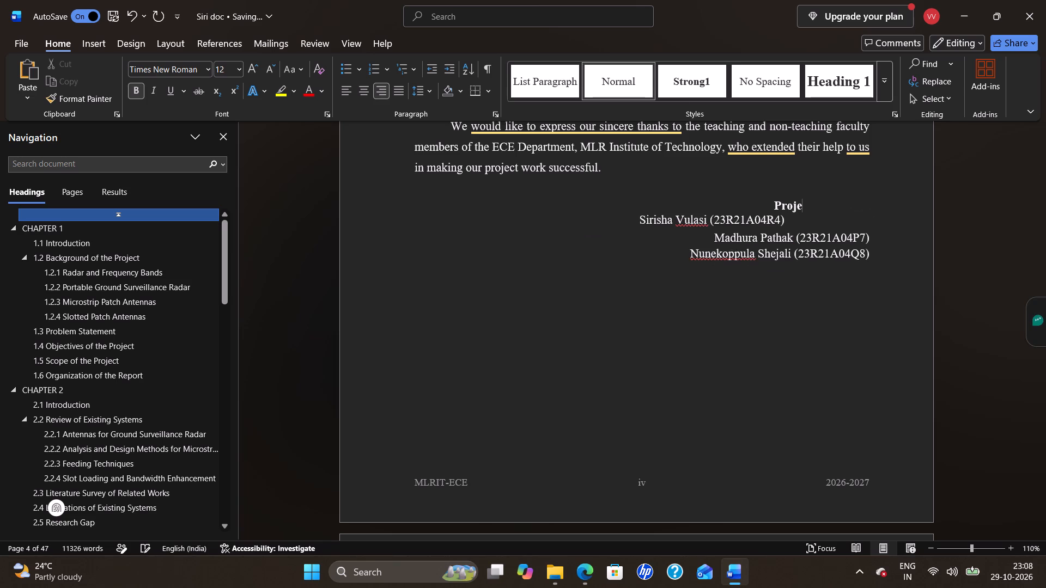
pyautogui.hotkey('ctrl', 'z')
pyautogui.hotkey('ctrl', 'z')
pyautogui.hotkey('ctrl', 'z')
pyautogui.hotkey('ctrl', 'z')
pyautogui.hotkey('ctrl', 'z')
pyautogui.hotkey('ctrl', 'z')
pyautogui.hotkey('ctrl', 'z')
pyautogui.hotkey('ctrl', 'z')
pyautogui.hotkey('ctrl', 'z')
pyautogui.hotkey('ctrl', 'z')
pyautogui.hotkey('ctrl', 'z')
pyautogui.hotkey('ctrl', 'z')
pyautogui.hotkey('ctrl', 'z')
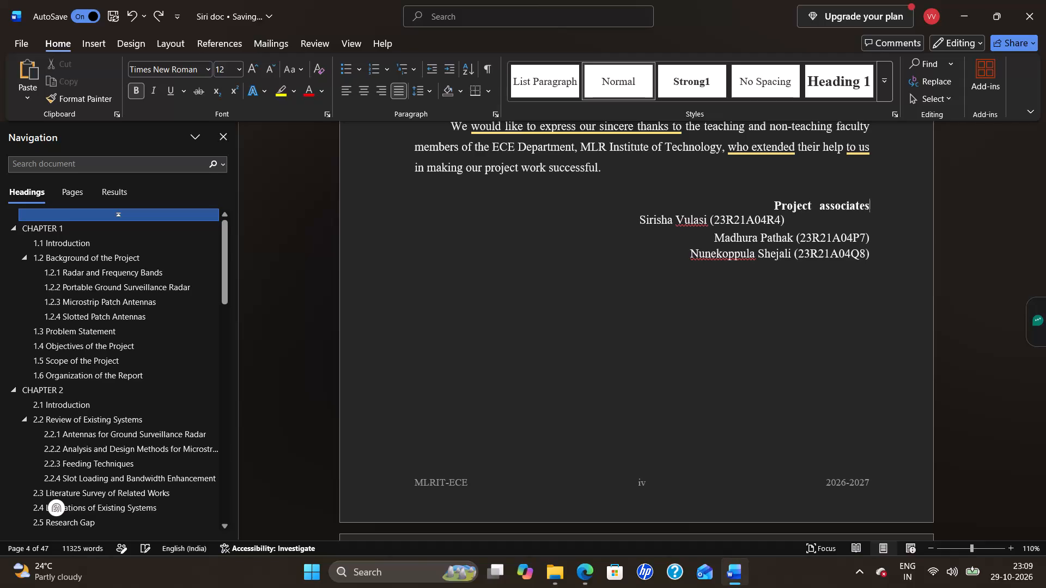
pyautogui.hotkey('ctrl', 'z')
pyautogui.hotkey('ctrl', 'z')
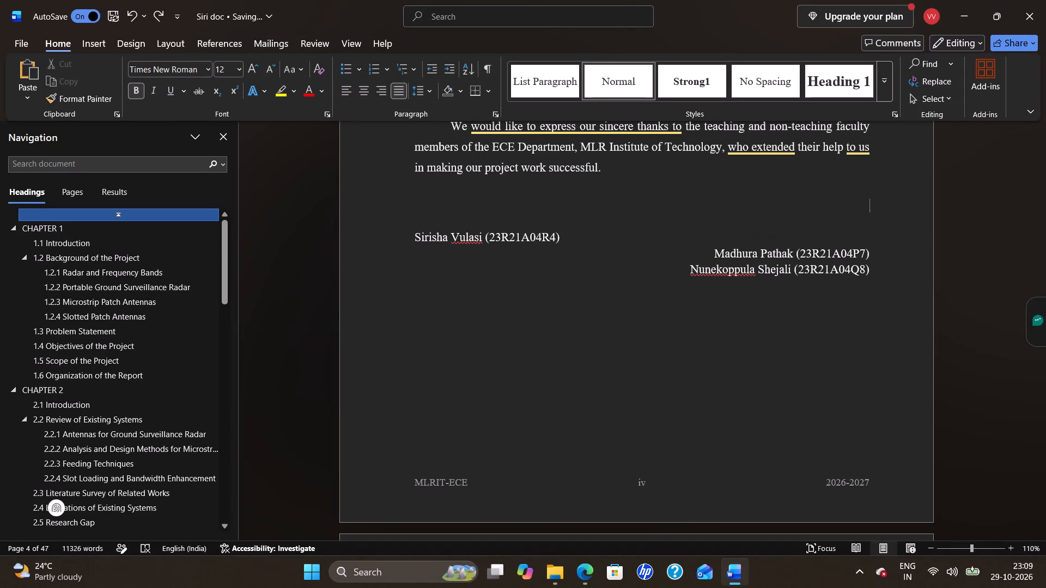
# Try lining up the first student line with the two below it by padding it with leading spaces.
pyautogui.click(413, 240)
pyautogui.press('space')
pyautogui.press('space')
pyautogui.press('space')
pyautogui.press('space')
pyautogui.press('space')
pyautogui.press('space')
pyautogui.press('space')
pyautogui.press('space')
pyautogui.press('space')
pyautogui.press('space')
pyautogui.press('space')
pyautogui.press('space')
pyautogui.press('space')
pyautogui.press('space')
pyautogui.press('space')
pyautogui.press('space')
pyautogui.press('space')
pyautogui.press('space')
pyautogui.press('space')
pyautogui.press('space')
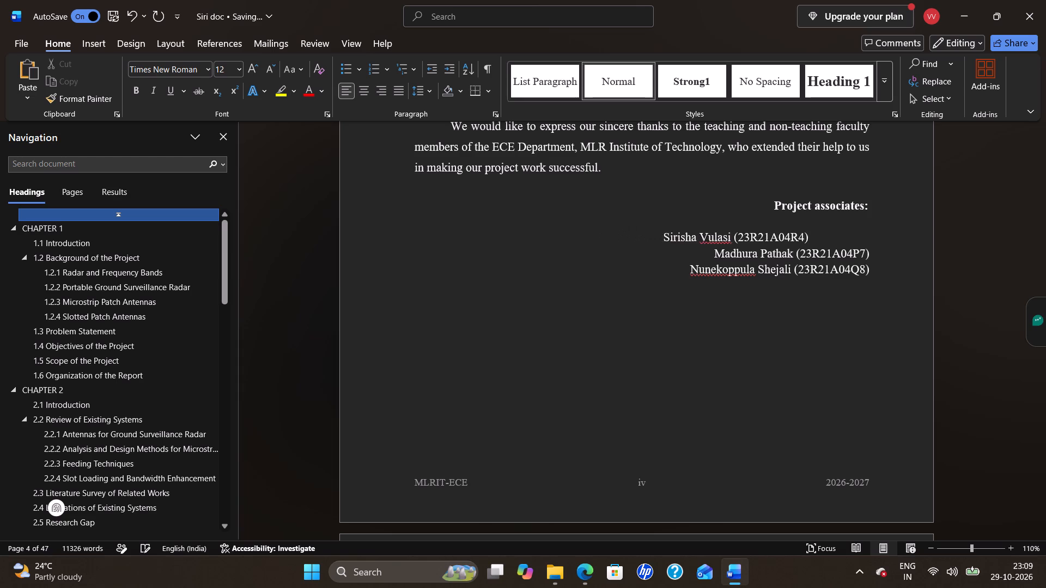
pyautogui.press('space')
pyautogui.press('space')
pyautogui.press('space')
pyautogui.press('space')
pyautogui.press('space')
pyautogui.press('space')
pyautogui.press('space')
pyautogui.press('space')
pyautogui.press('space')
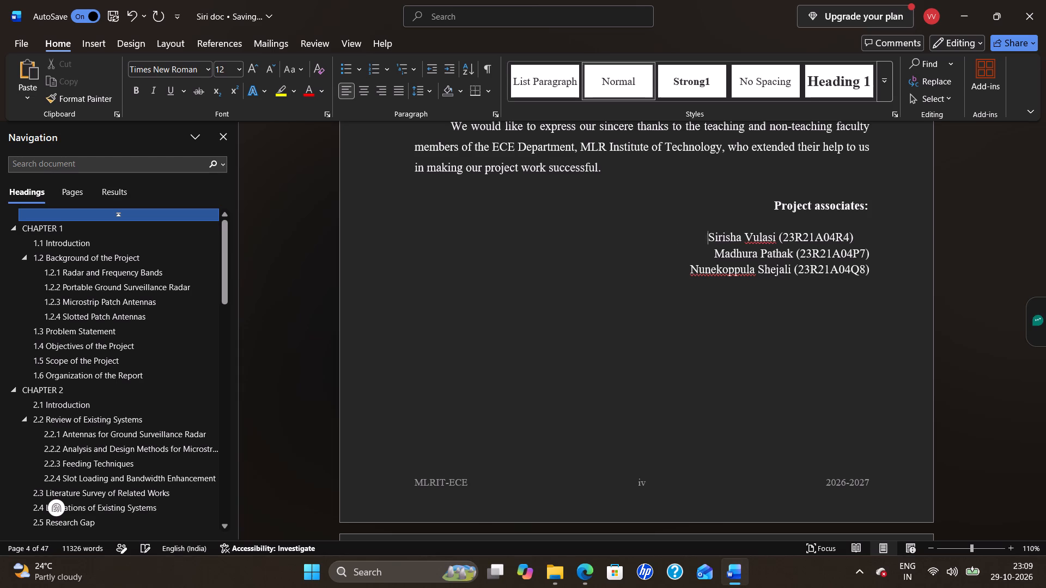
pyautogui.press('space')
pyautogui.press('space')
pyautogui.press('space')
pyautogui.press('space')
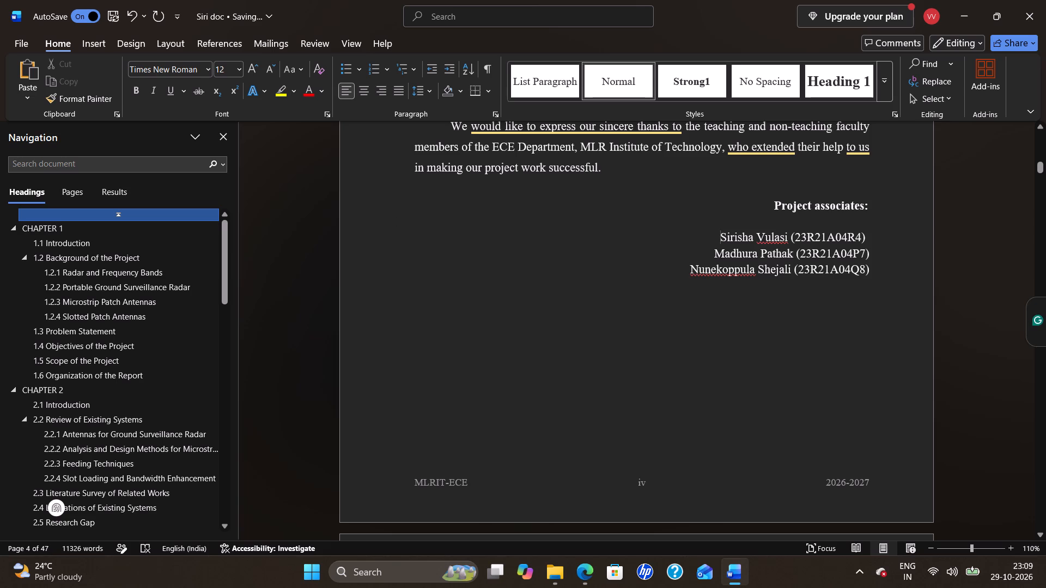
# Delete the three student lines under "Project associates:" and clear padding spaces left before them.
pyautogui.moveTo(874, 275); pyautogui.dragTo(735, 238)
pyautogui.press('BackSpace')
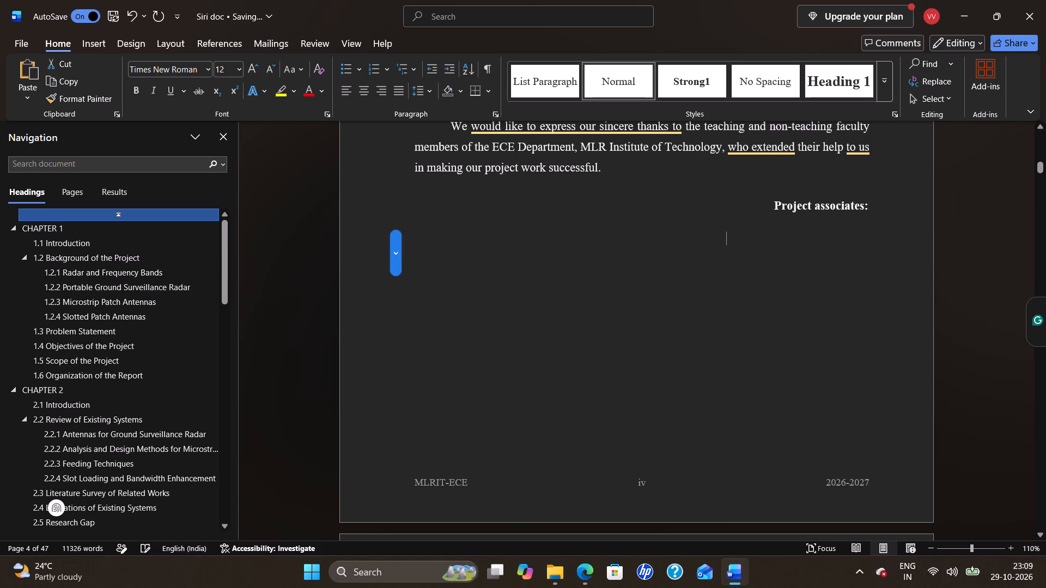
pyautogui.press('BackSpace')
pyautogui.press('BackSpace')
pyautogui.press('BackSpace')
pyautogui.press('BackSpace')
pyautogui.press('BackSpace')
pyautogui.press('BackSpace')
pyautogui.press('BackSpace')
pyautogui.press('BackSpace')
pyautogui.press('BackSpace')
pyautogui.press('BackSpace')
pyautogui.press('BackSpace')
pyautogui.press('BackSpace')
pyautogui.press('BackSpace')
pyautogui.press('BackSpace')
pyautogui.press('BackSpace')
pyautogui.press('BackSpace')
pyautogui.press('BackSpace')
pyautogui.press('BackSpace')
pyautogui.press('BackSpace')
pyautogui.press('BackSpace')
pyautogui.press('BackSpace')
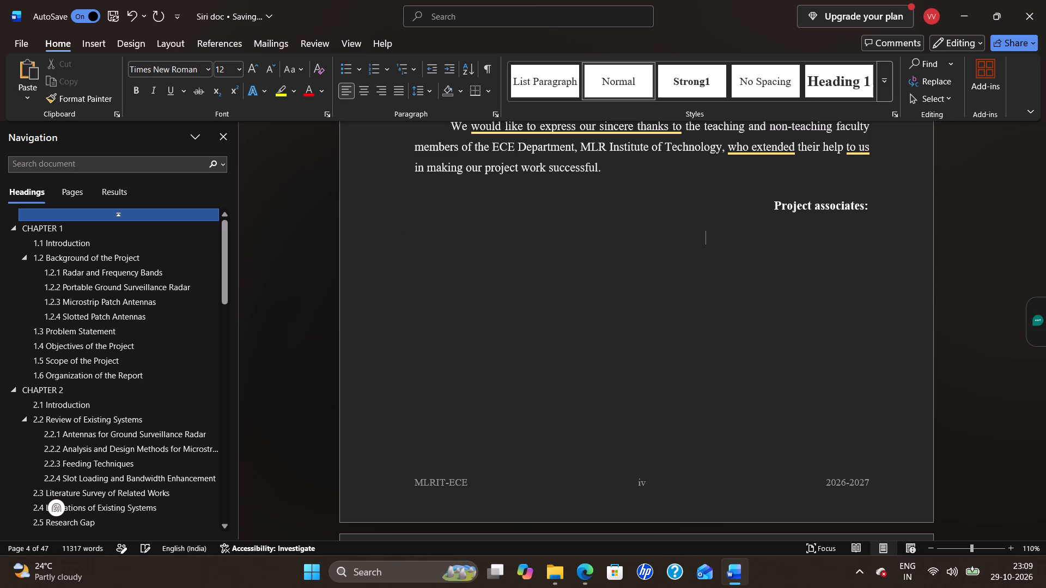
# Start a new line directly after "Project associates:", paste the three copied student lines there, and save the document.
pyautogui.press('Up')
pyautogui.press('Up')
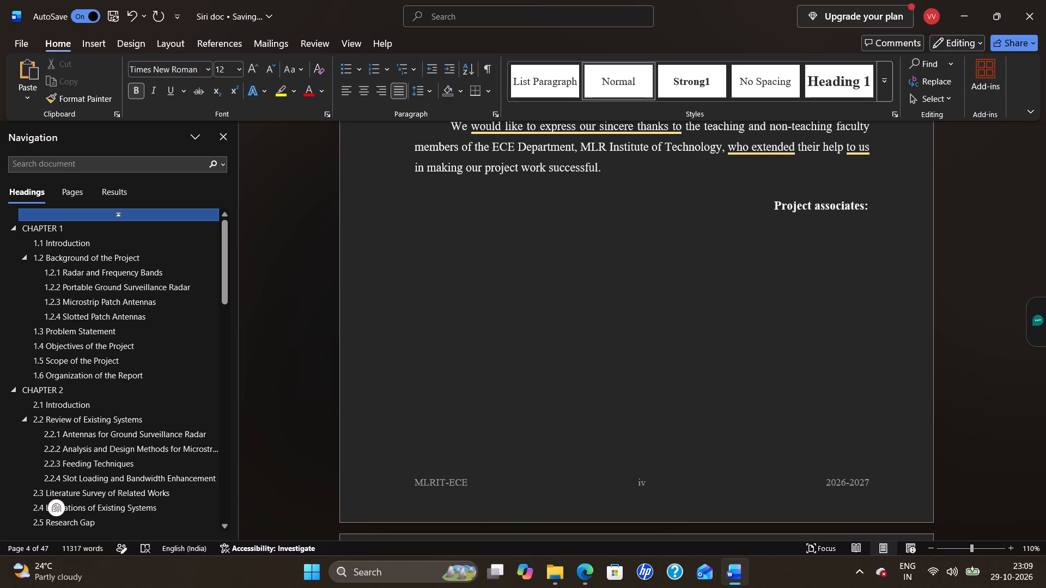
pyautogui.press('Right')
pyautogui.press('Right')
pyautogui.press('Right')
pyautogui.press('Right')
pyautogui.press('Right')
pyautogui.press('Right')
pyautogui.press('Right')
pyautogui.press('Right')
pyautogui.press('Right')
pyautogui.press('Right')
pyautogui.press('Right')
pyautogui.press('Right')
pyautogui.press('Right')
pyautogui.press('Right')
pyautogui.press('Right')
pyautogui.press('Right')
pyautogui.press('Right')
pyautogui.press('Right')
pyautogui.press('Right')
pyautogui.press('Right')
pyautogui.press('Right')
pyautogui.press('Right')
pyautogui.press('Right')
pyautogui.press('Right')
pyautogui.press('Return')
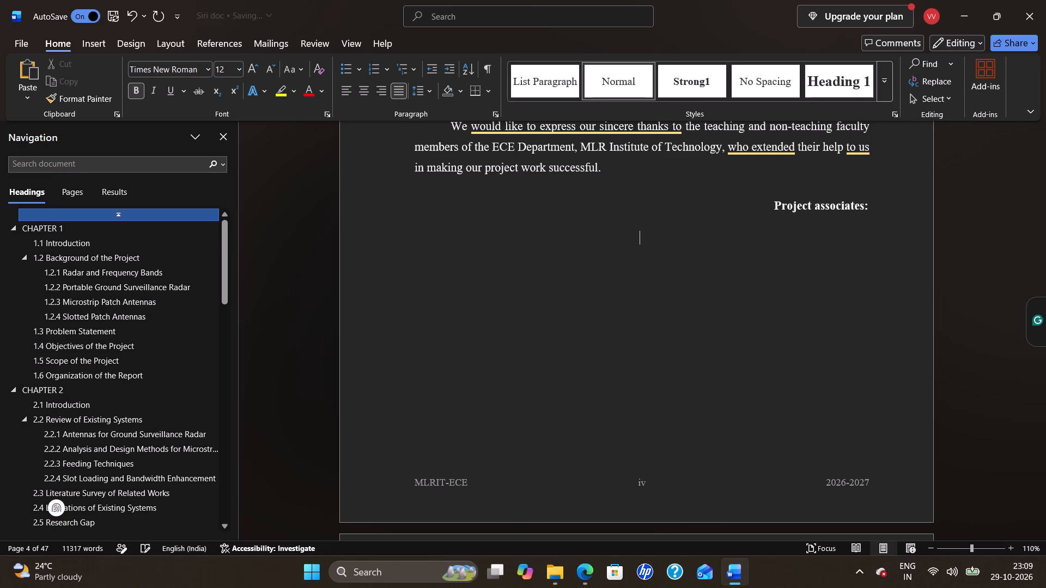
pyautogui.hotkey('ctrl', 'v')
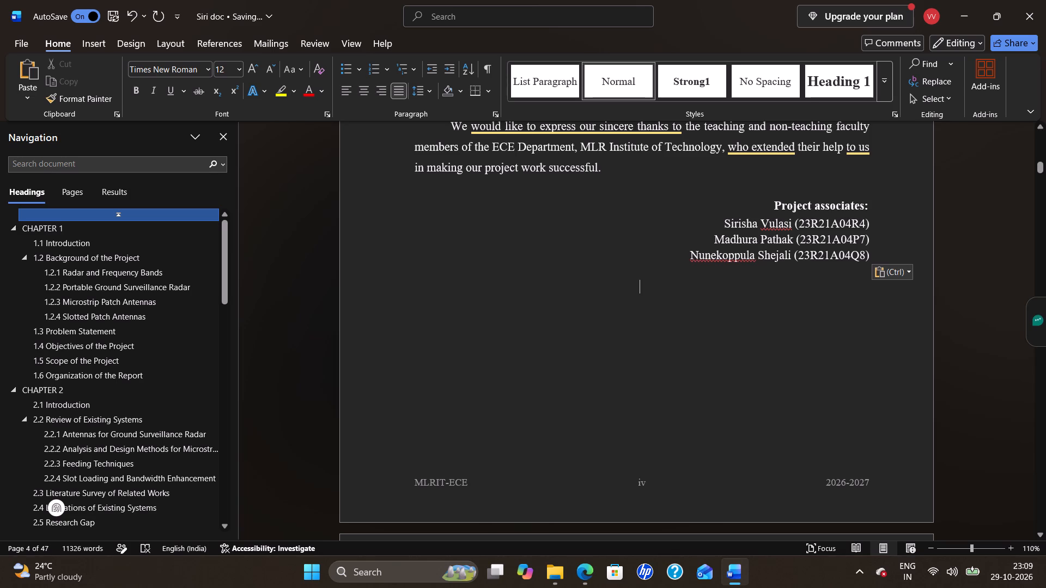
pyautogui.hotkey('ctrl', 's')
# Review the report's front pages, checking the student names on the title page and in the certificate.
pyautogui.scroll(-4, 733, 297)
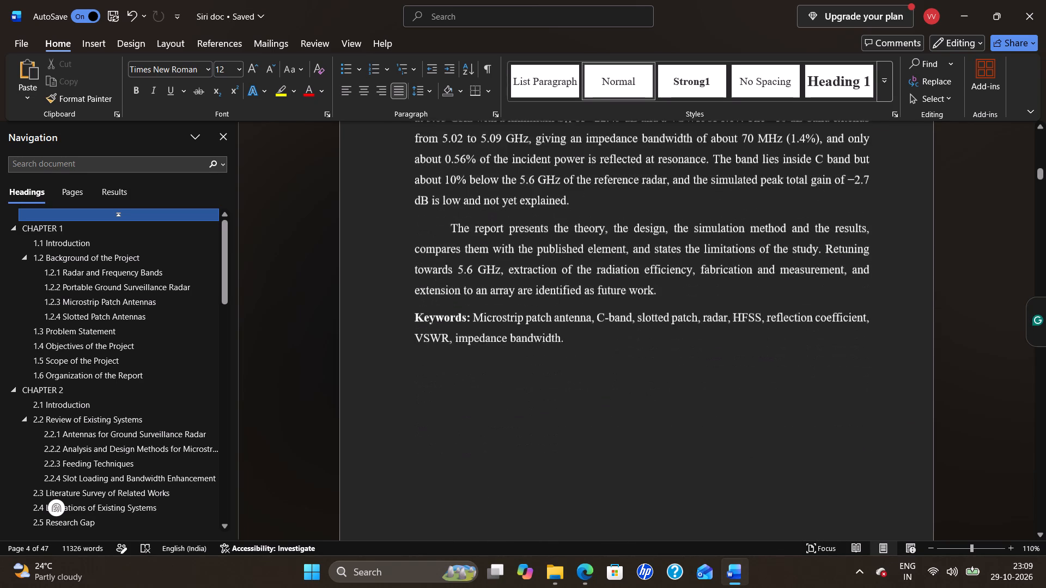
pyautogui.scroll(-2, 733, 297)
pyautogui.scroll(6, 733, 297)
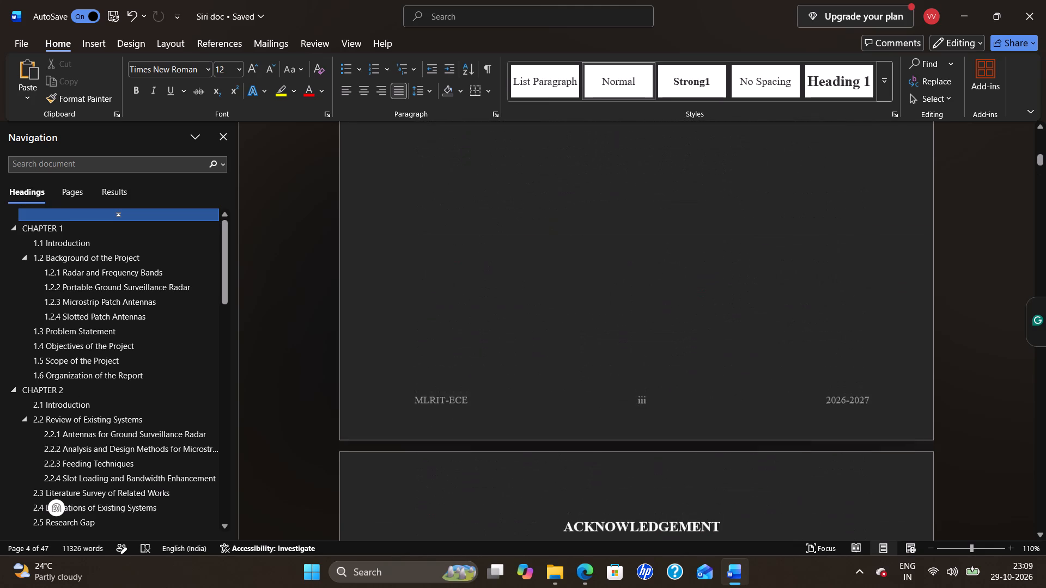
pyautogui.scroll(3, 733, 297)
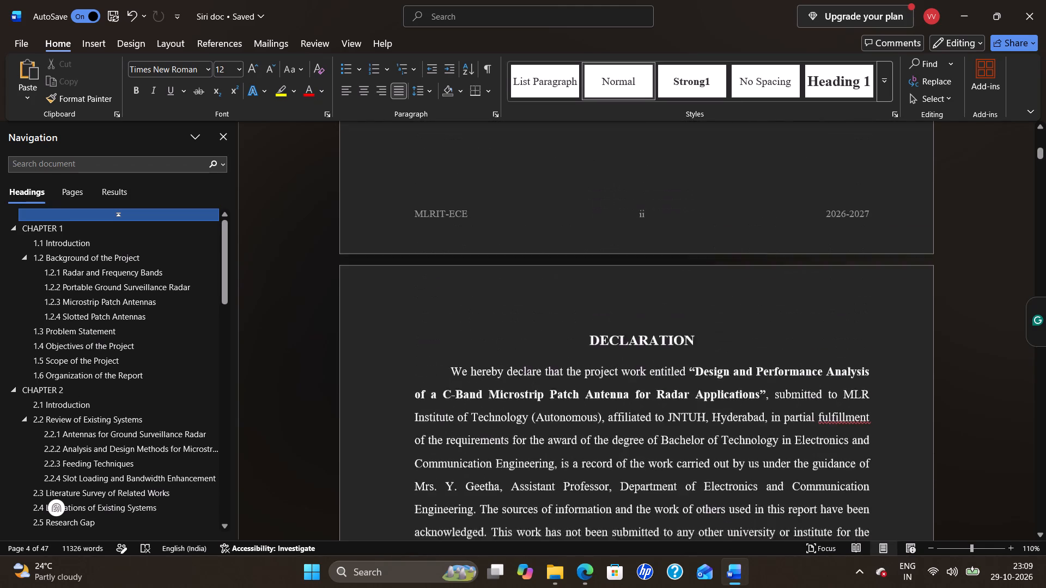
pyautogui.scroll(5, 733, 297)
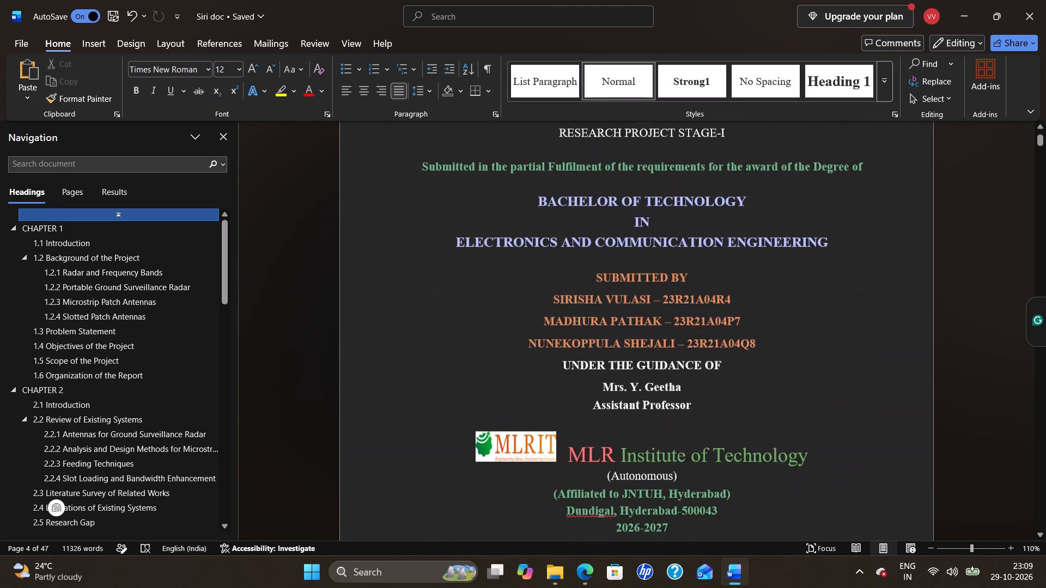
pyautogui.scroll(-4, 733, 297)
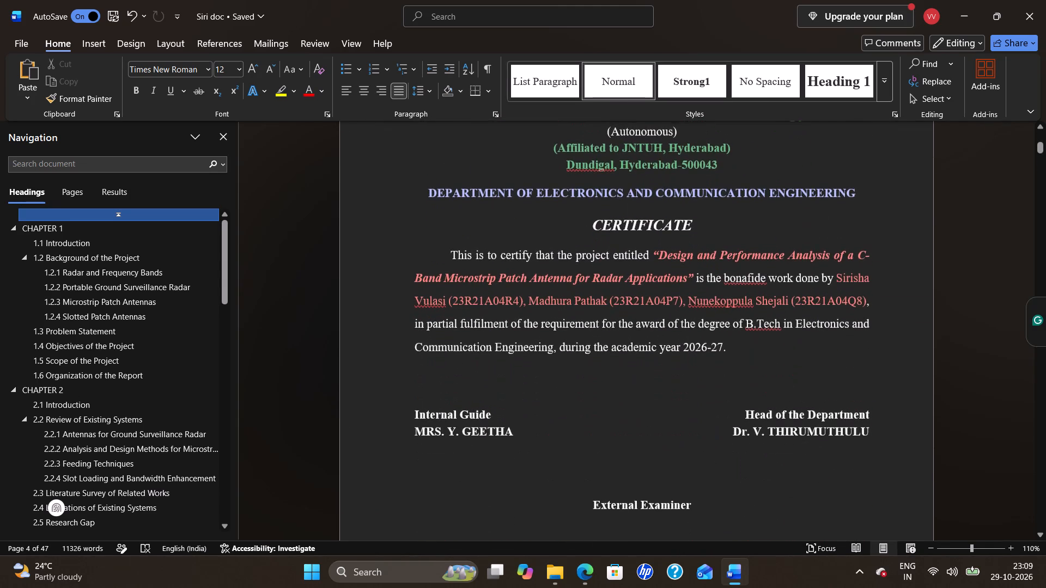
pyautogui.scroll(-1, 733, 297)
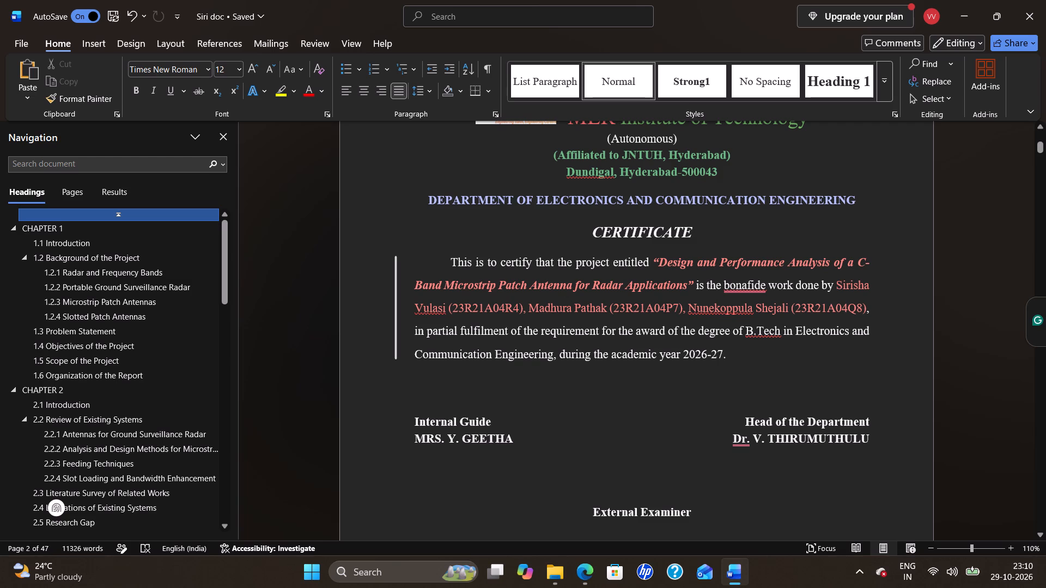
# In the certificate's student list, add a space before the second student and replace the comma before the third with "and".
pyautogui.click(526, 309)
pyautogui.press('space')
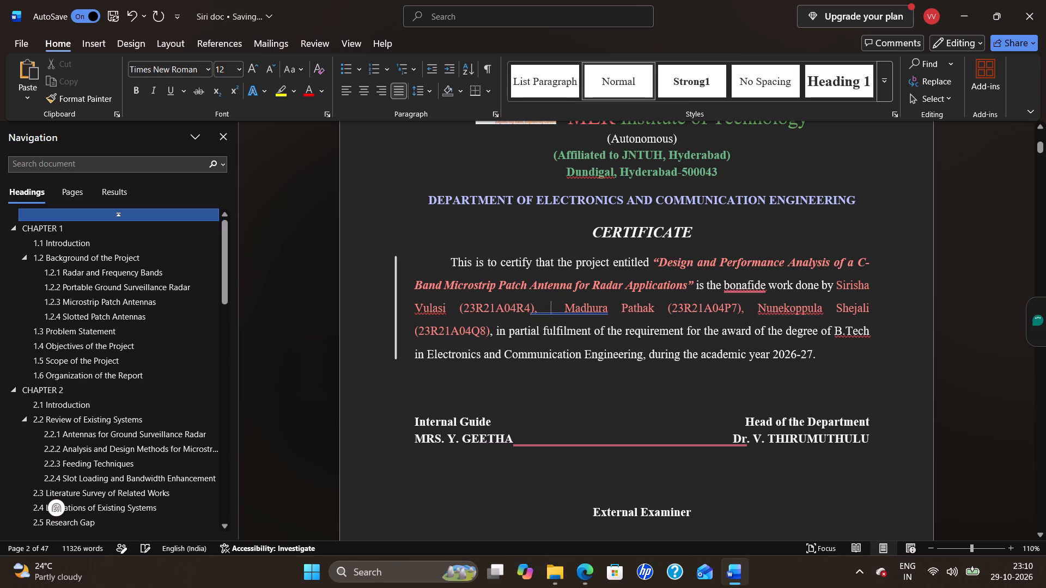
pyautogui.click(751, 310)
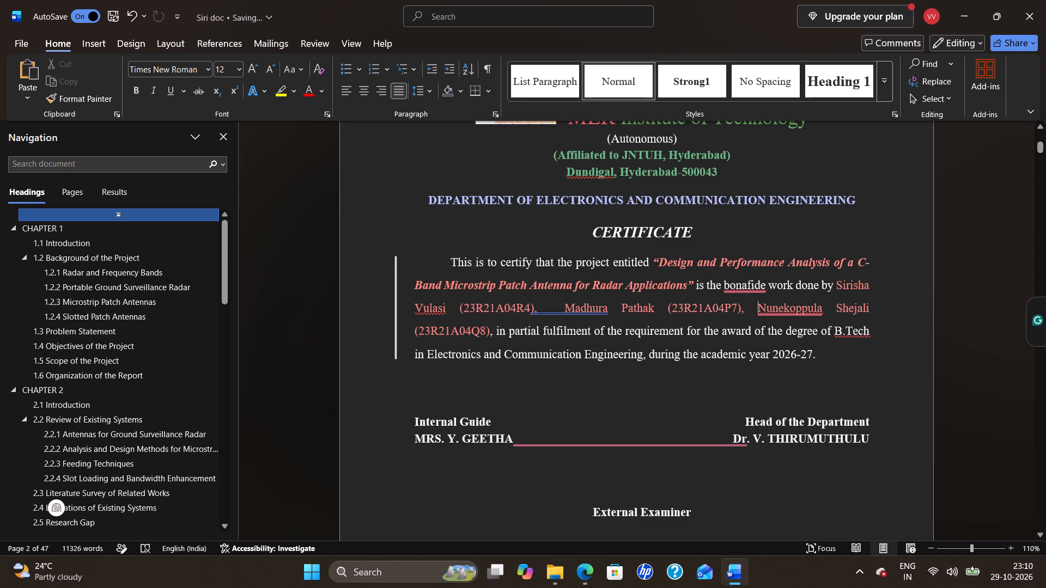
pyautogui.press('BackSpace')
pyautogui.press('BackSpace')
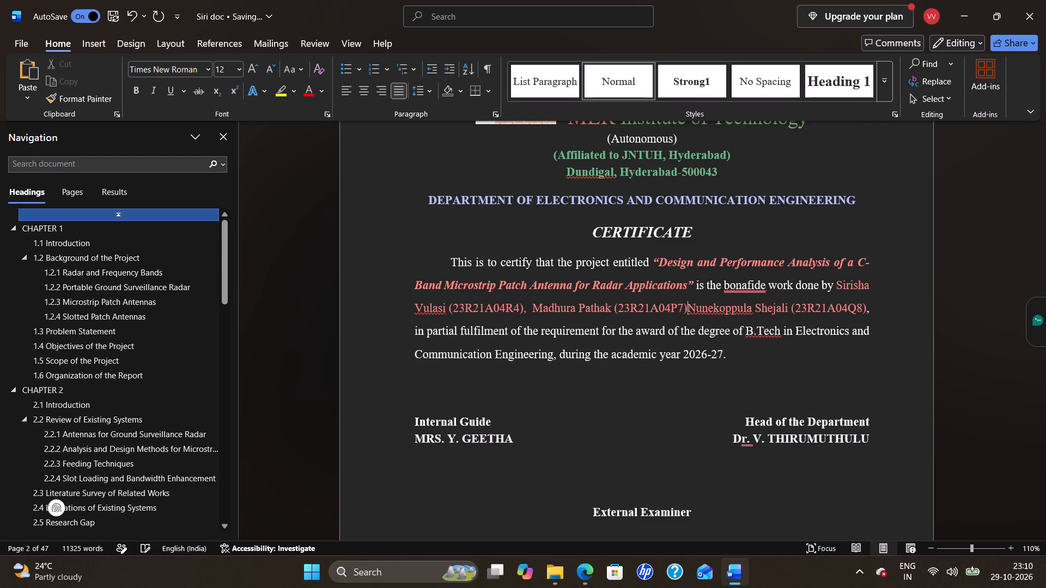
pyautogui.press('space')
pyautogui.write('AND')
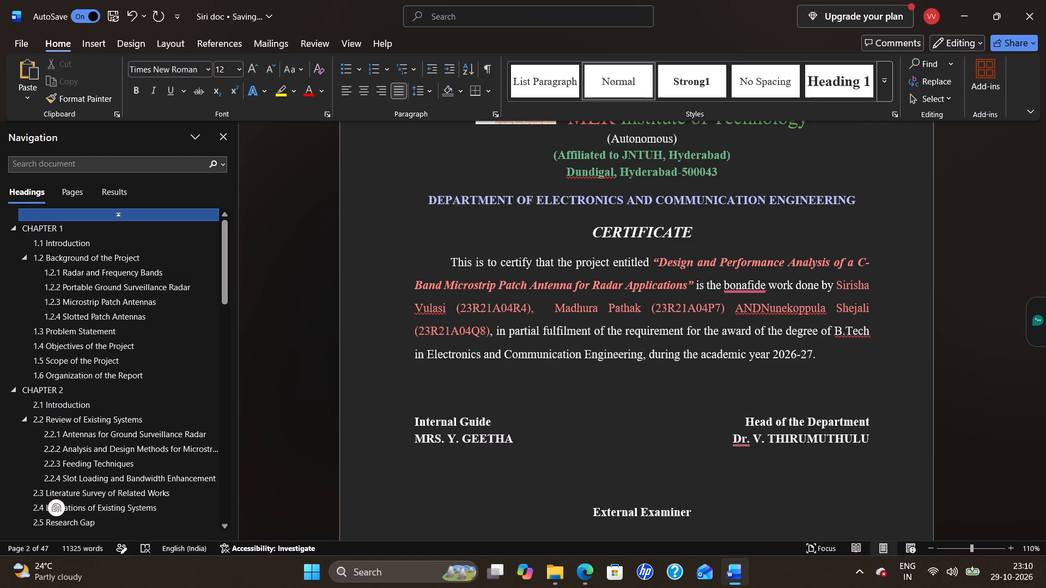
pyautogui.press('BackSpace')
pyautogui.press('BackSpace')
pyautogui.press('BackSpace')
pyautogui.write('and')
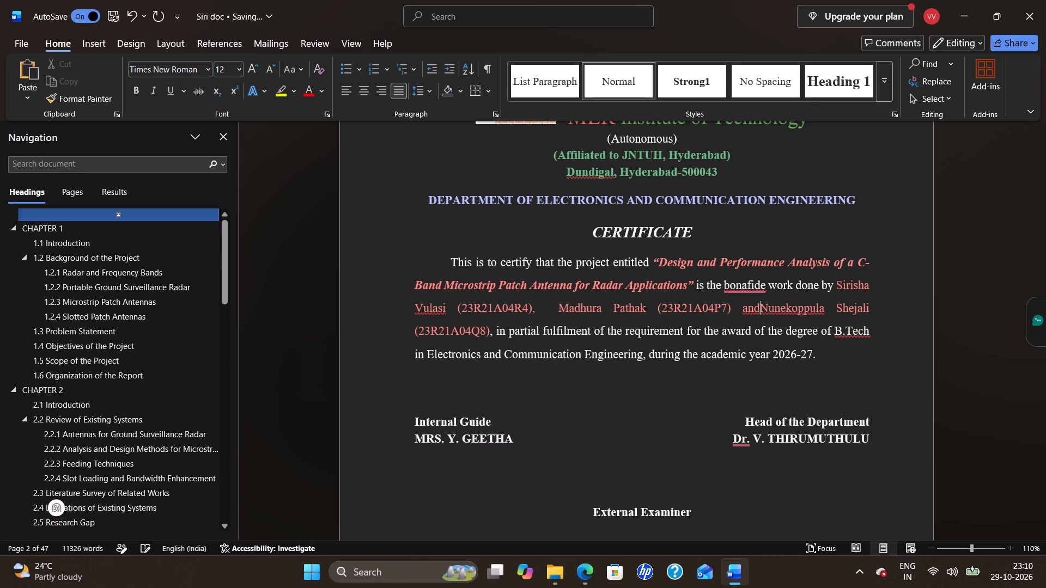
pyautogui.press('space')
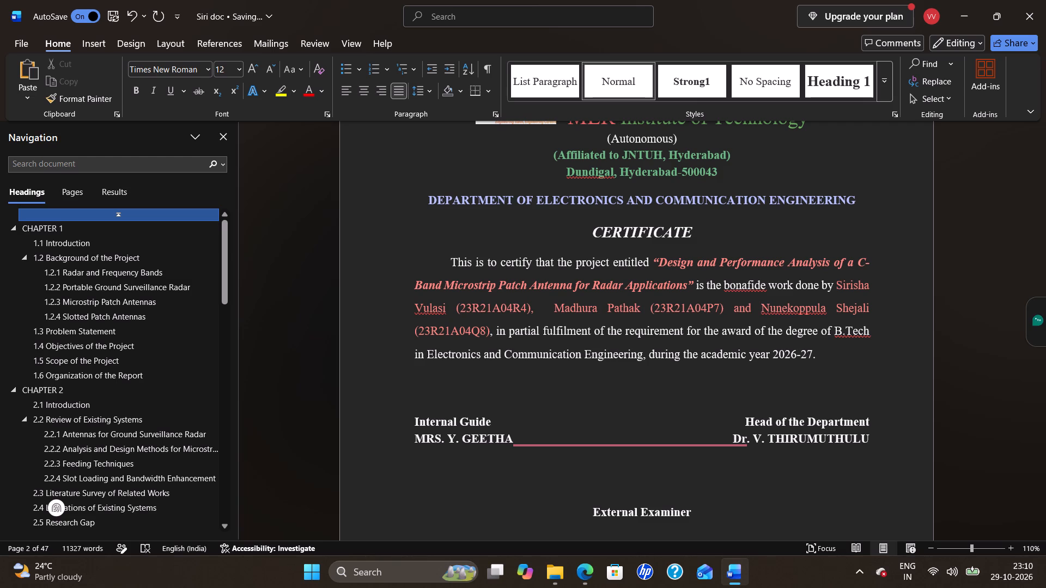
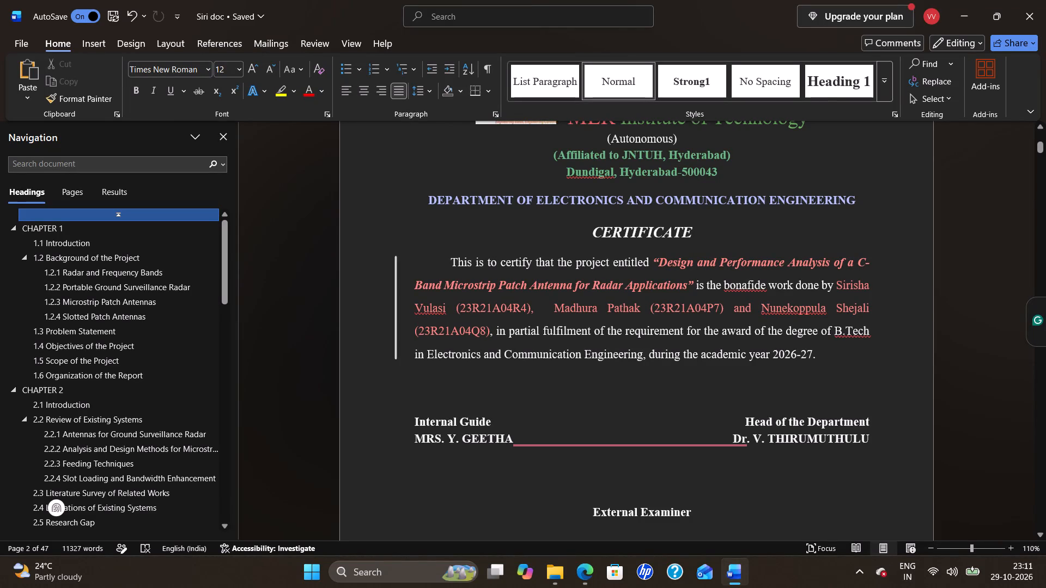
# Save Siri doc with the edited certificate student list and close the document.
pyautogui.scroll(3, 772, 326)
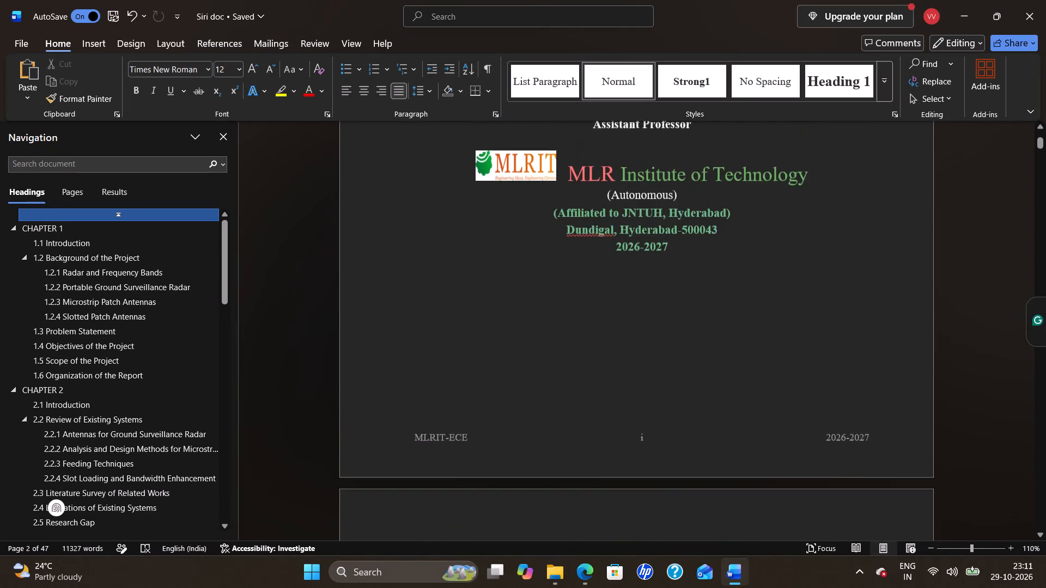
pyautogui.scroll(2, 772, 326)
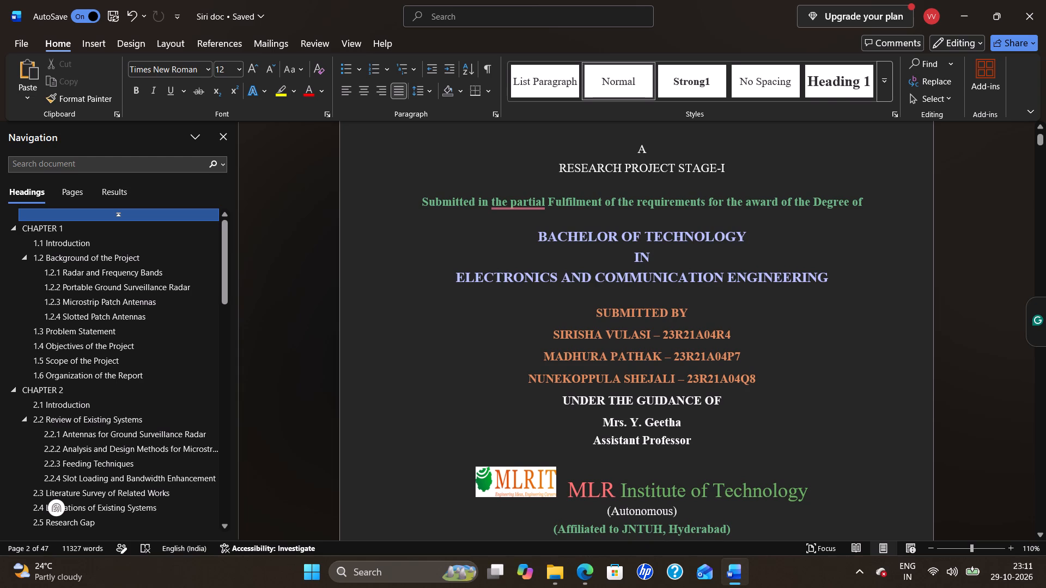
pyautogui.scroll(-4, 772, 326)
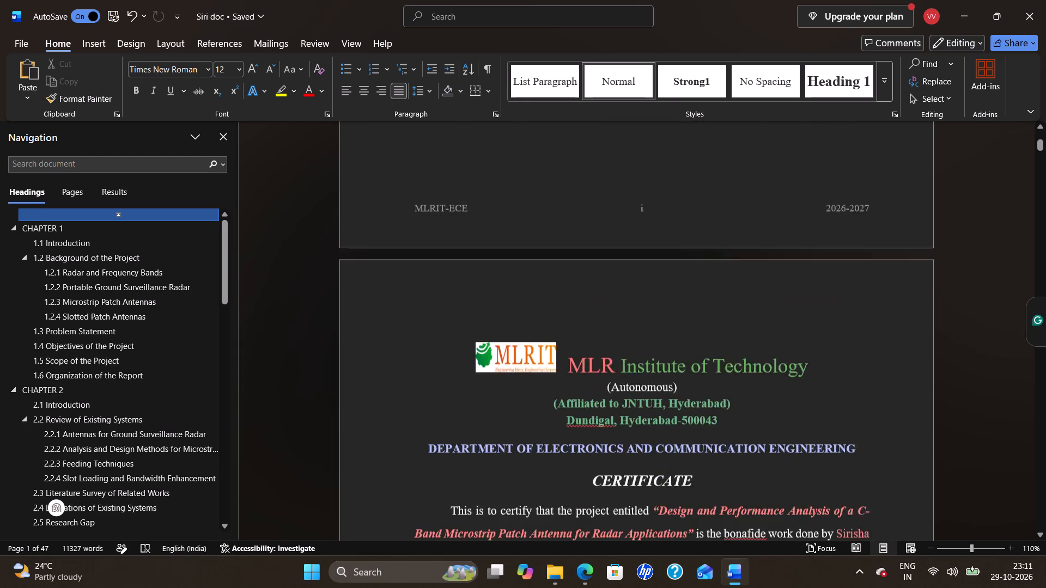
pyautogui.scroll(-2, 772, 326)
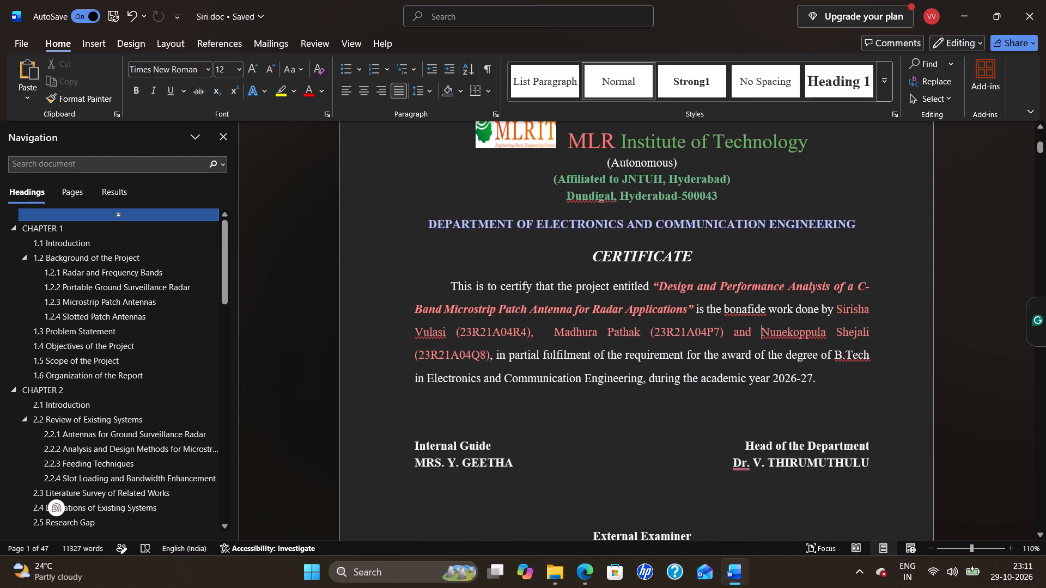
pyautogui.hotkey('ctrl', 's')
pyautogui.hotkey('ctrl', 's')
pyautogui.hotkey('ctrl', 's')
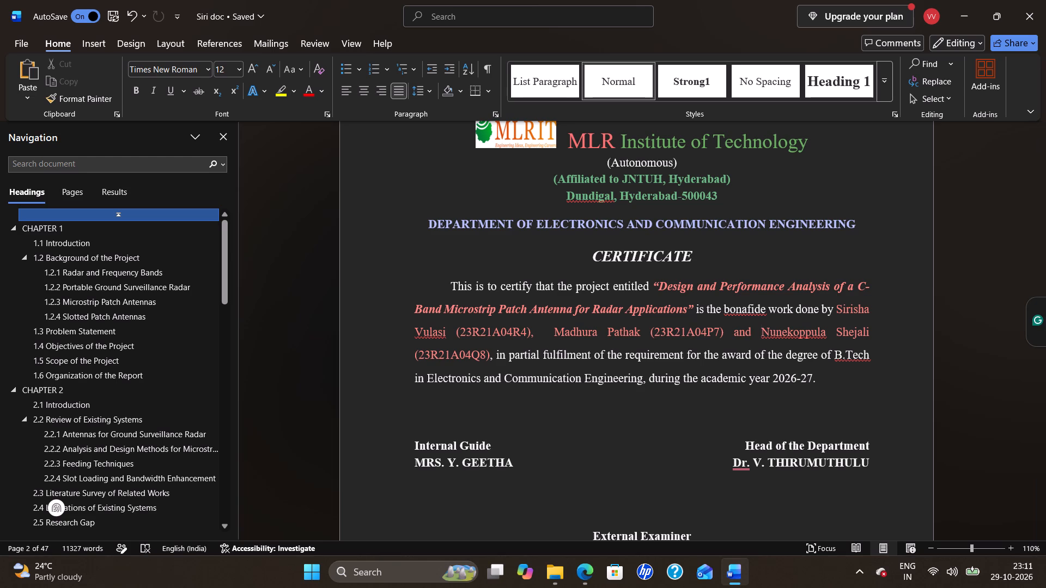
pyautogui.click(1032, 16)
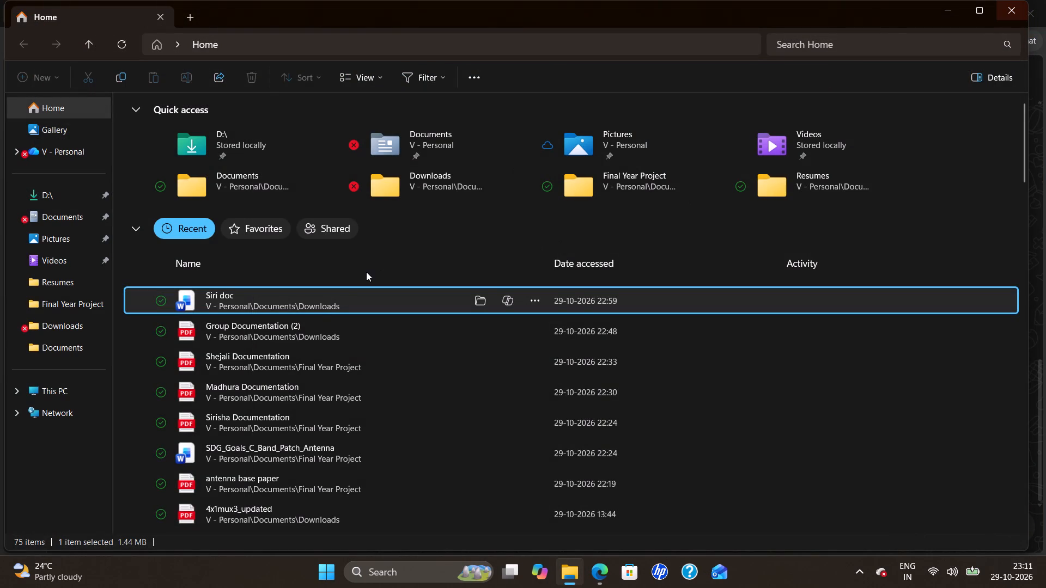
# Reopen Siri doc from the recent files and check the student names on the title page and in the certificate.
pyautogui.doubleClick(319, 307)
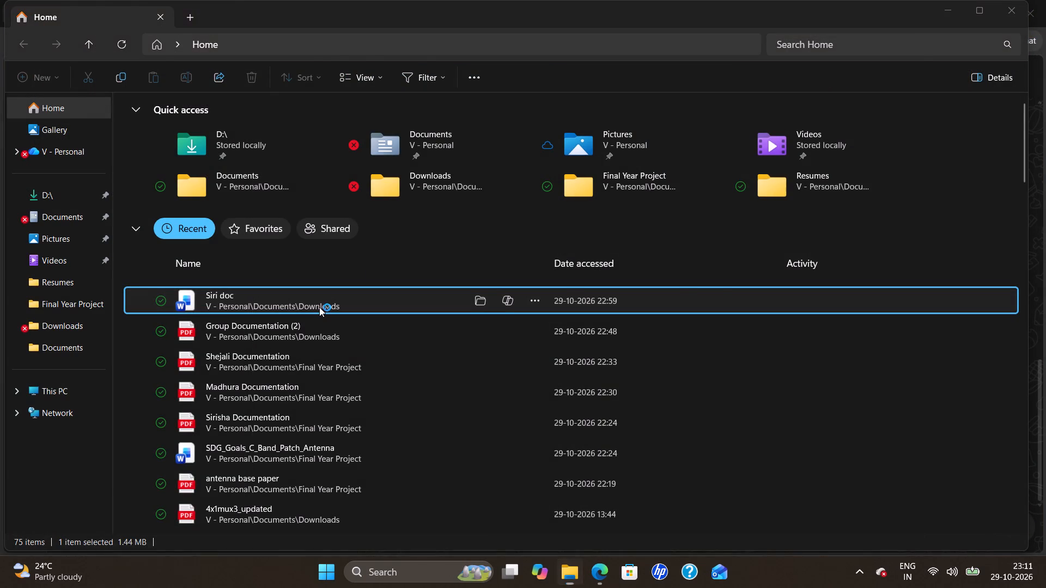
pyautogui.scroll(-2, 595, 326)
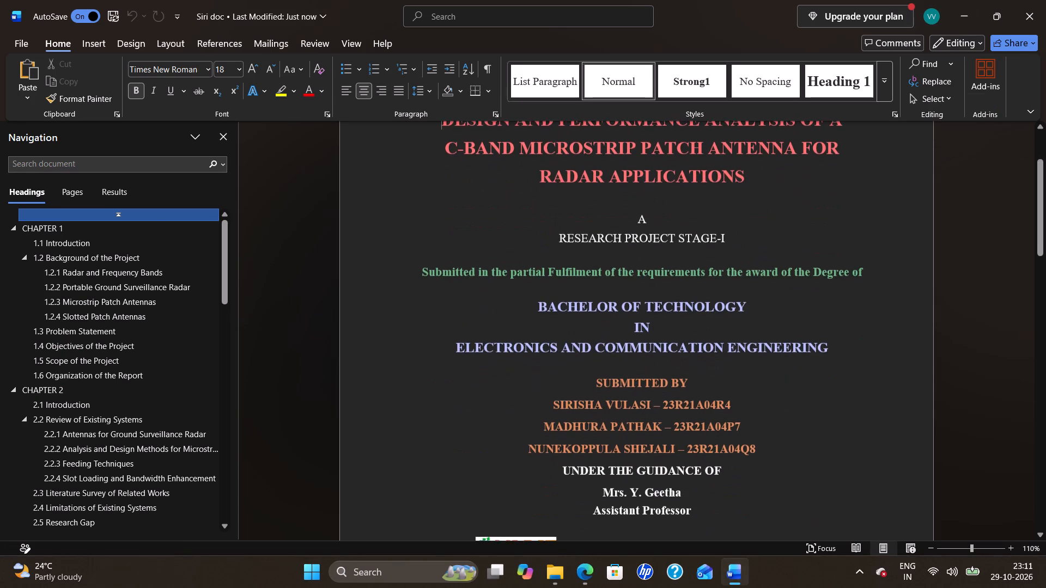
pyautogui.scroll(-4, 595, 326)
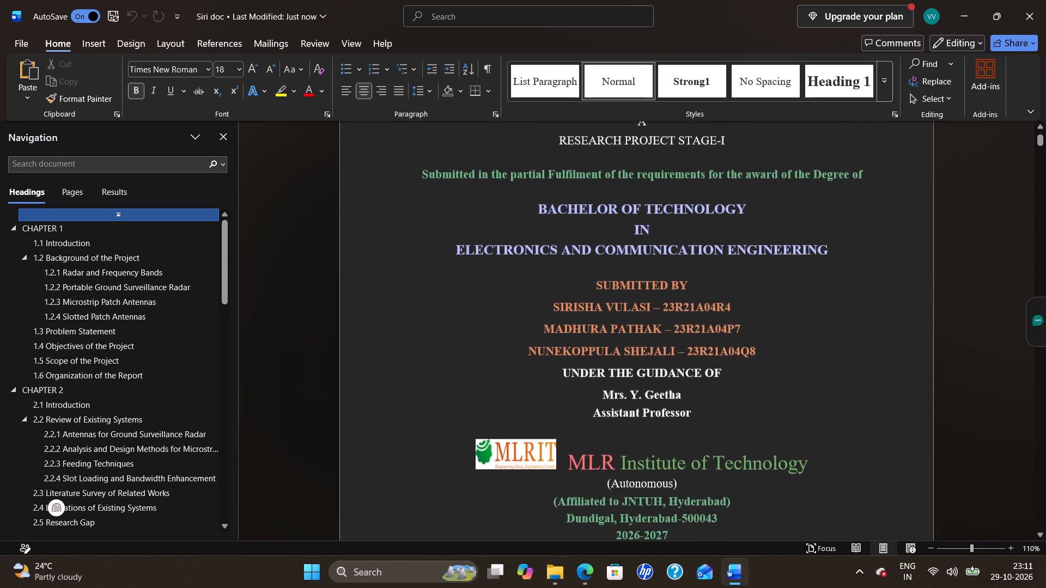
pyautogui.scroll(-4, 595, 326)
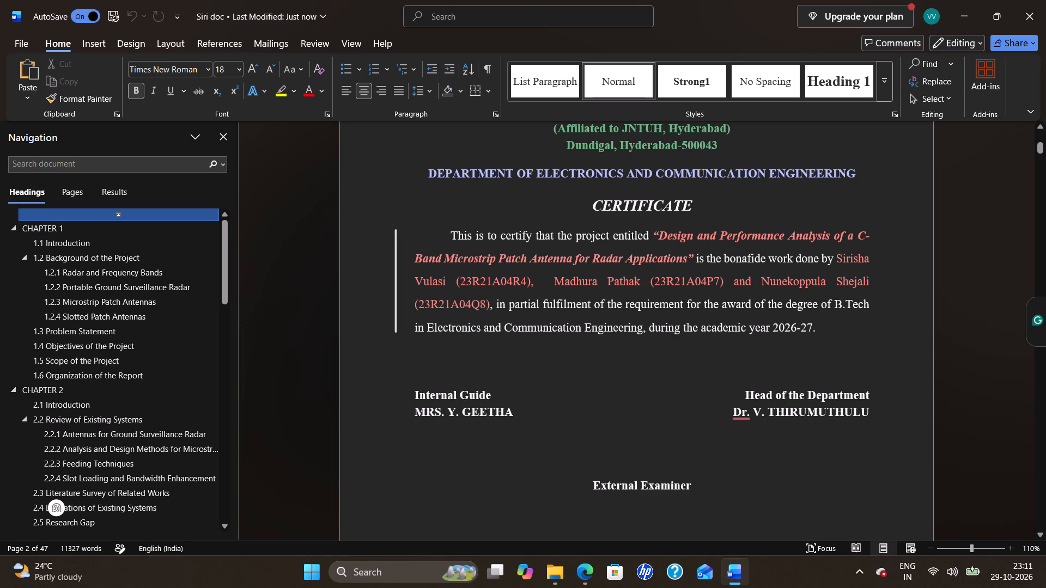
pyautogui.scroll(-1, 709, 268)
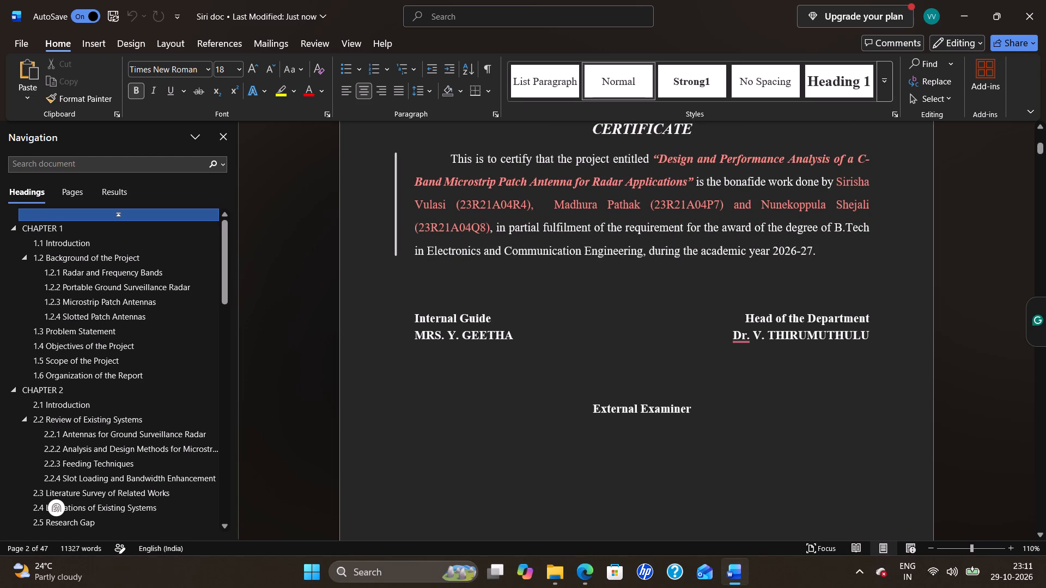
pyautogui.scroll(-2, 709, 268)
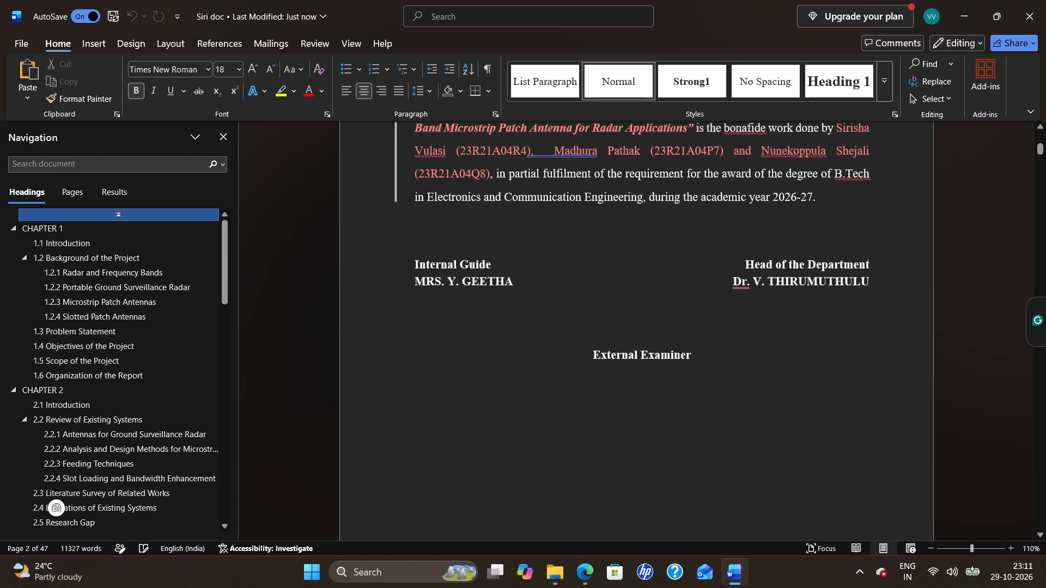
# Check the "Project associates:" lists in the declaration and acknowledgement, look over the abstract, and close the document.
pyautogui.scroll(-5, 709, 268)
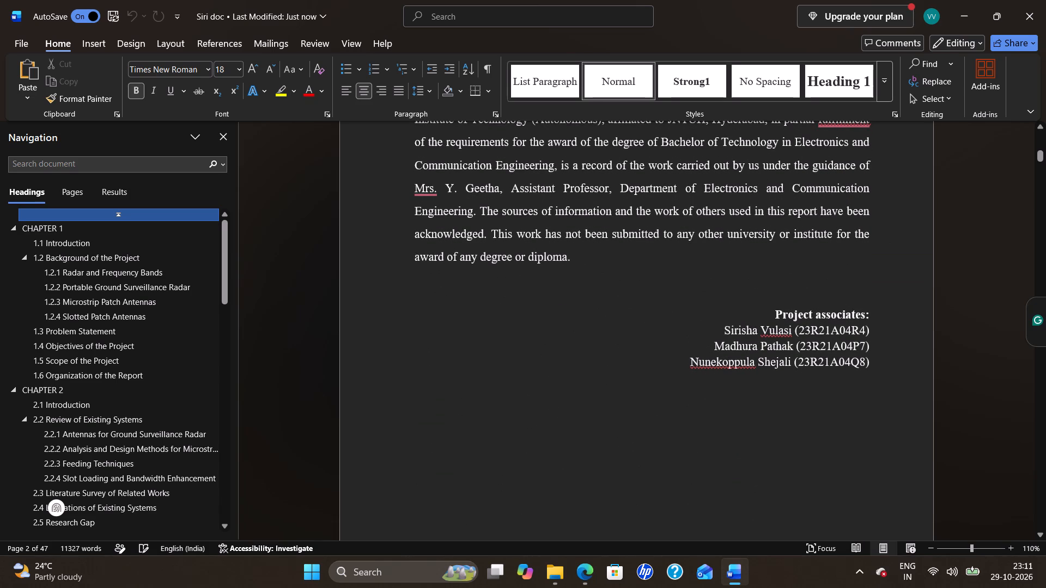
pyautogui.scroll(-1, 709, 268)
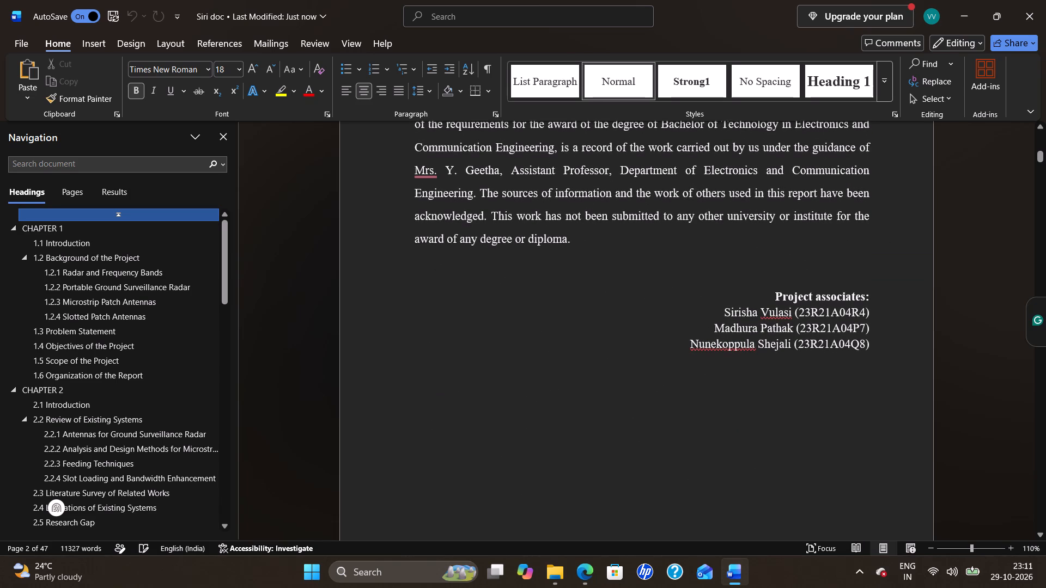
pyautogui.scroll(-1, 709, 268)
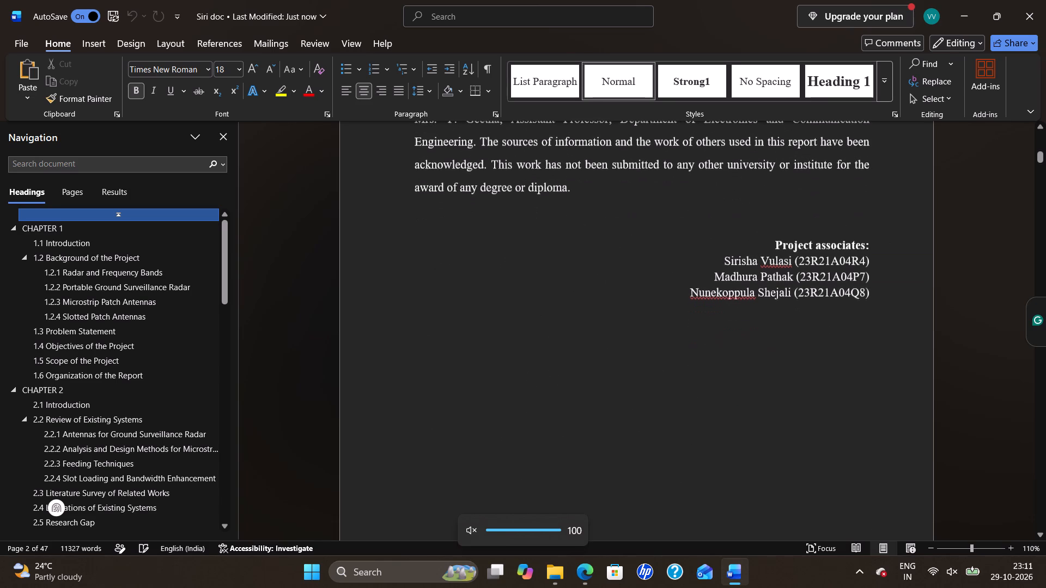
pyautogui.scroll(-1, 709, 268)
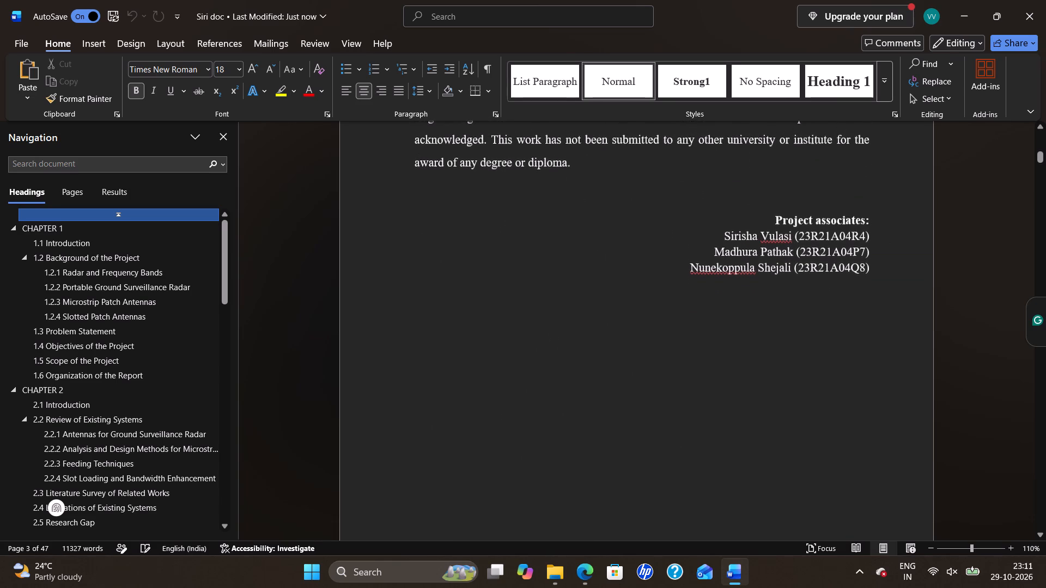
pyautogui.scroll(-4, 709, 268)
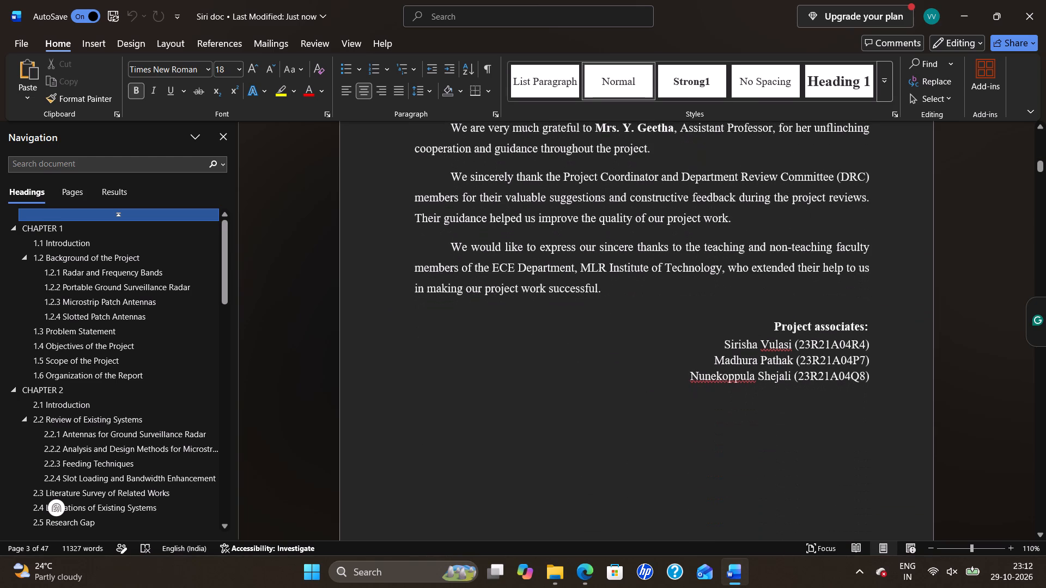
pyautogui.scroll(-2, 709, 268)
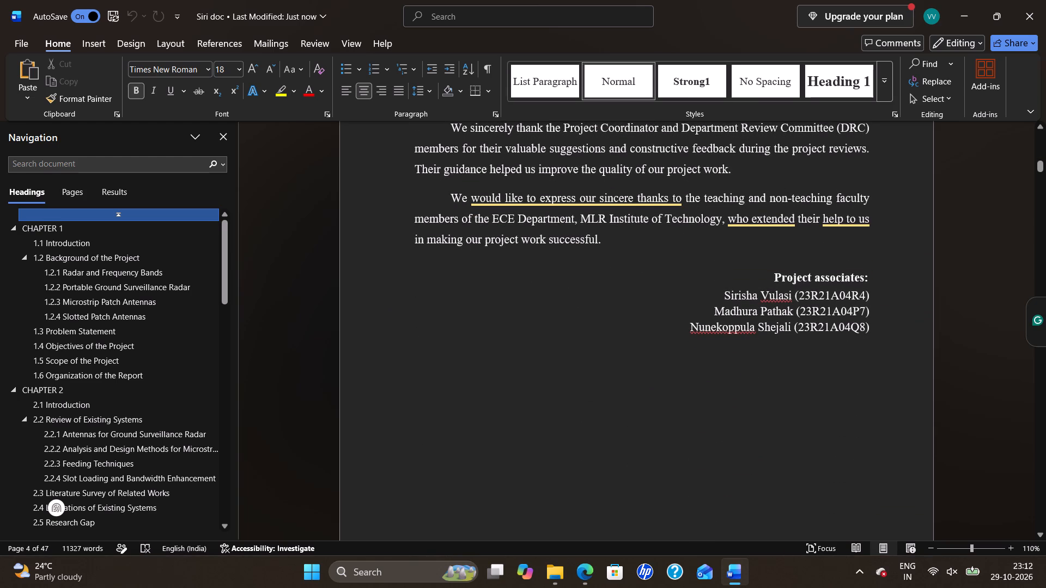
pyautogui.scroll(-3, 709, 268)
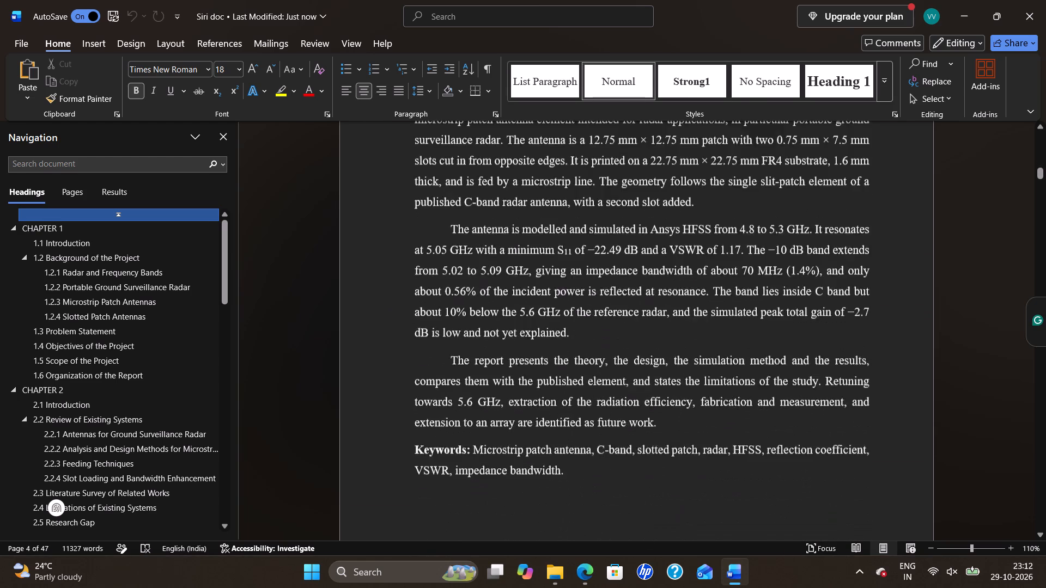
pyautogui.scroll(-1, 709, 268)
pyautogui.click(1024, 26)
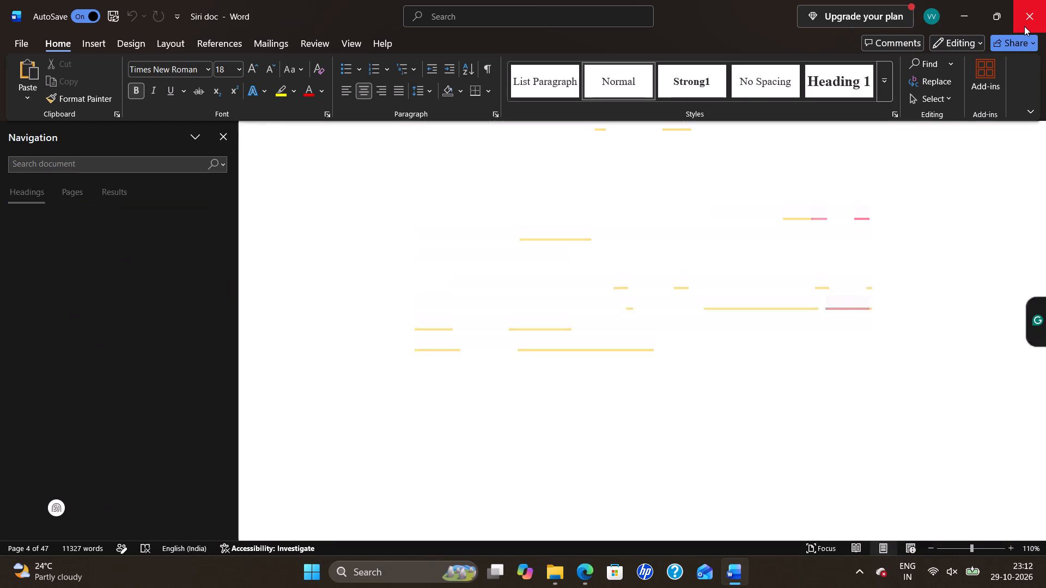
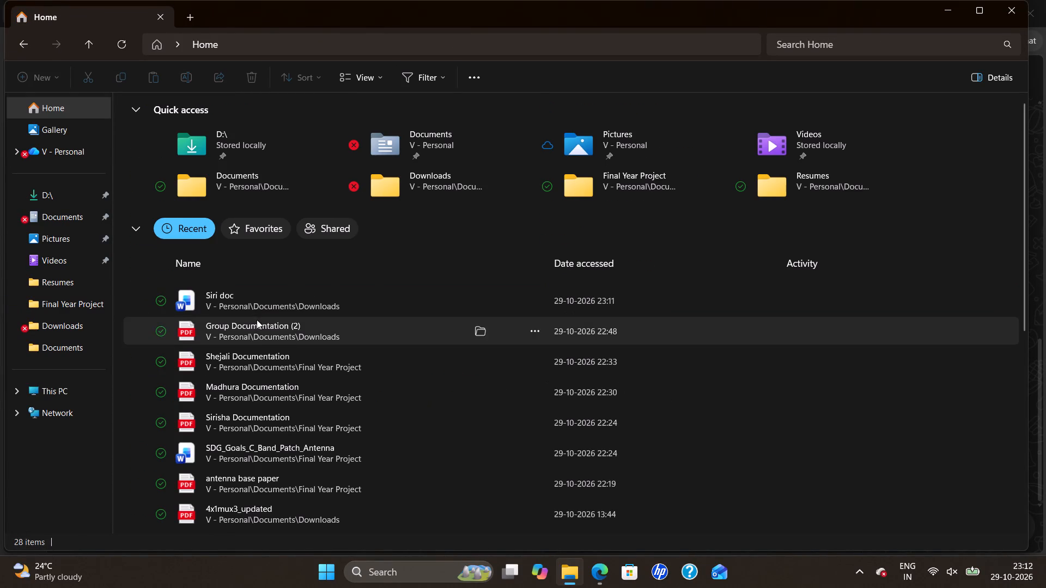
# Paste the copied Siri doc file into the Final Year Project folder.
pyautogui.click(61, 305)
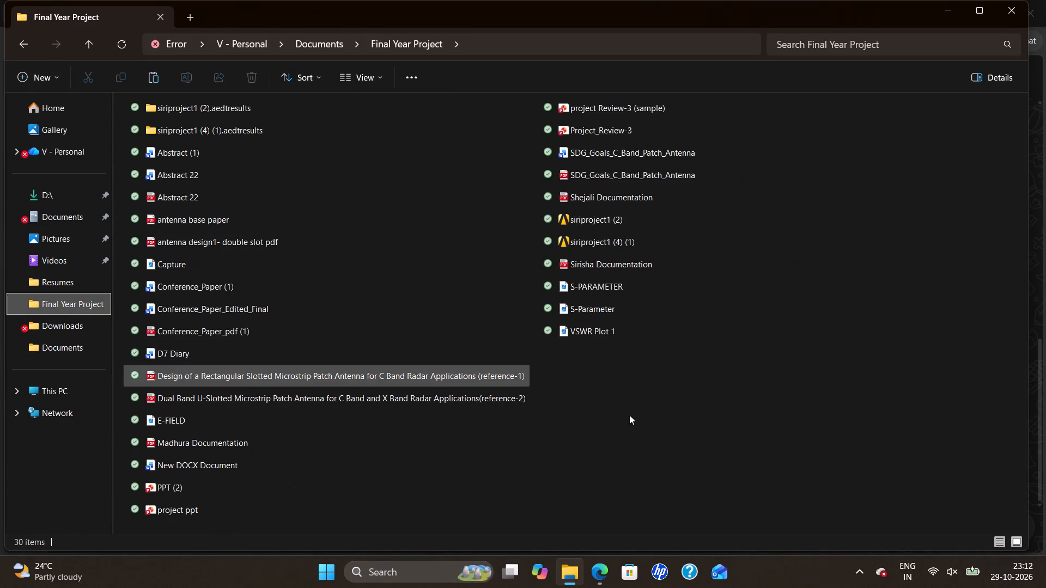
pyautogui.click(663, 433)
pyautogui.hotkey('ctrl', 'v')
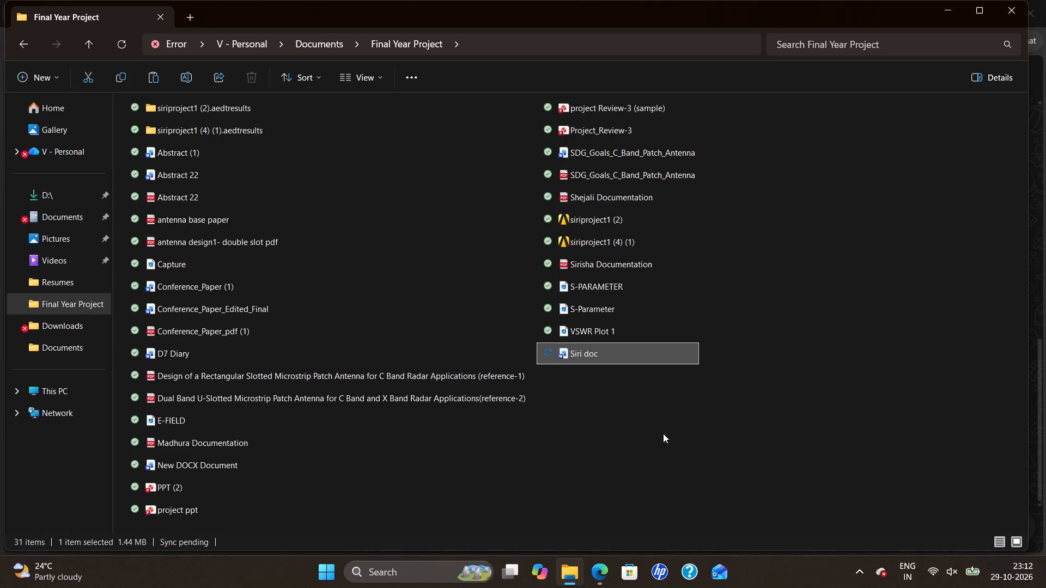
# Open the SDG_Goals_C_Band_Patch_Antenna Word document, look over its project title and roll numbers, and close it.
pyautogui.doubleClick(607, 160)
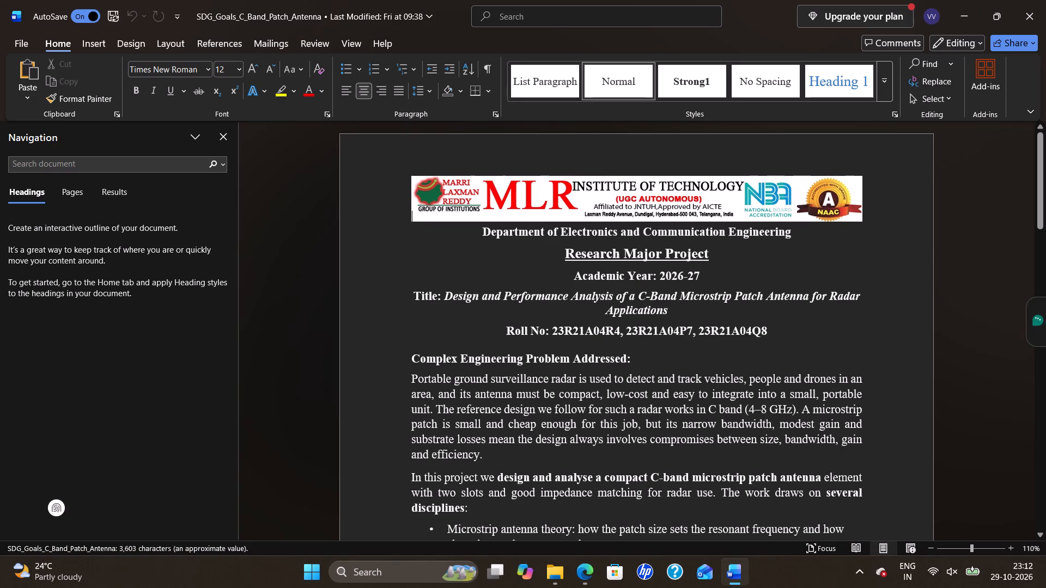
pyautogui.click(1031, 21)
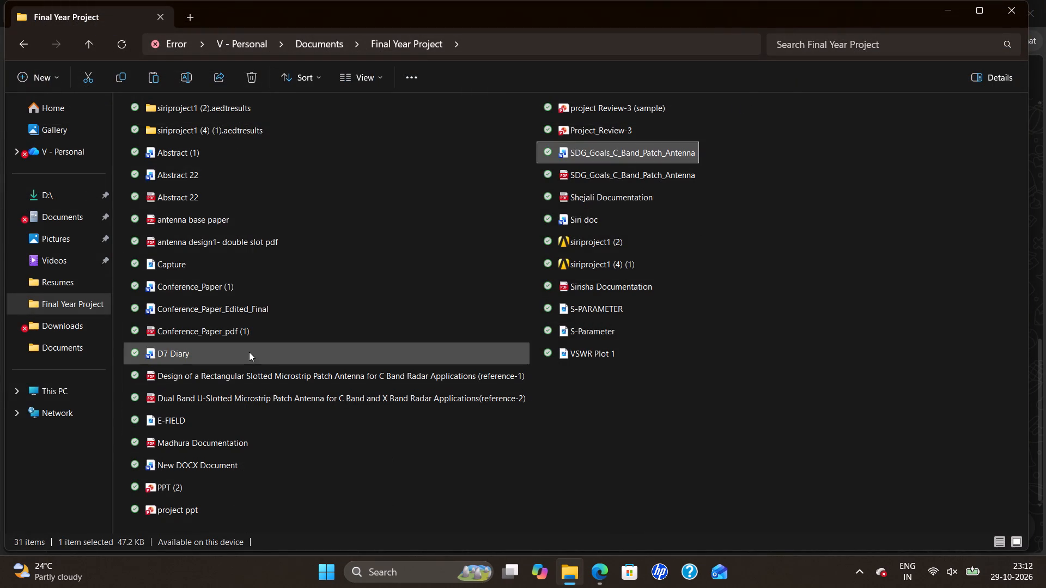
# Open the Conference_Paper (1) Word document from the Final Year Project folder.
pyautogui.doubleClick(246, 296)
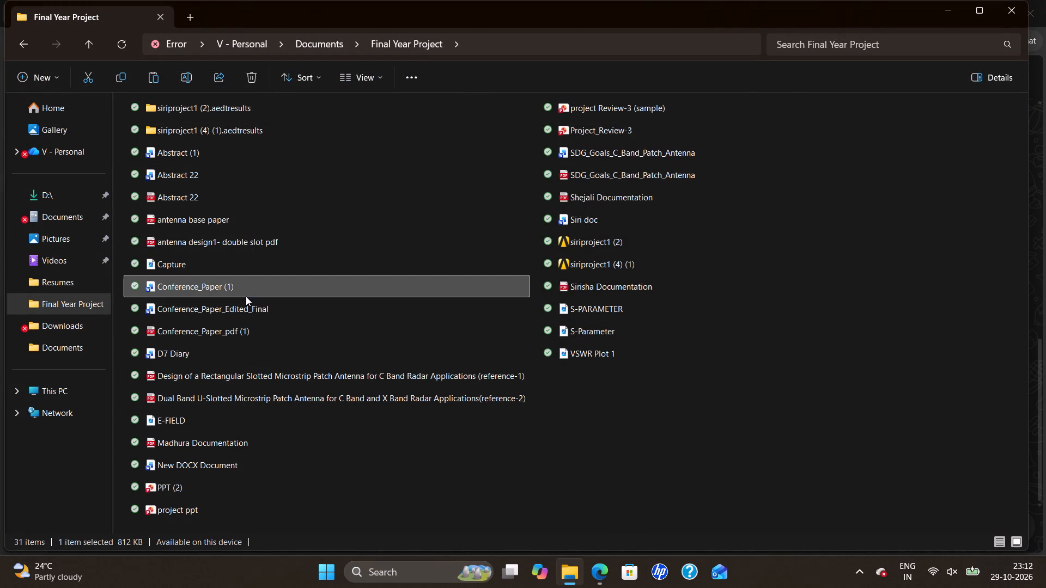
# Open the Conference_Paper_Edited_Final Word document from the Final Year Project folder, check the third author's name below the title, and close it.
pyautogui.hotkey('alt', 'Tab')
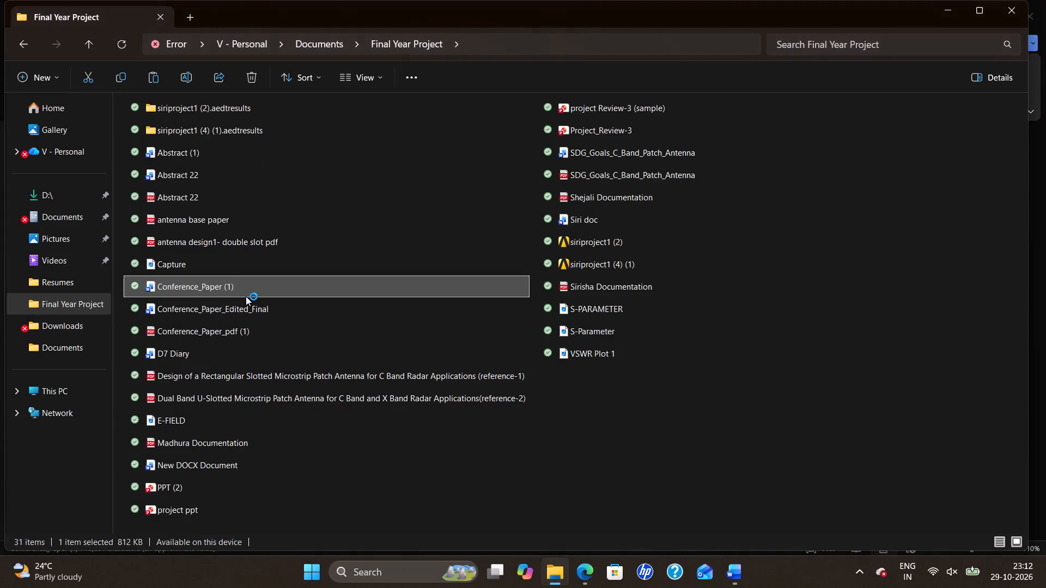
pyautogui.doubleClick(216, 314)
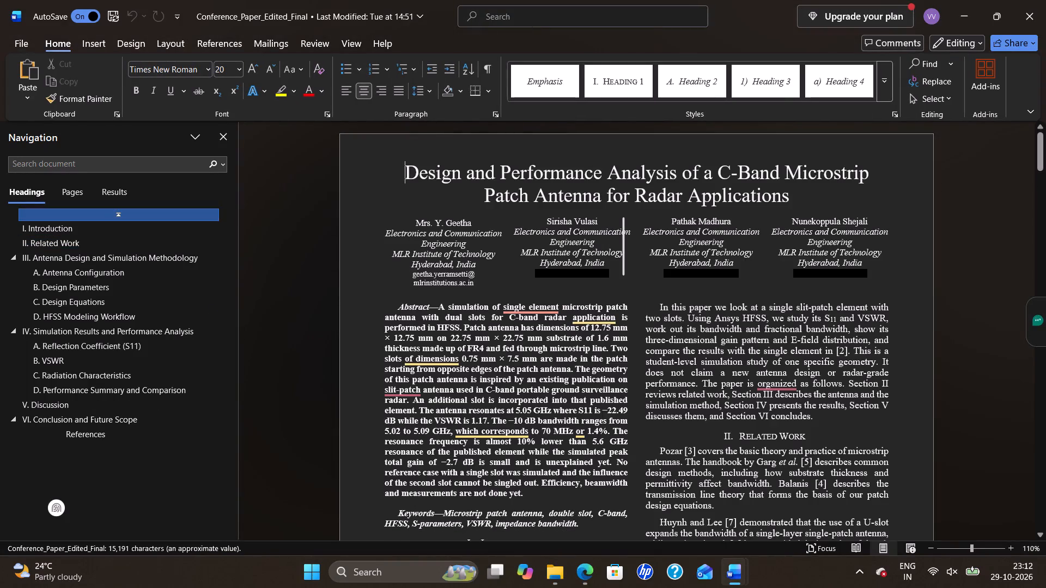
pyautogui.moveTo(731, 221); pyautogui.dragTo(678, 224)
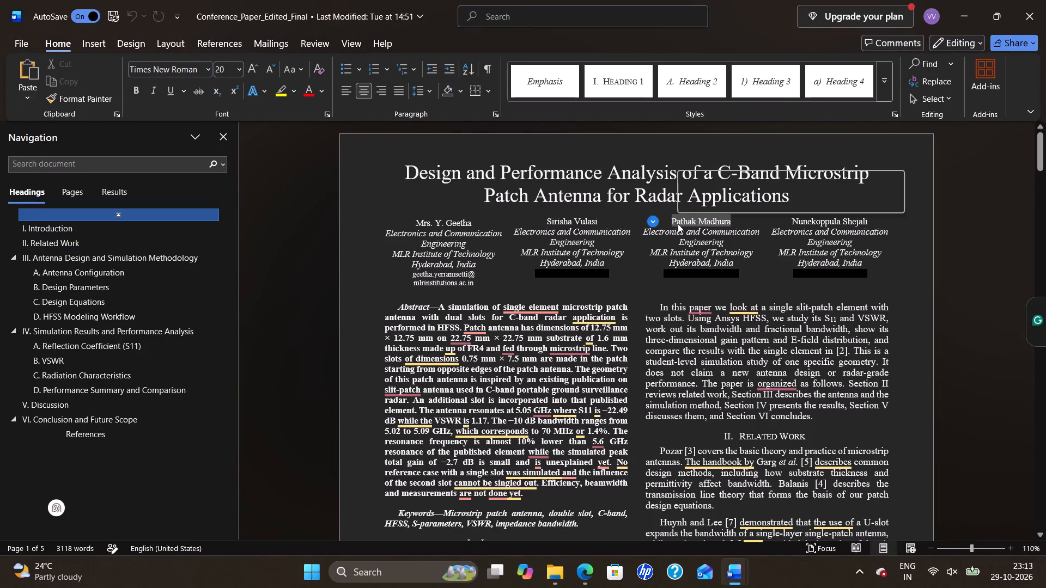
pyautogui.click(695, 220)
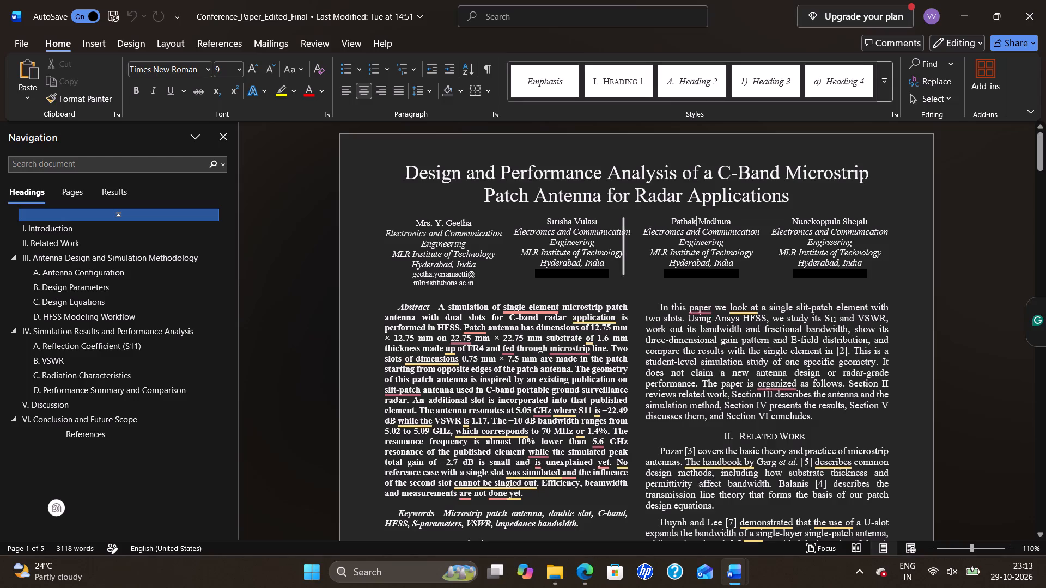
pyautogui.click(1040, 15)
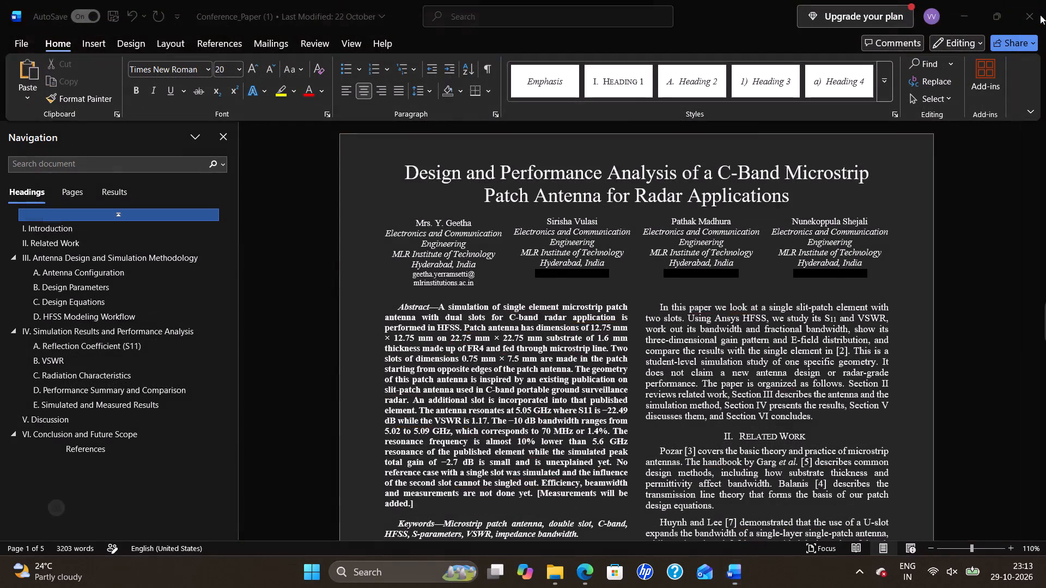
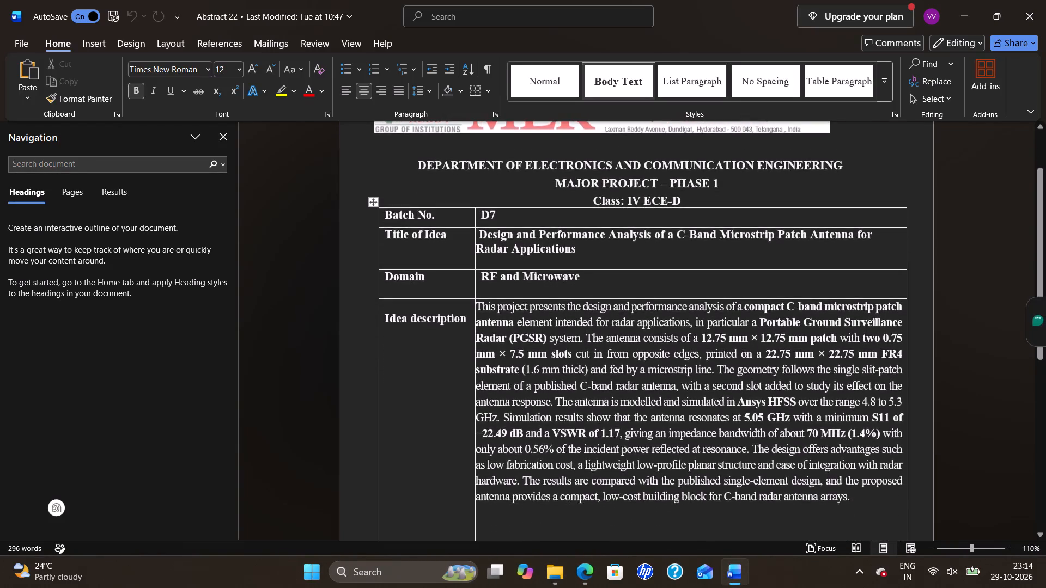
# In the Project Batch Details table, rewrite the second student's name in capitals with the given name before the surname.
pyautogui.scroll(-4, 510, 352)
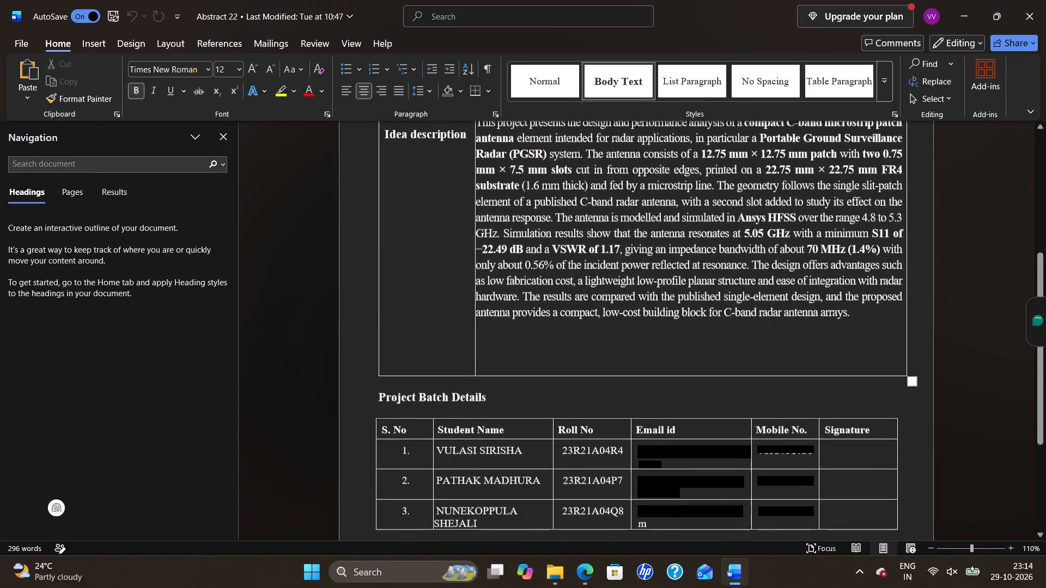
pyautogui.scroll(-2, 510, 352)
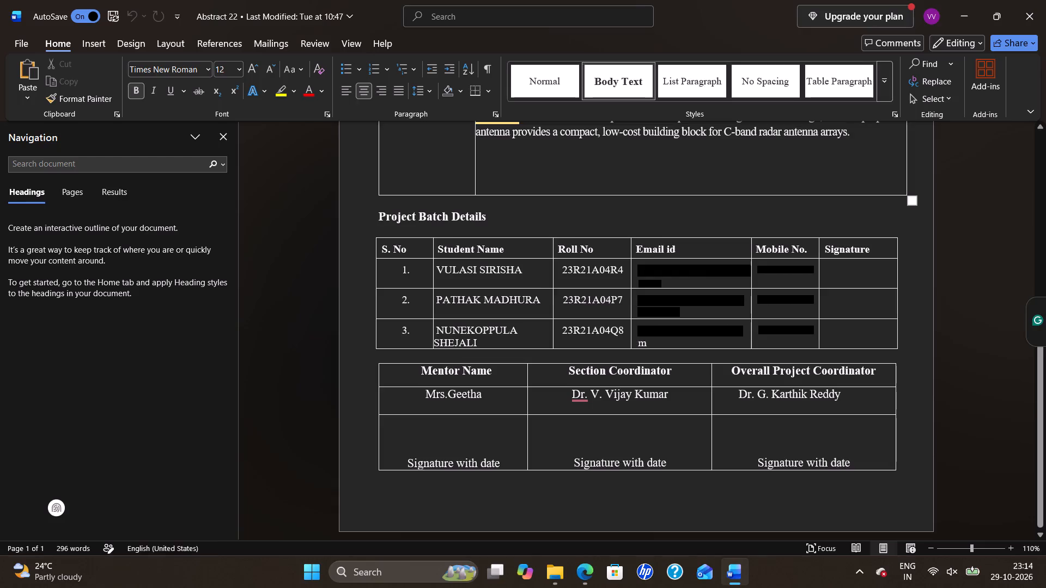
pyautogui.moveTo(538, 301); pyautogui.dragTo(458, 305)
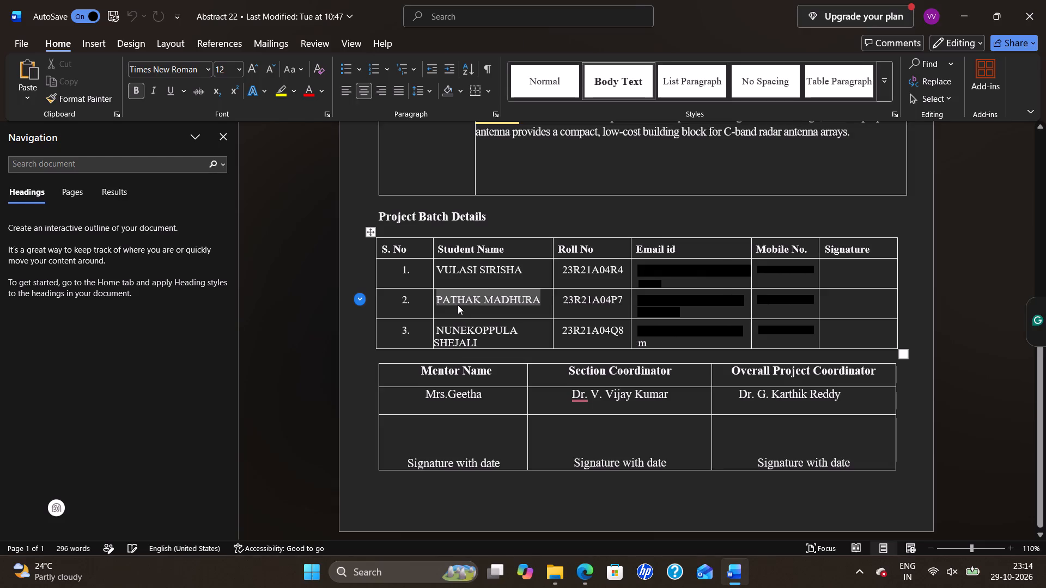
pyautogui.press('BackSpace')
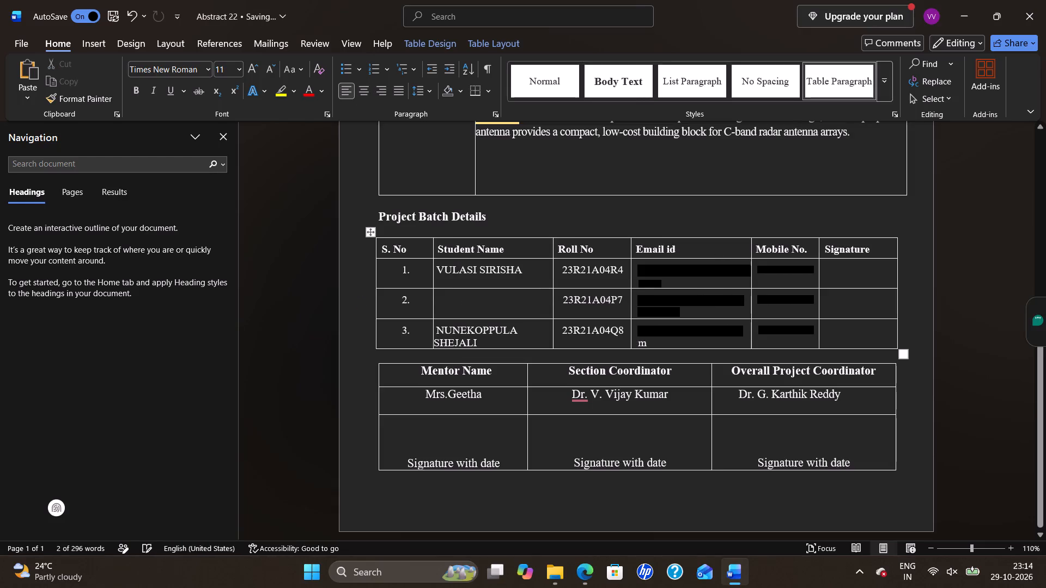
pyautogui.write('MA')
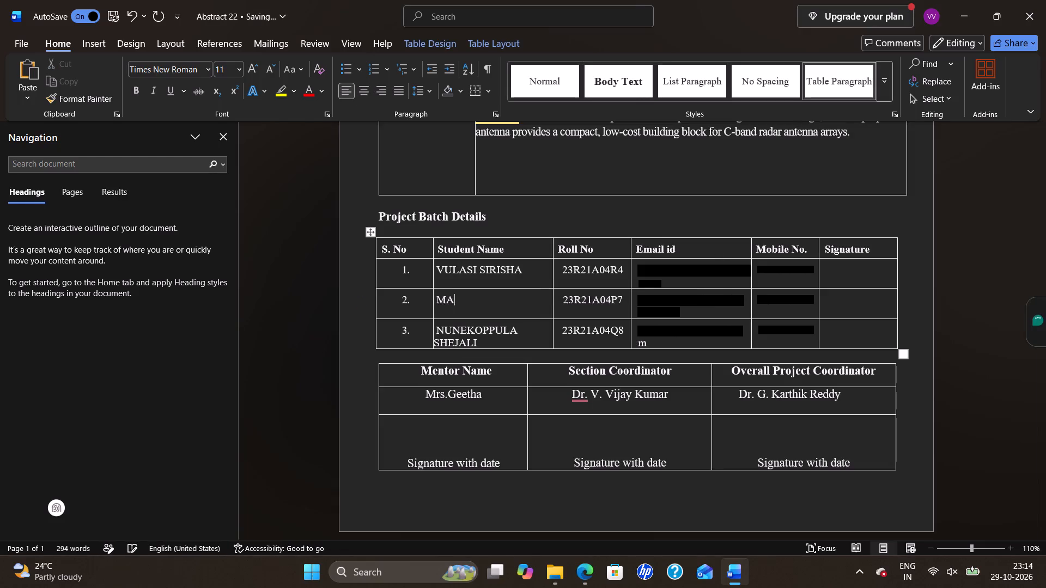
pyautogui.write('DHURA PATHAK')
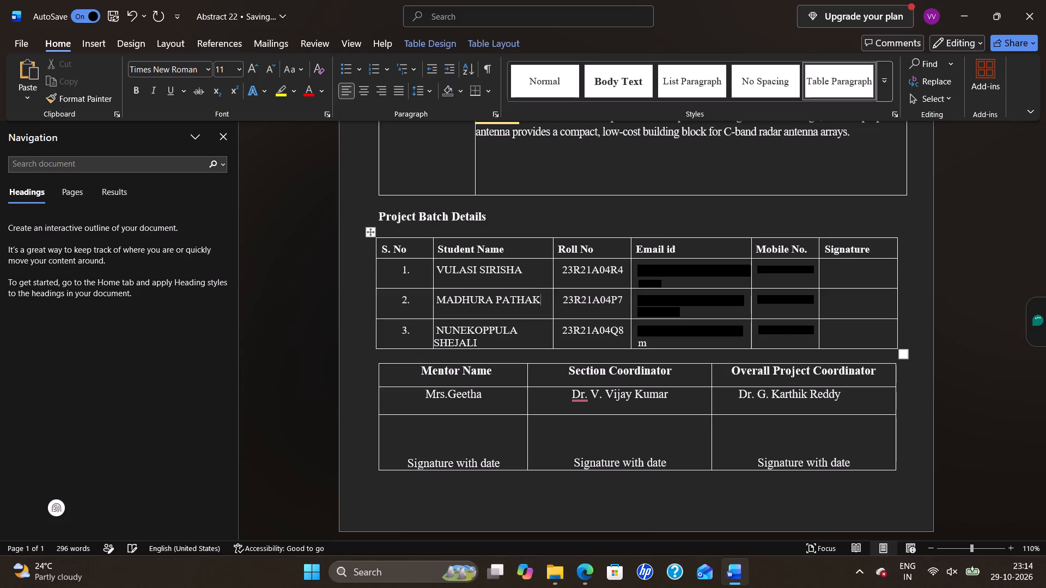
# Save the Abstract 22 Word document and close it.
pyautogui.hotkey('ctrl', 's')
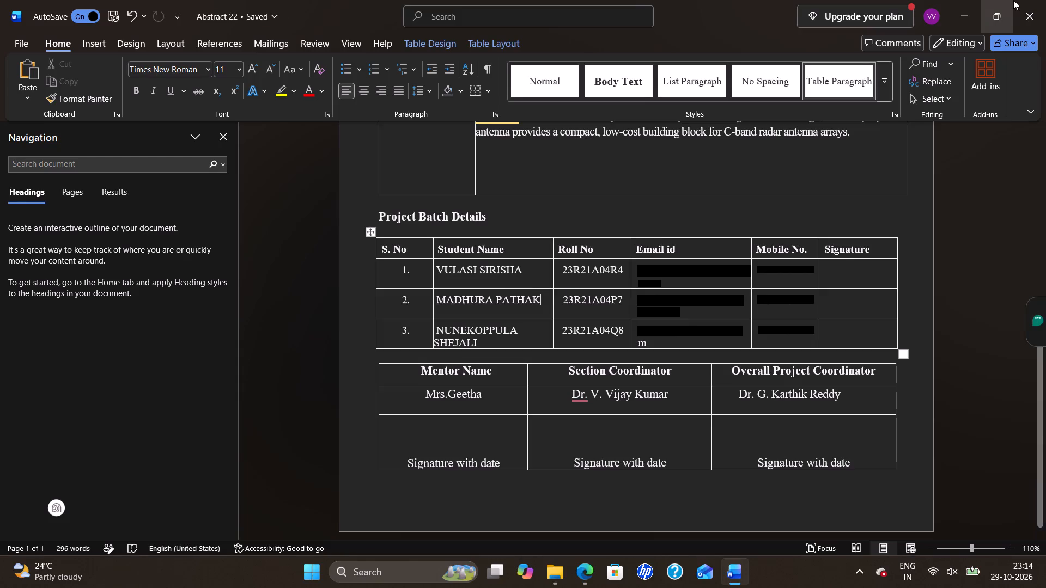
pyautogui.click(1027, 7)
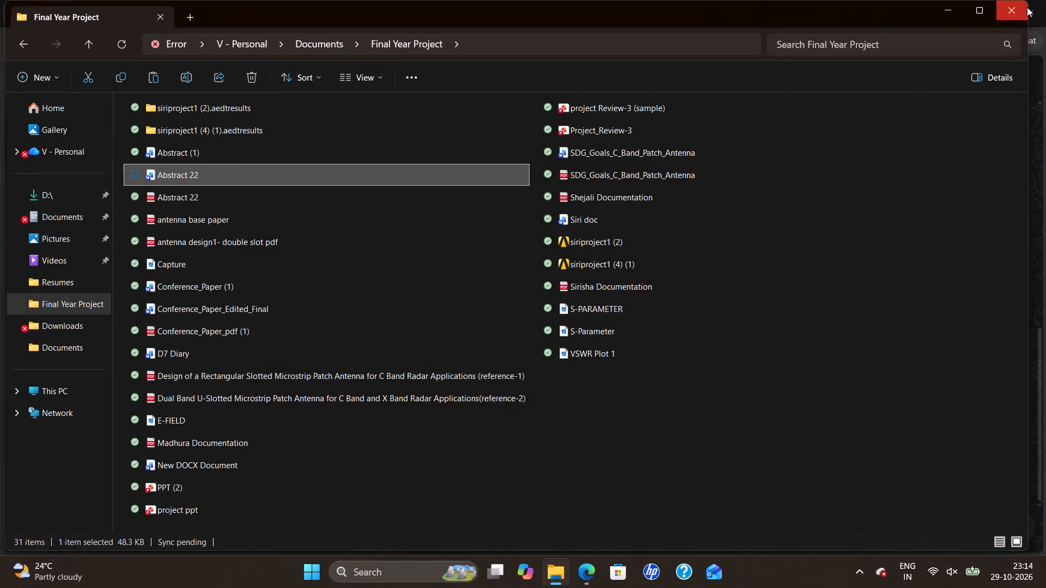
# Select the Abstract 22 Word document in the Final Year Project folder.
pyautogui.click(293, 198)
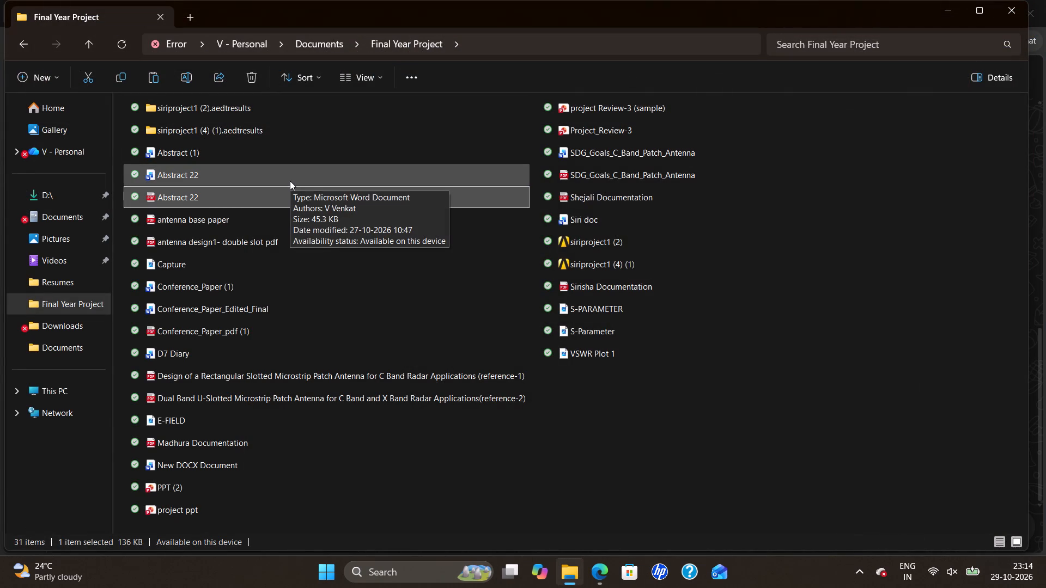
pyautogui.click(290, 181)
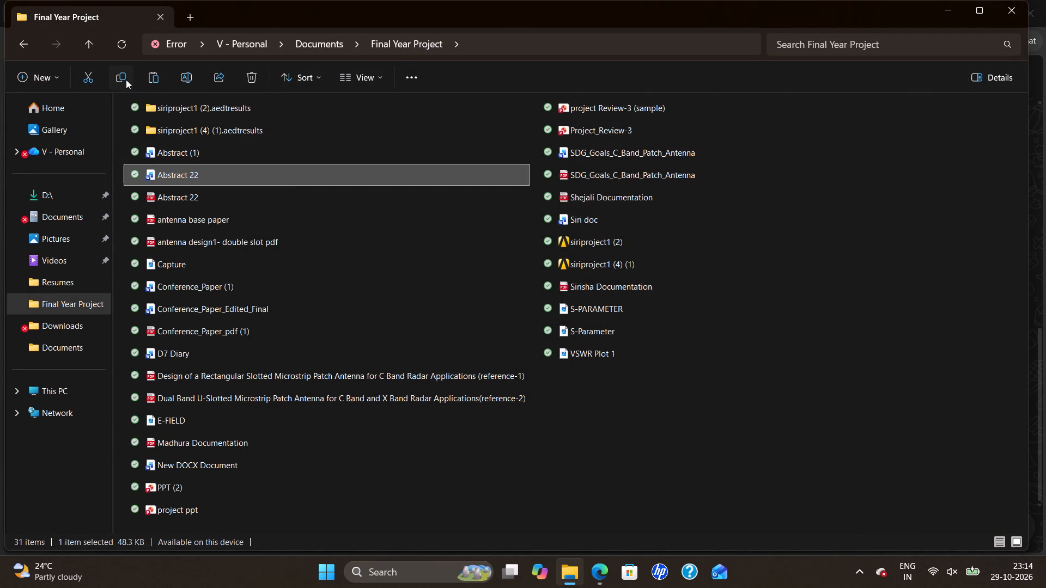
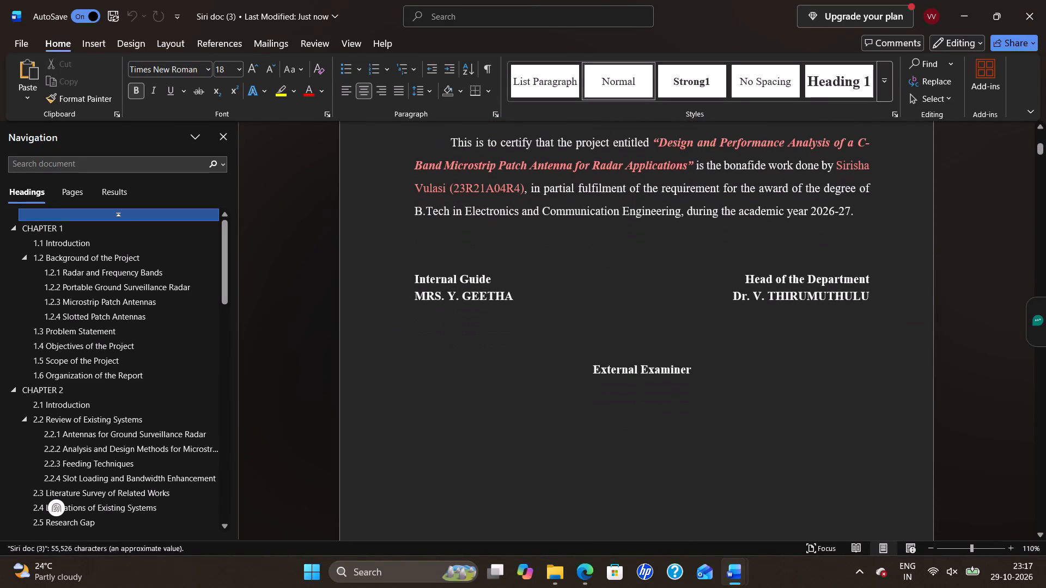
# Review the student and guide details on the certificate, declaration and acknowledgement pages of the Siri doc report.
pyautogui.scroll(-4, 663, 352)
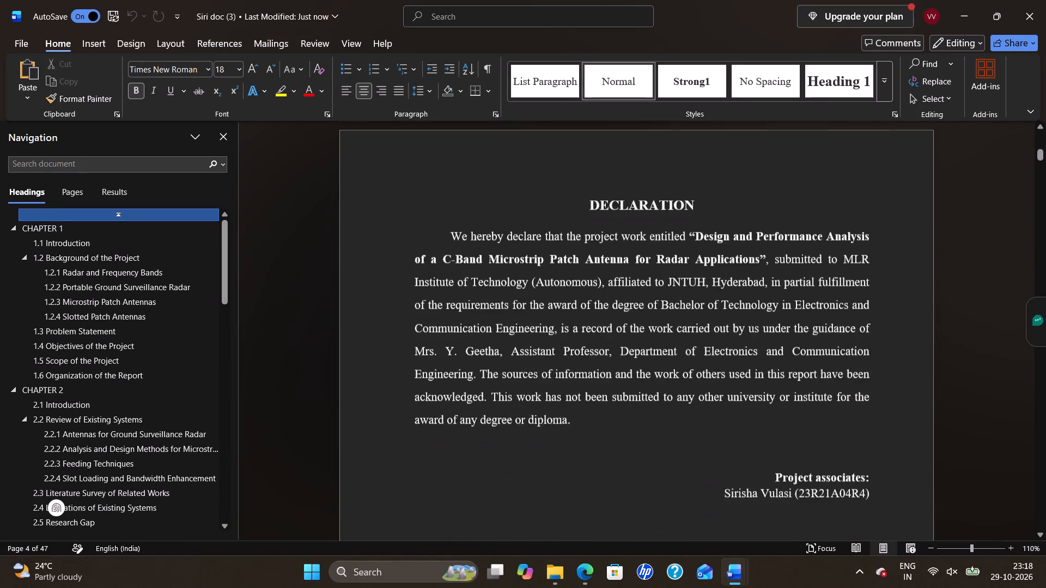
pyautogui.scroll(-4, 663, 352)
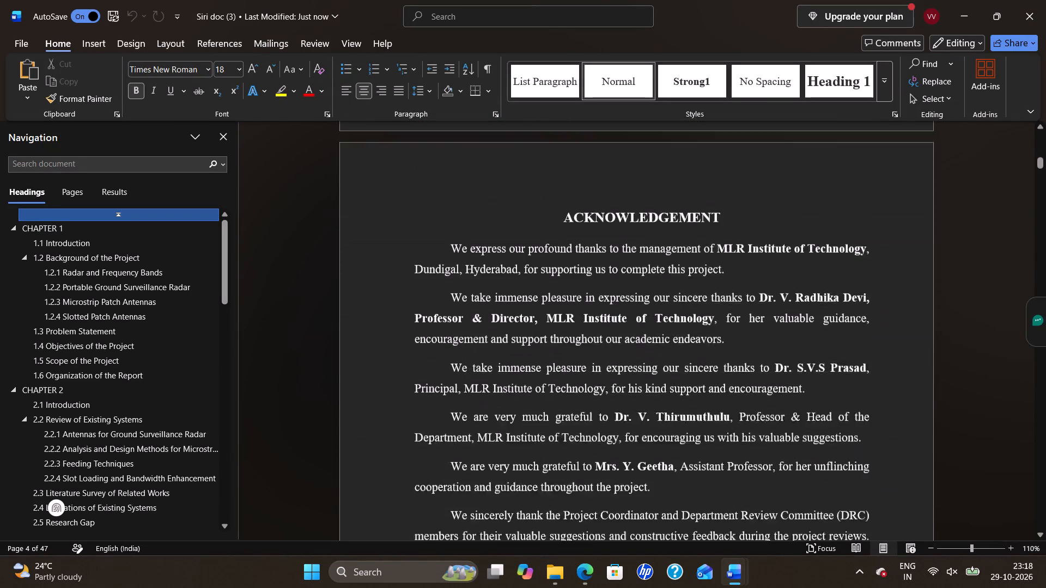
pyautogui.scroll(-3, 663, 352)
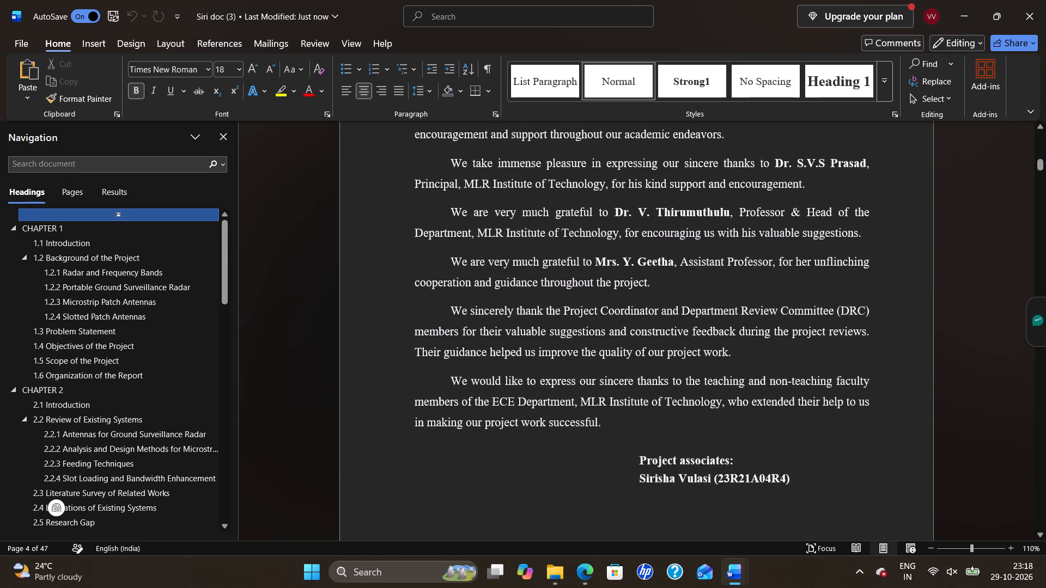
pyautogui.scroll(-1, 663, 352)
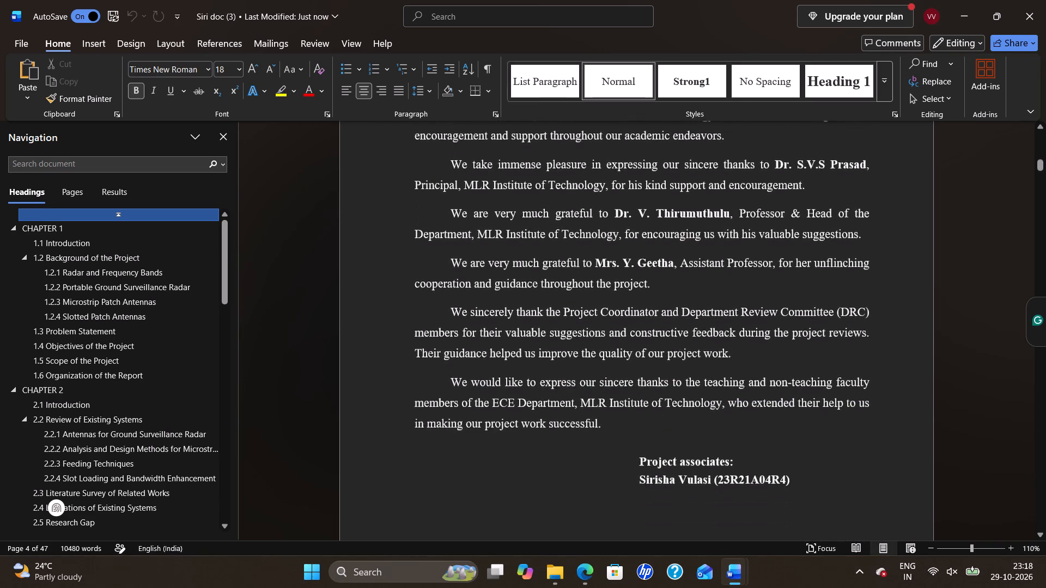
# Apply justified alignment to the "Project associates:" label and the student line beneath it at the end of the acknowledgement.
pyautogui.scroll(-2, 663, 352)
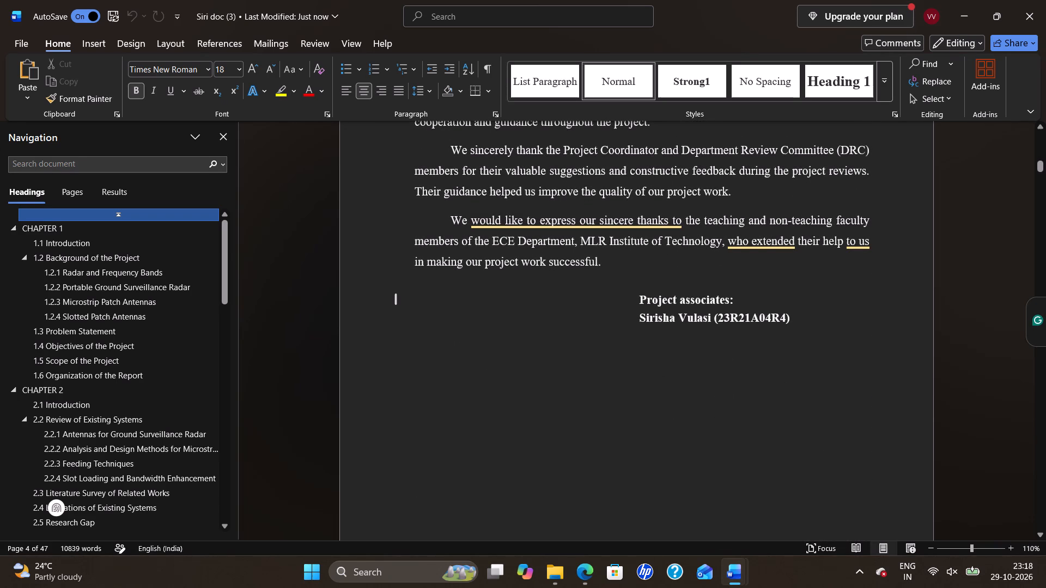
pyautogui.moveTo(641, 298); pyautogui.dragTo(793, 323)
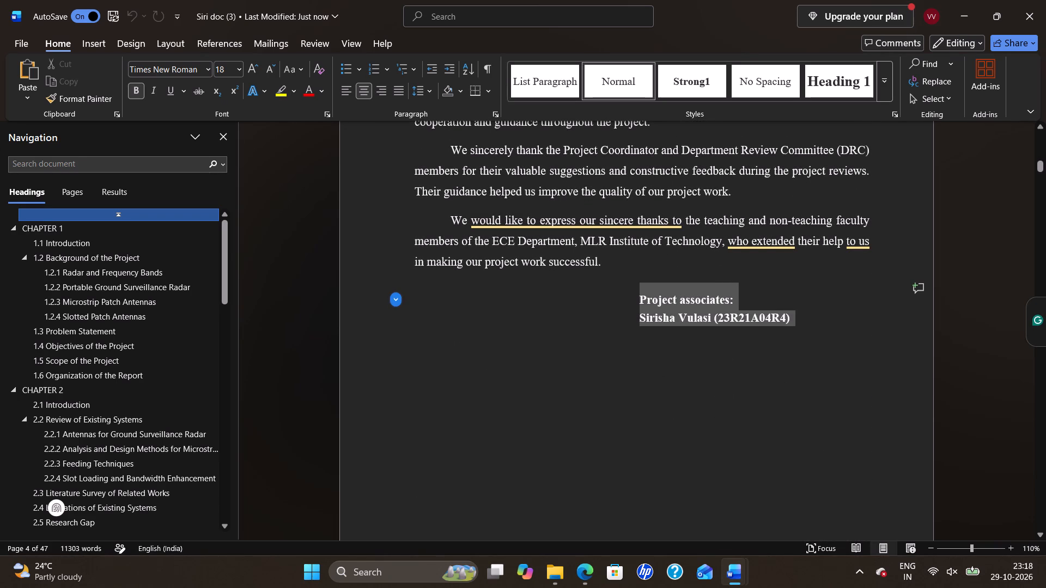
pyautogui.moveTo(793, 323); pyautogui.dragTo(793, 324)
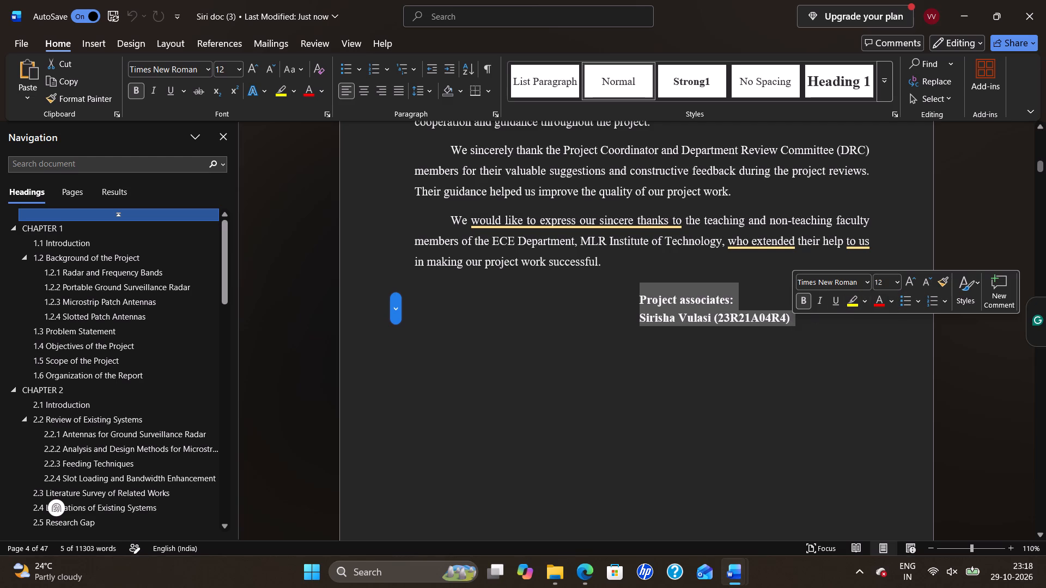
pyautogui.click(391, 87)
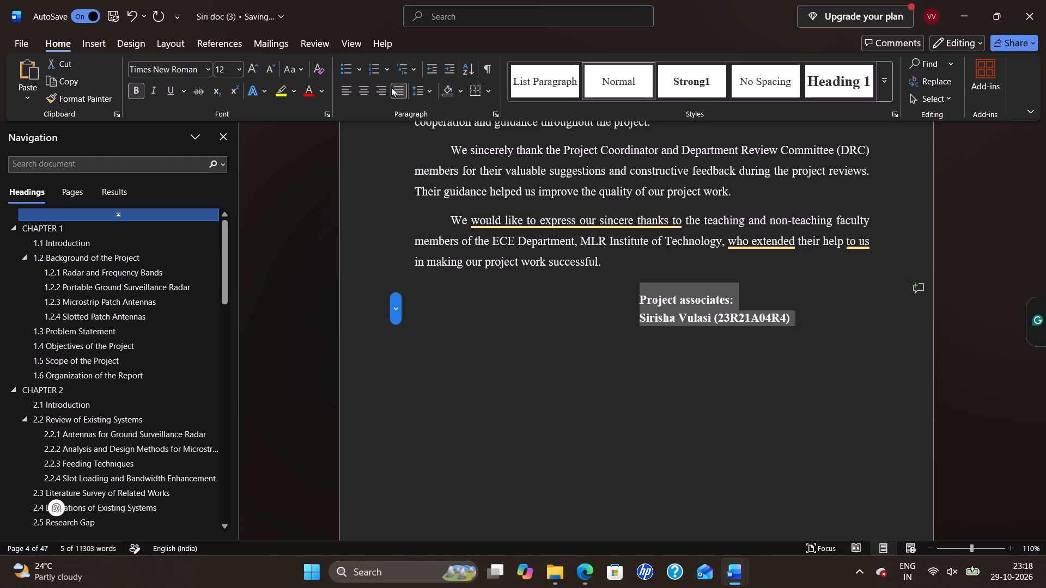
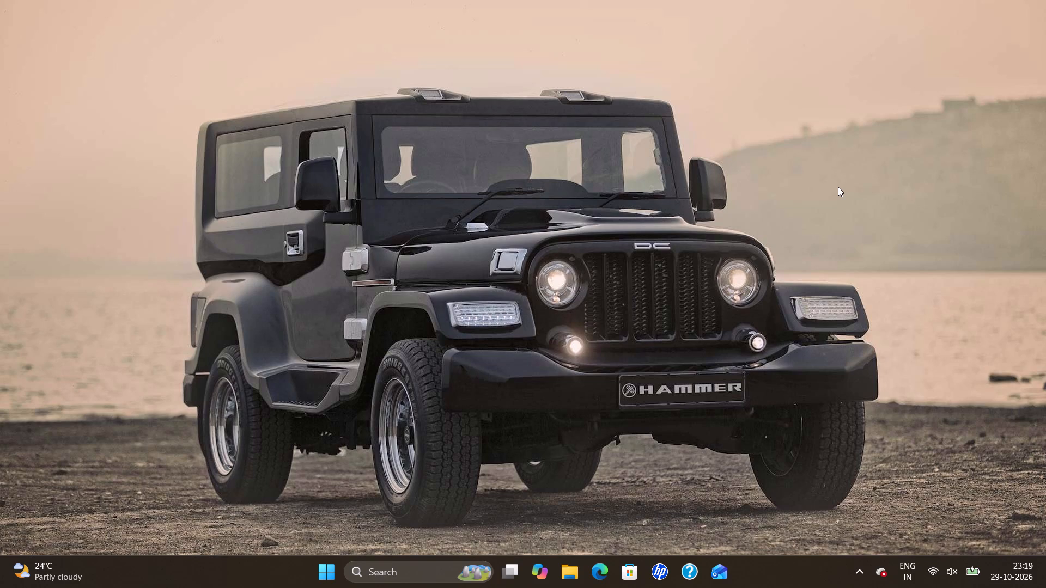
# Bring up the Shut Down Windows dialog from the desktop to turn off the PC.
pyautogui.click(867, 292)
pyautogui.hotkey('alt', 'F4')
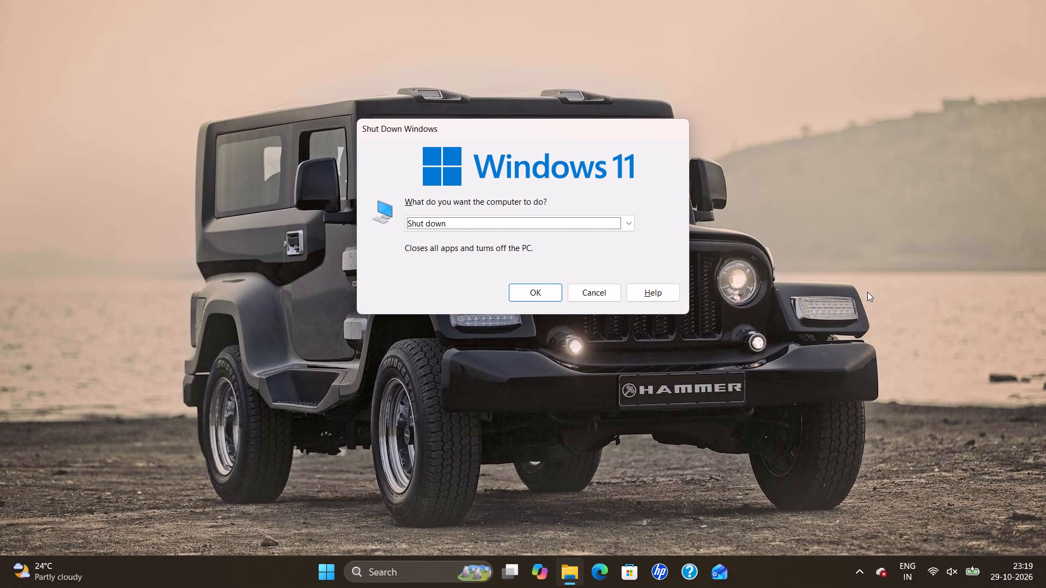